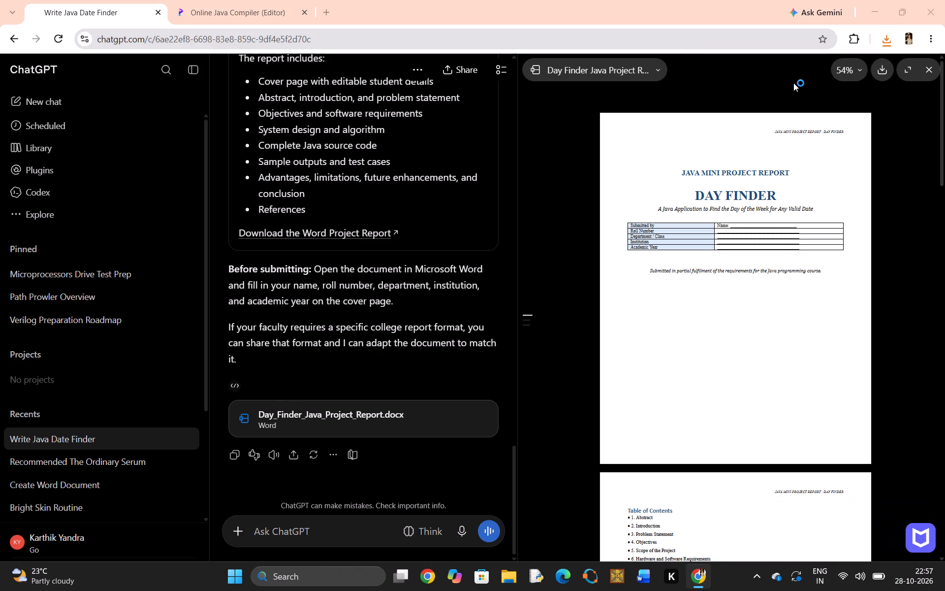
{"action": "scroll", "coordinate": [524, 268], "scroll_direction": "down", "scroll_amount": 1}
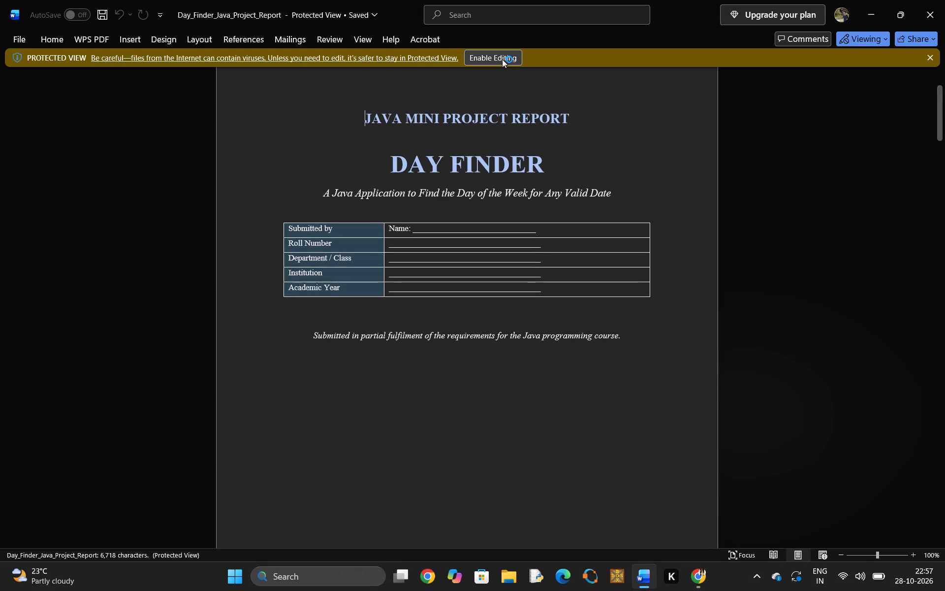
{"action": "left_click", "coordinate": [502, 60]}
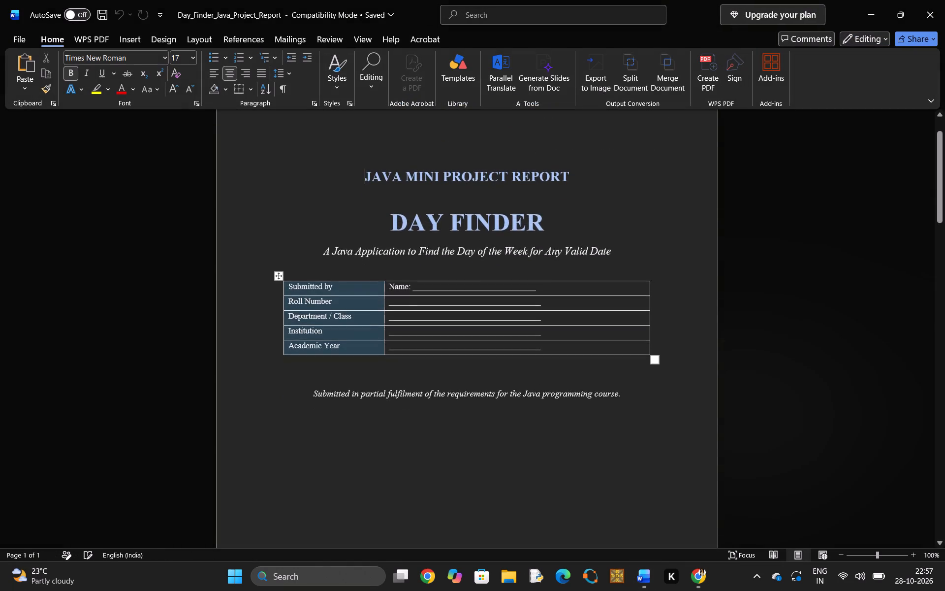
Set the font of the Table of Contents heading and all its 15 entries to Times New Roman.
{"action": "scroll", "coordinate": [479, 328], "scroll_direction": "up", "scroll_amount": 2}
{"action": "scroll", "coordinate": [479, 328], "scroll_direction": "down", "scroll_amount": 5}
{"action": "scroll", "coordinate": [479, 328], "scroll_direction": "up", "scroll_amount": 4}
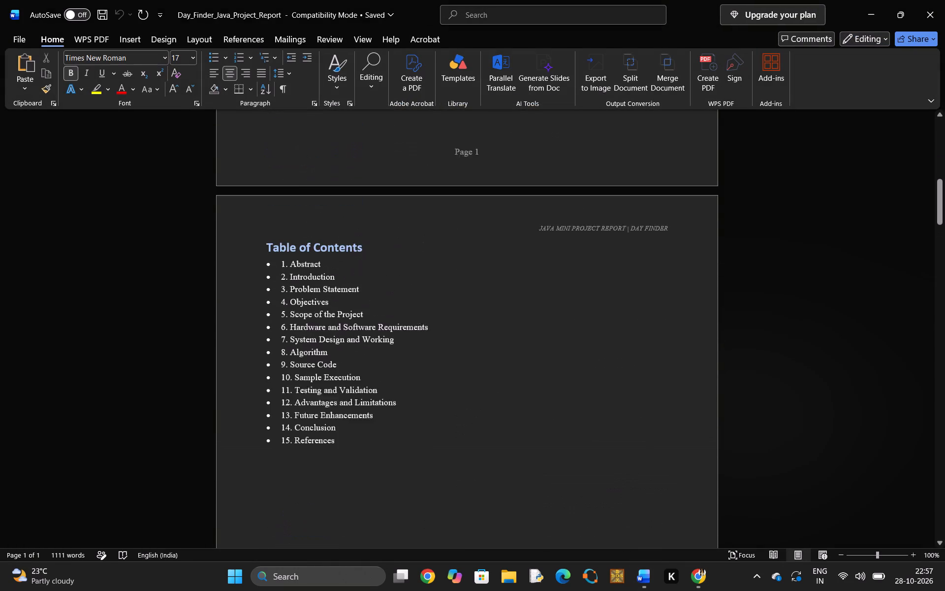
{"action": "scroll", "coordinate": [479, 328], "scroll_direction": "up", "scroll_amount": 1}
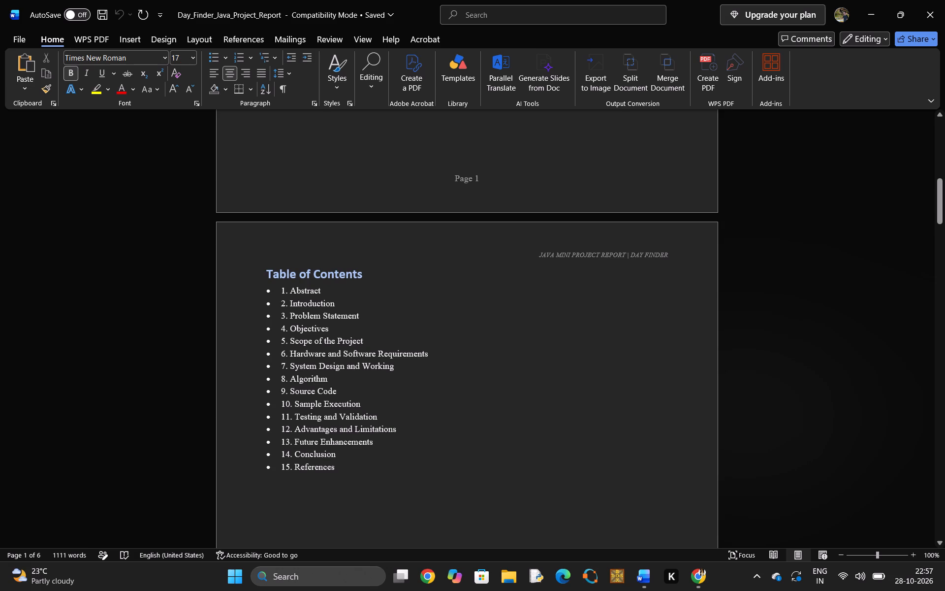
{"action": "left_click_drag", "start_coordinate": [340, 470], "coordinate": [270, 276]}
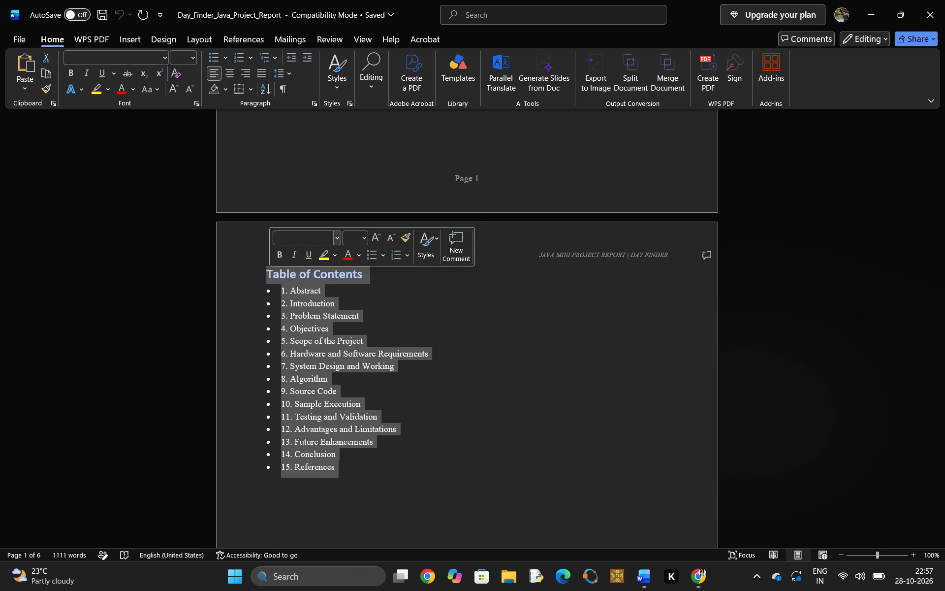
{"action": "left_click", "coordinate": [283, 241]}
{"action": "type", "text": "times"}
{"action": "key", "text": "space"}
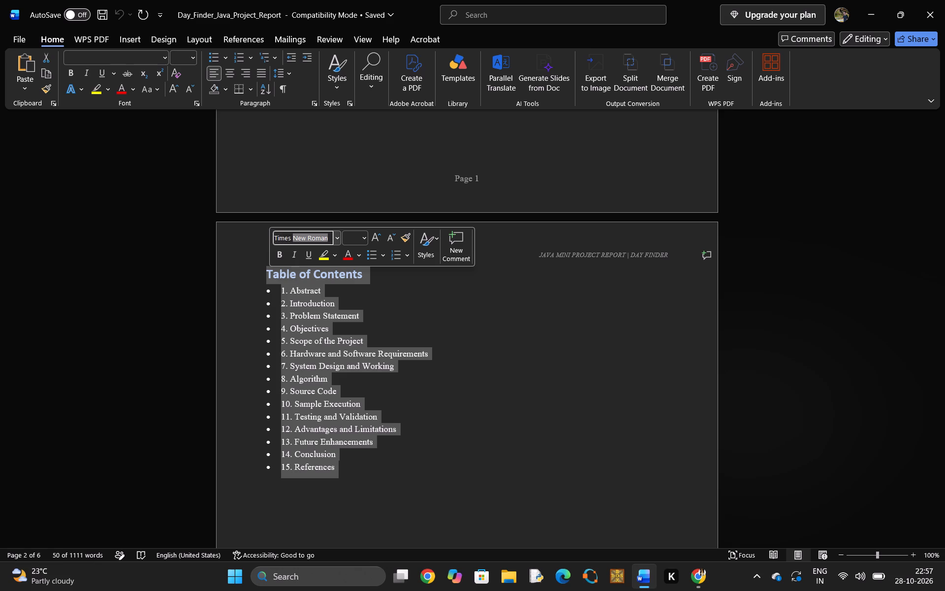
{"action": "key", "text": "Return"}
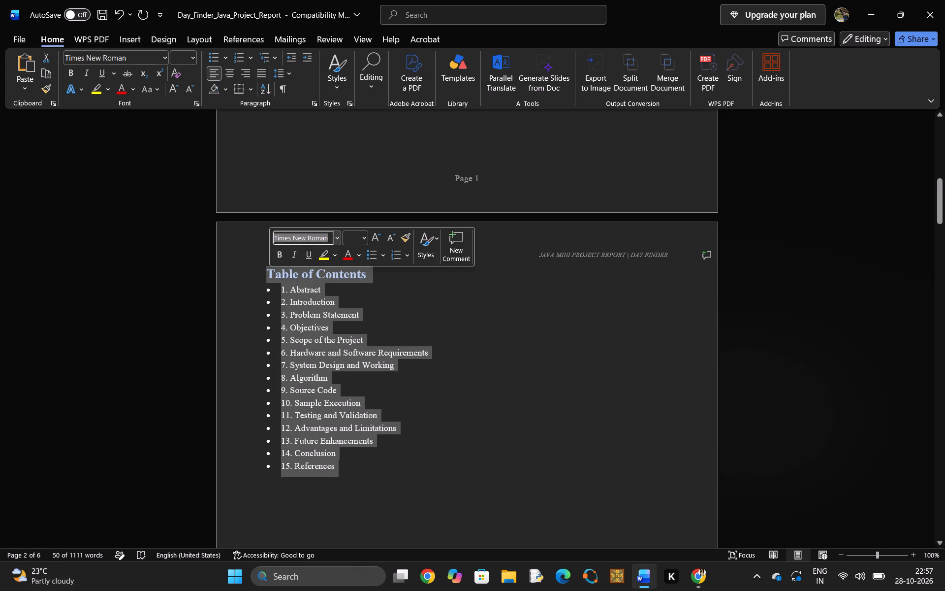
Justify the selected Table of Contents heading and entries and set their font size to 12.
{"action": "left_click", "coordinate": [260, 71]}
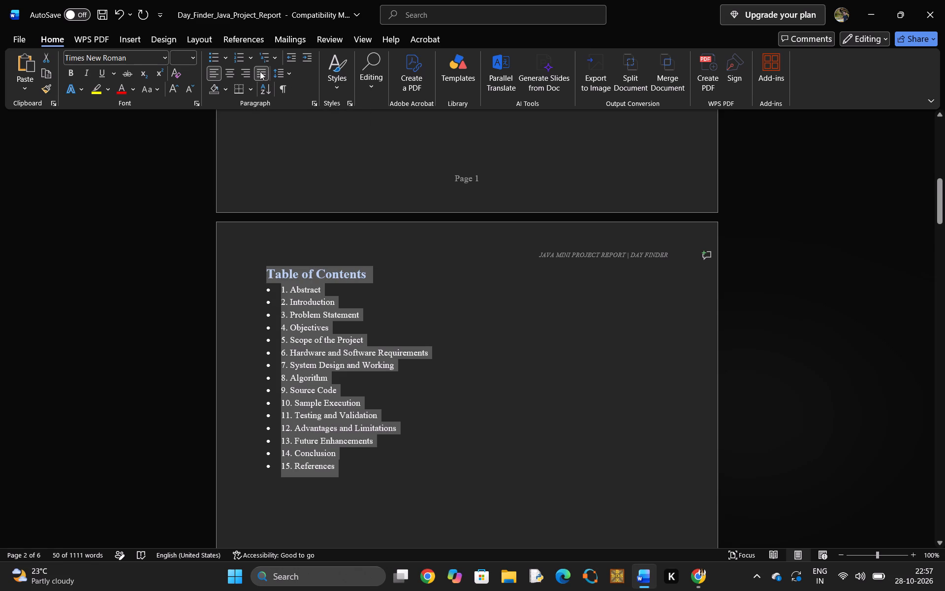
{"action": "left_click", "coordinate": [196, 56]}
{"action": "left_click", "coordinate": [192, 58]}
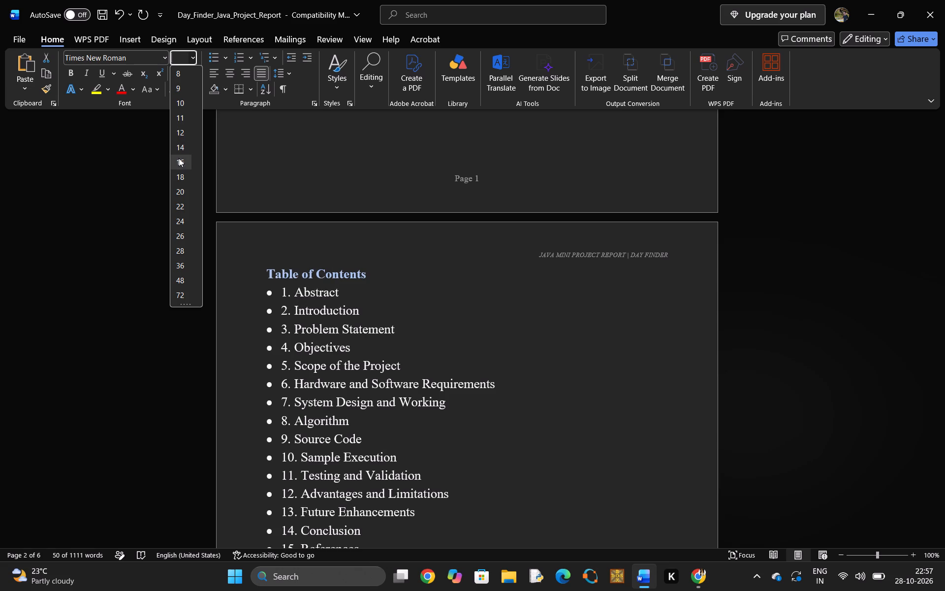
{"action": "left_click", "coordinate": [187, 130]}
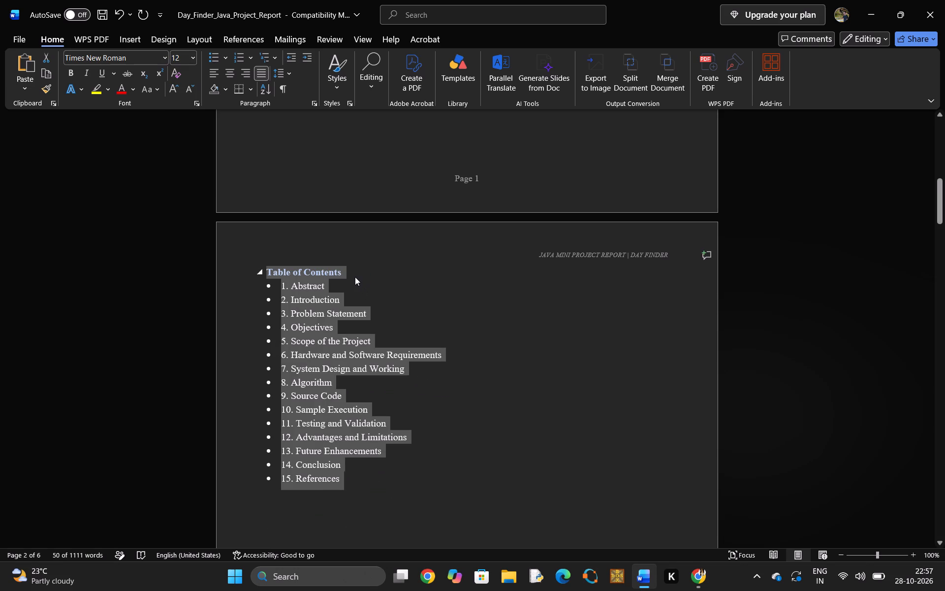
Set the font size of the Table of Contents heading alone to 14.
{"action": "left_click", "coordinate": [355, 277]}
{"action": "left_click_drag", "start_coordinate": [353, 271], "coordinate": [271, 258]}
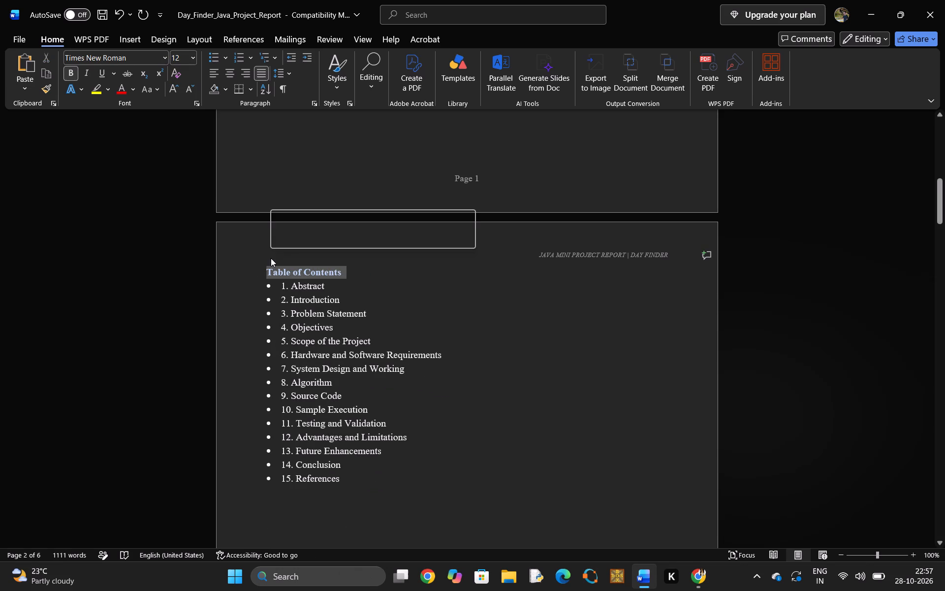
{"action": "left_click", "coordinate": [366, 219]}
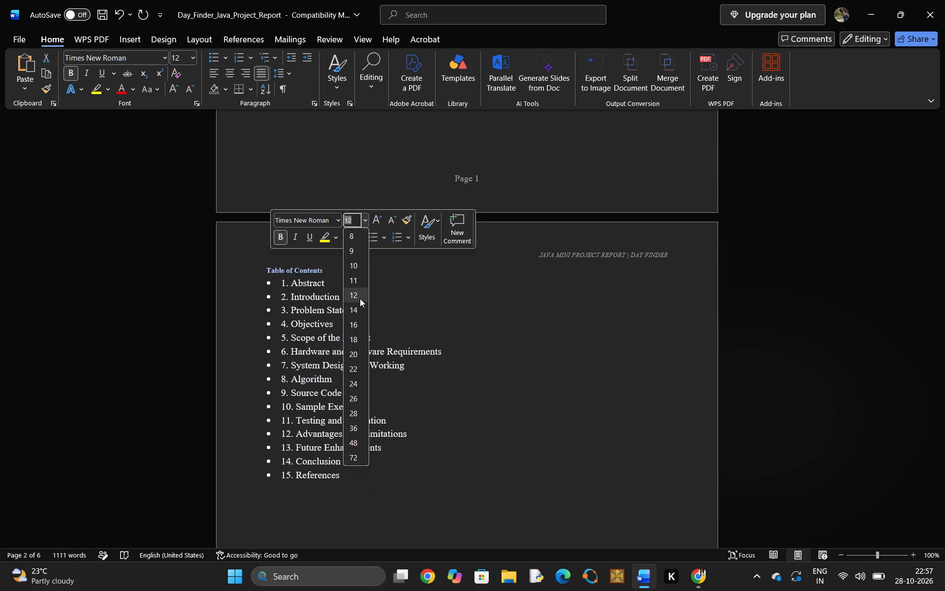
{"action": "left_click", "coordinate": [359, 310]}
{"action": "left_click", "coordinate": [526, 470]}
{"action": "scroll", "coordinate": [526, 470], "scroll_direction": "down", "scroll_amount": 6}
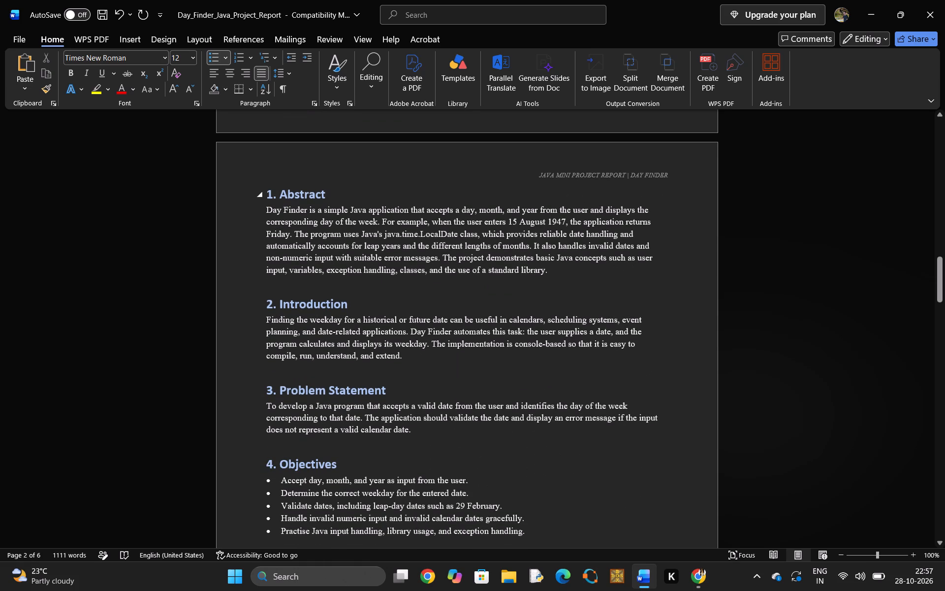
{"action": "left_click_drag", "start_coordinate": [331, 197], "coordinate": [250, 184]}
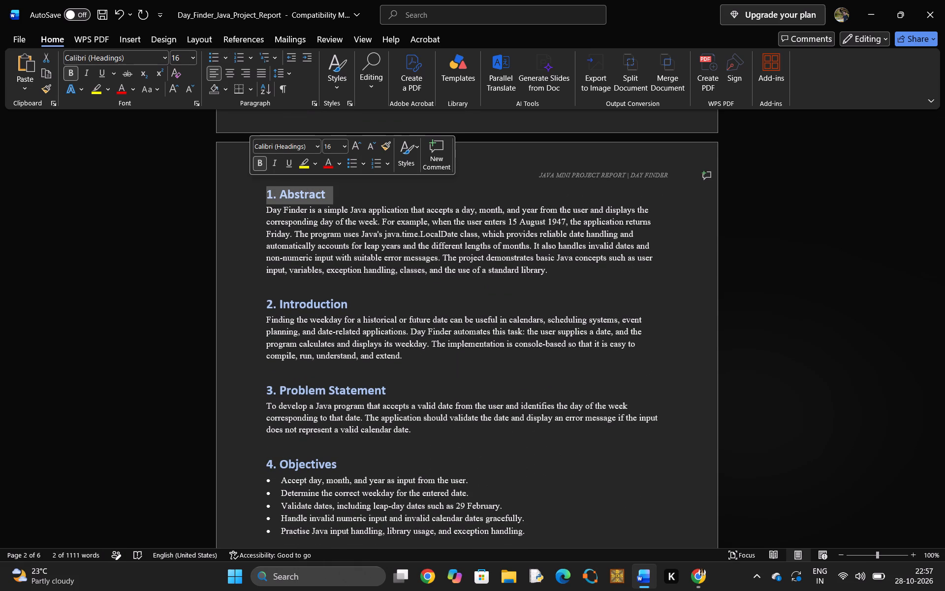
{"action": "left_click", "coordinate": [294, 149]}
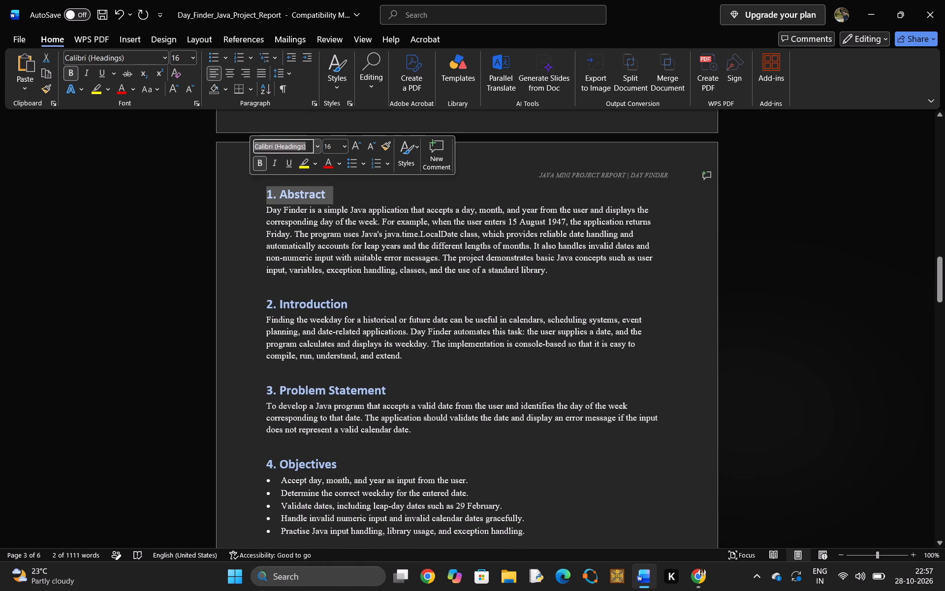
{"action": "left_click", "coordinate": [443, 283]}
Format the paragraph under 1. Abstract with font size 12, justified alignment and 1.5 line spacing.
{"action": "left_click_drag", "start_coordinate": [554, 274], "coordinate": [324, 231]}
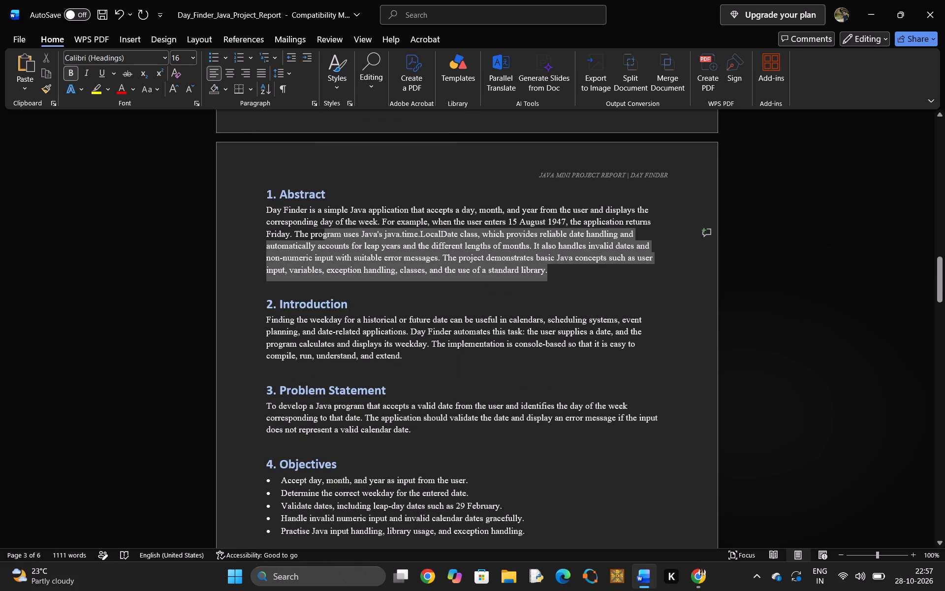
{"action": "left_click_drag", "start_coordinate": [324, 231], "coordinate": [275, 212]}
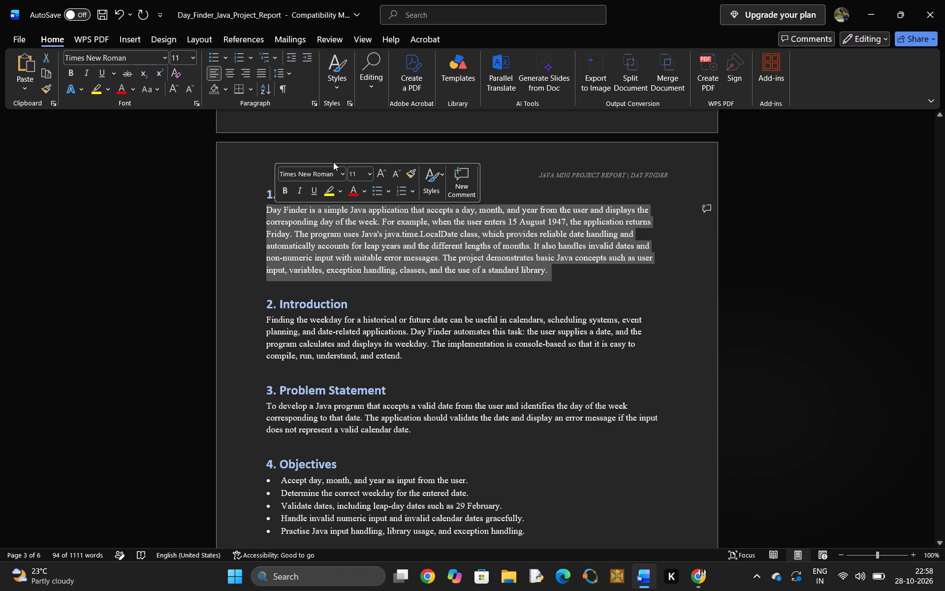
{"action": "left_click", "coordinate": [358, 170]}
{"action": "type", "text": "12"}
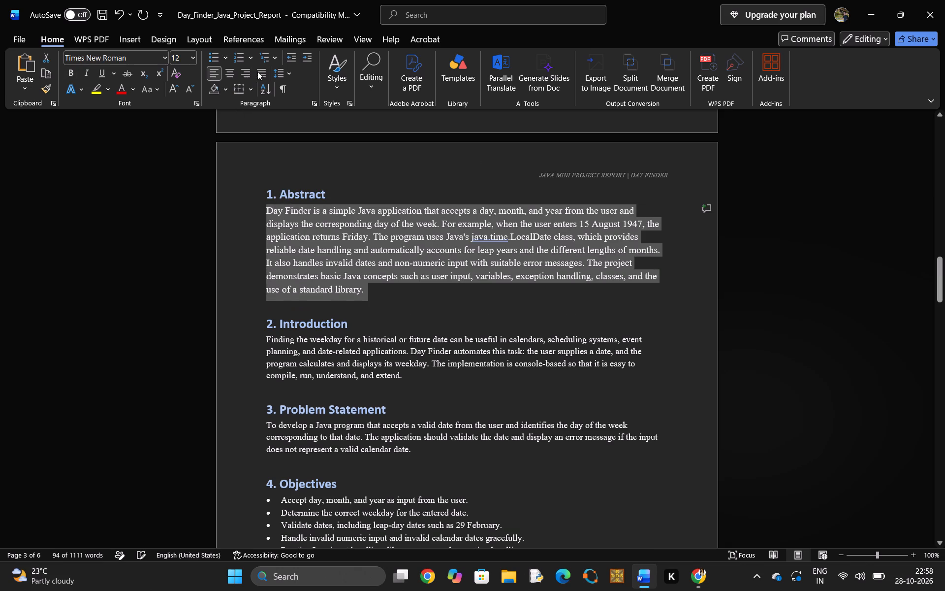
{"action": "left_click", "coordinate": [262, 72]}
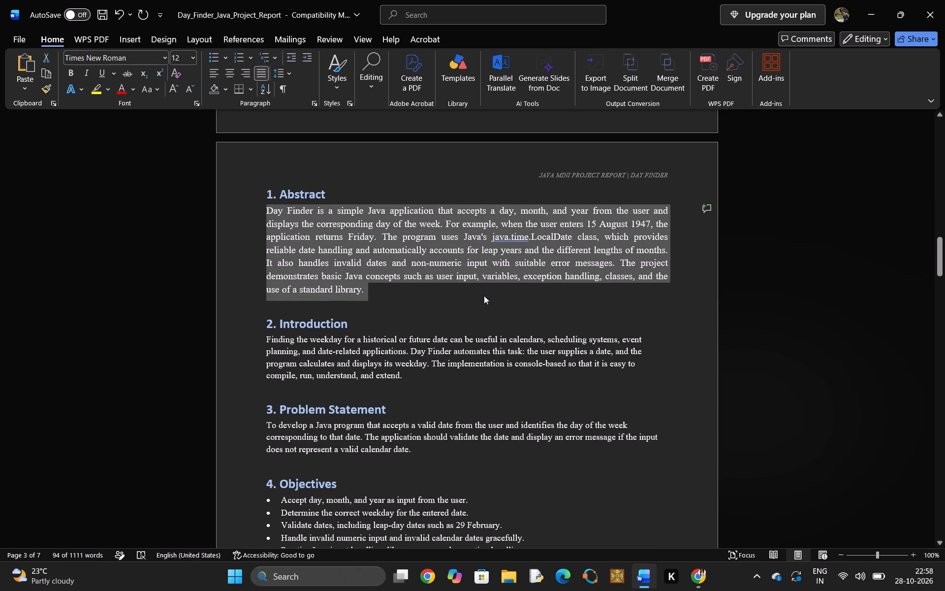
{"action": "left_click", "coordinate": [484, 295]}
{"action": "left_click_drag", "start_coordinate": [377, 290], "coordinate": [363, 282]}
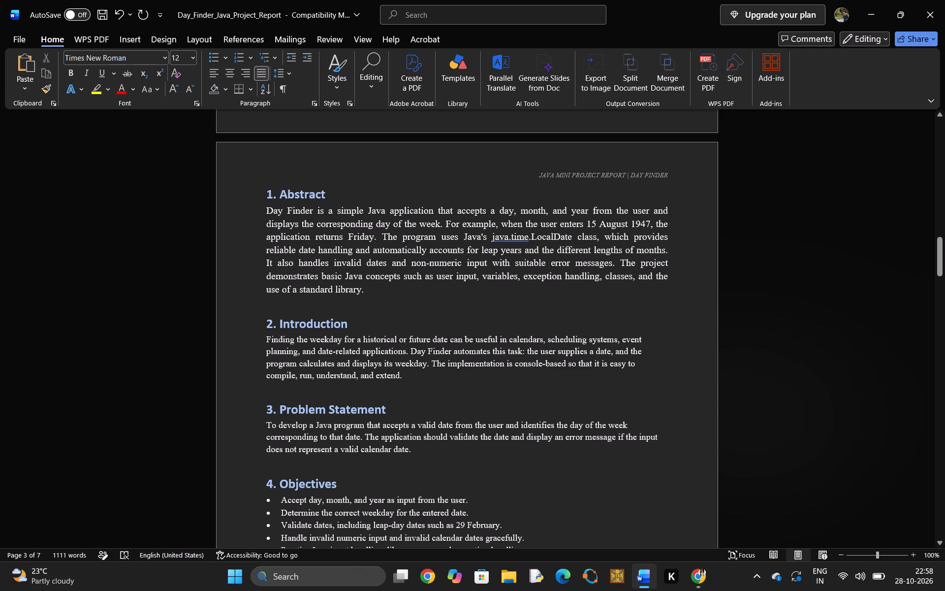
{"action": "left_click_drag", "start_coordinate": [363, 282], "coordinate": [272, 213]}
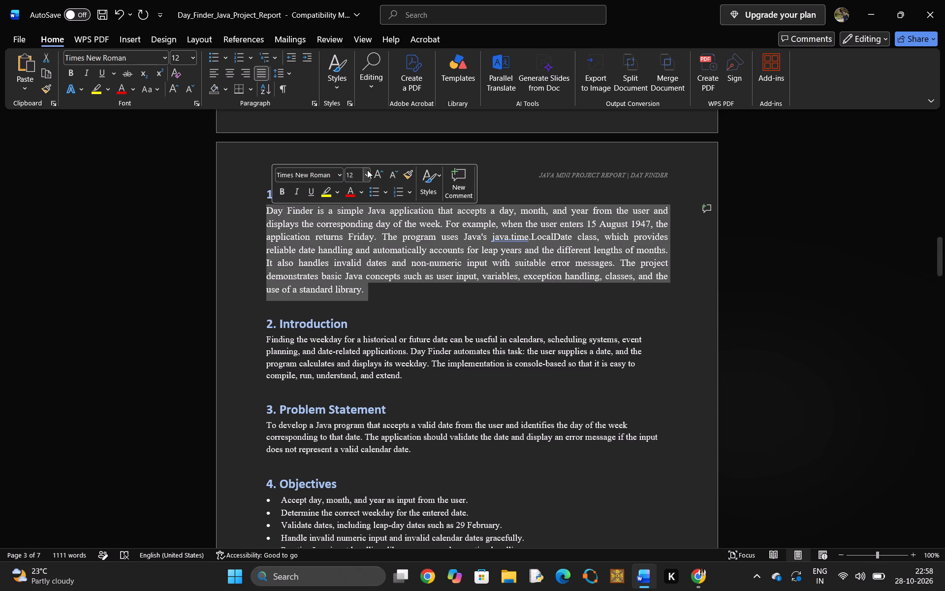
{"action": "left_click", "coordinate": [281, 74]}
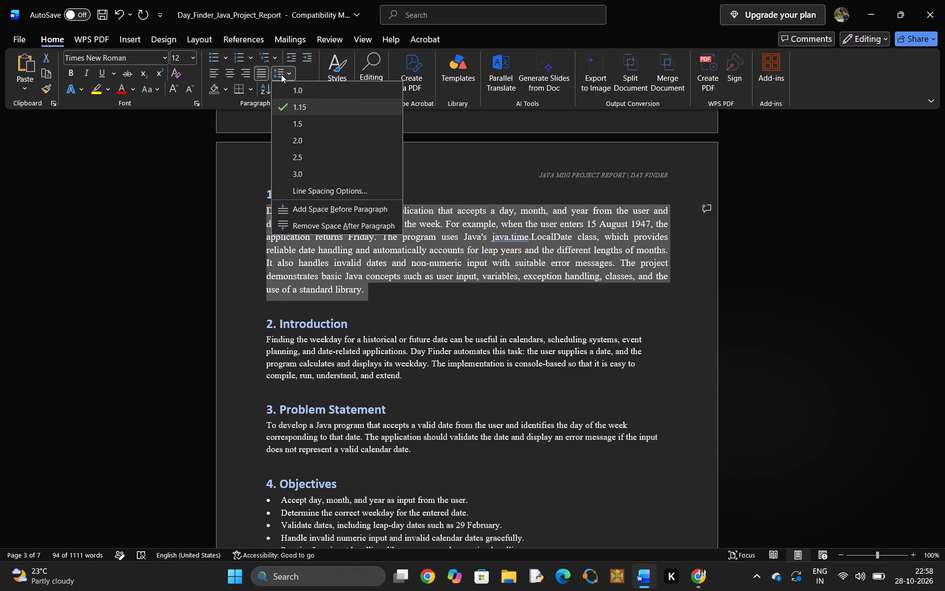
{"action": "left_click", "coordinate": [304, 119]}
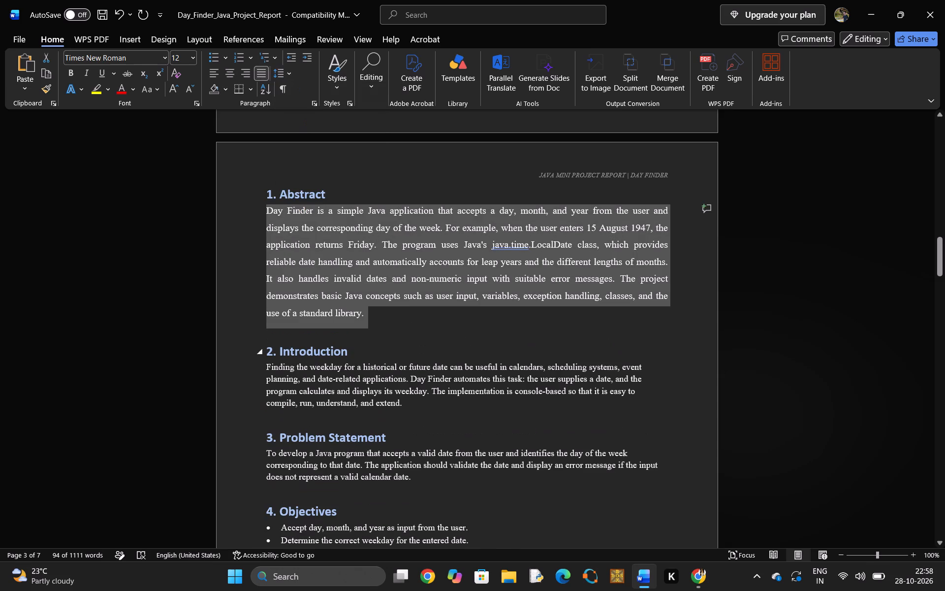
Format the paragraph under 2. Introduction with font size 12, justified alignment and 1.5 line spacing.
{"action": "left_click_drag", "start_coordinate": [419, 401], "coordinate": [277, 364]}
{"action": "left_click", "coordinate": [358, 326]}
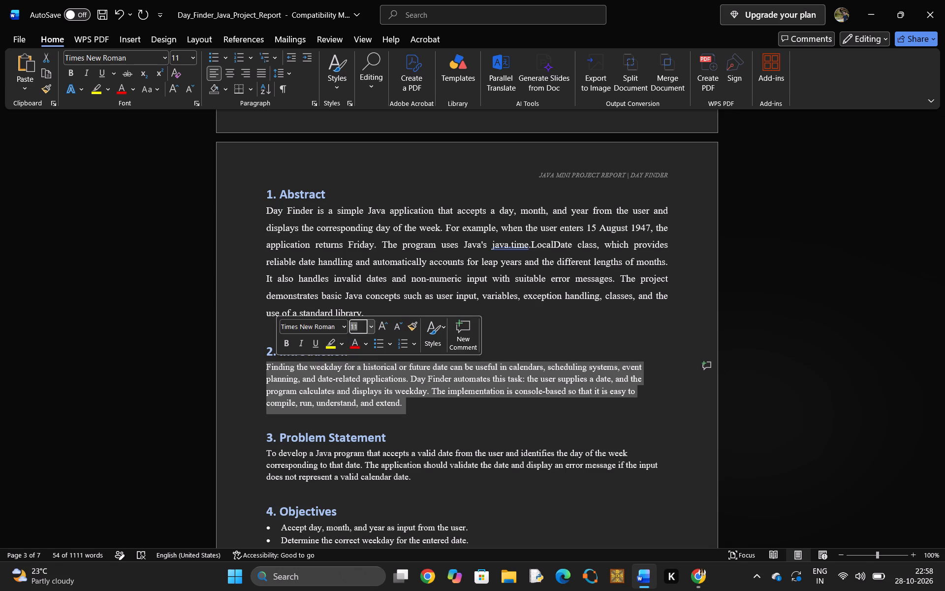
{"action": "key", "text": "End"}
{"action": "key", "text": "Down"}
{"action": "key", "text": "Return"}
{"action": "key", "text": "End"}
{"action": "key", "text": "Down"}
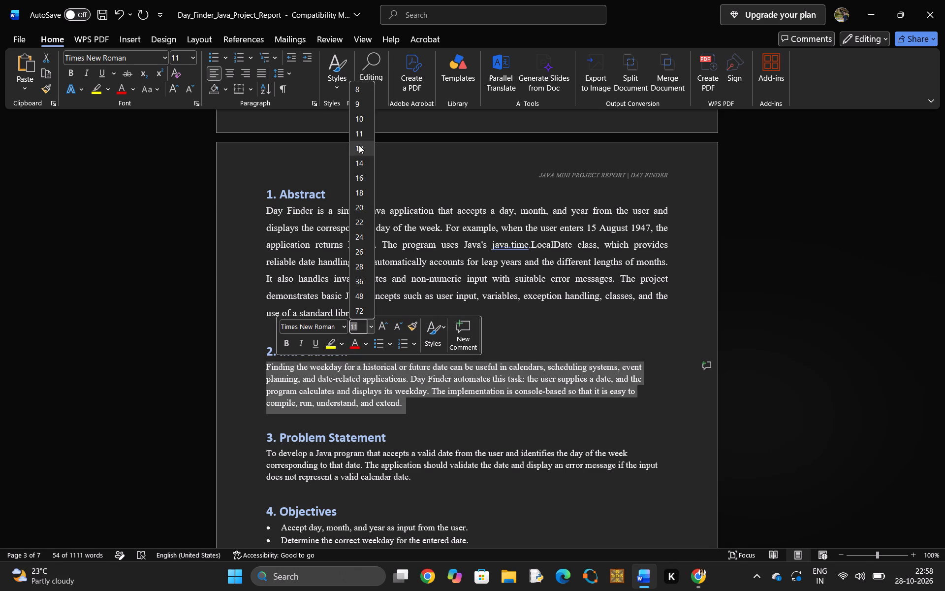
{"action": "left_click", "coordinate": [360, 145]}
{"action": "left_click", "coordinate": [257, 73]}
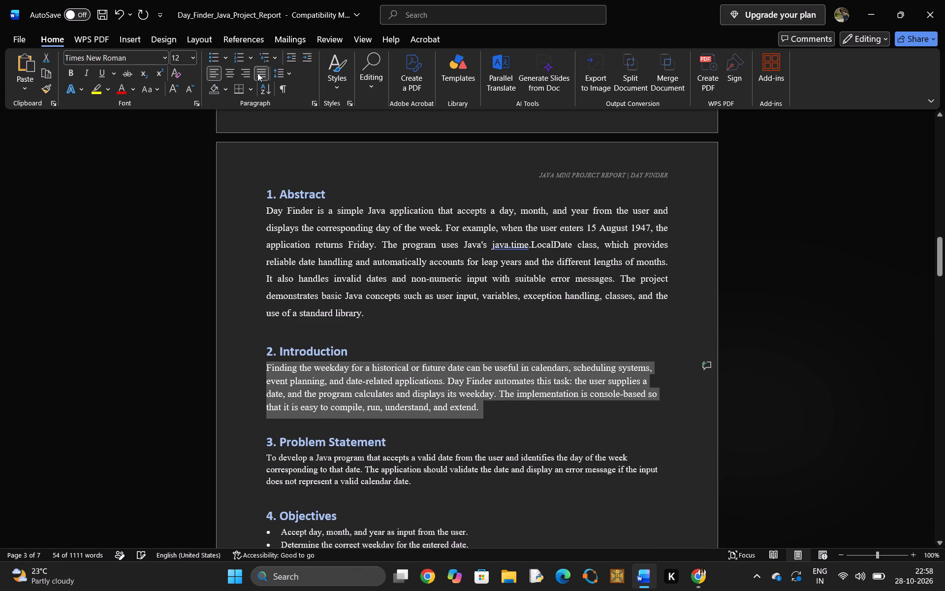
{"action": "left_click", "coordinate": [279, 74]}
{"action": "left_click", "coordinate": [302, 125]}
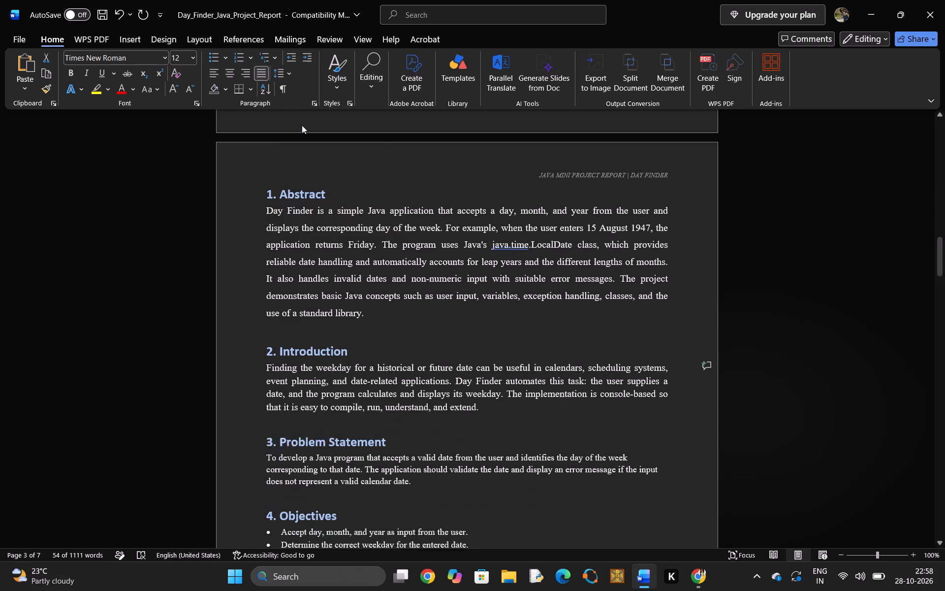
Format the paragraph under 3. Problem Statement with font size 12, justified alignment and 1.5 line spacing.
{"action": "scroll", "coordinate": [396, 314], "scroll_direction": "down", "scroll_amount": 2}
{"action": "scroll", "coordinate": [385, 204], "scroll_direction": "up", "scroll_amount": 1}
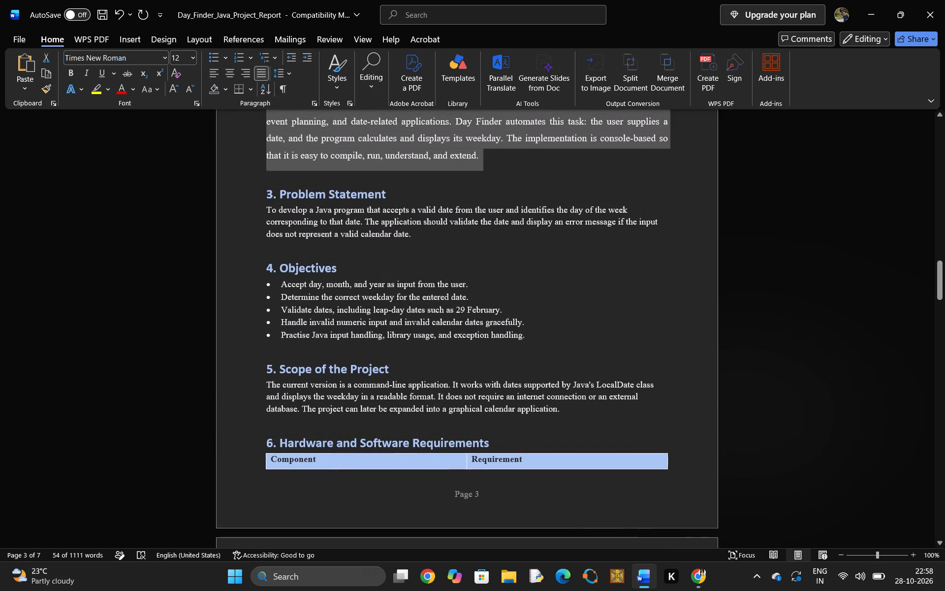
{"action": "left_click_drag", "start_coordinate": [416, 235], "coordinate": [265, 213]}
{"action": "left_click", "coordinate": [347, 174]}
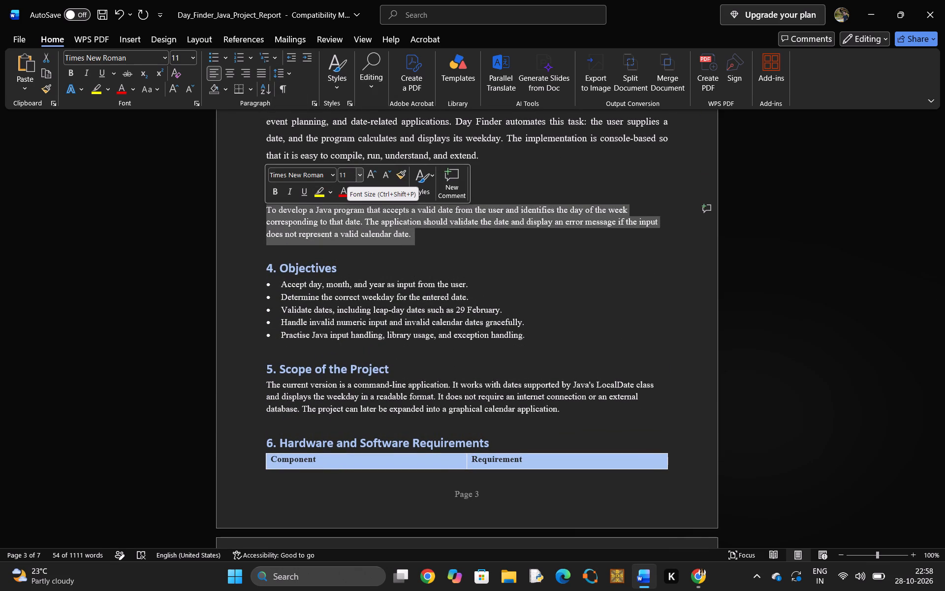
{"action": "key", "text": "End"}
{"action": "key", "text": "Down"}
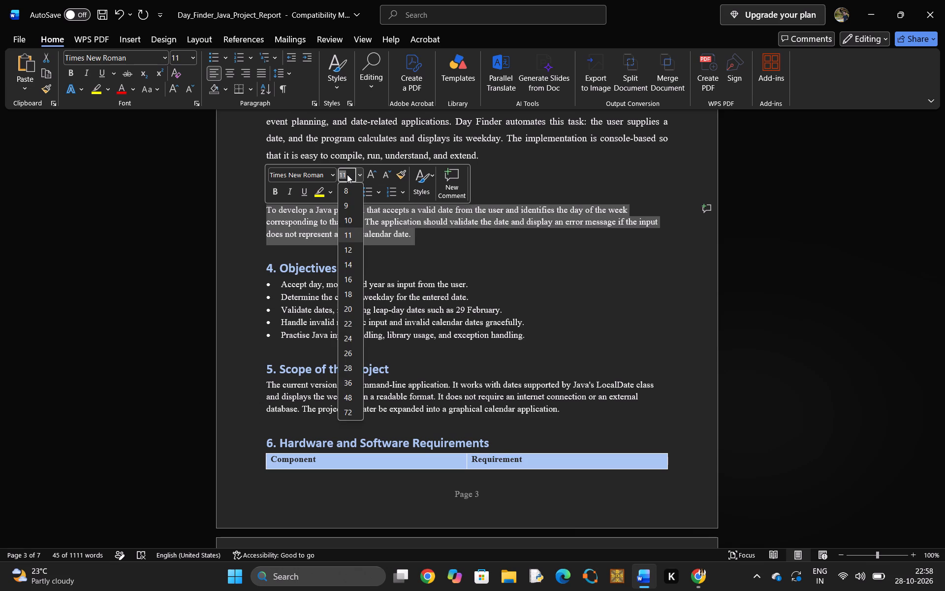
{"action": "type", "text": "12"}
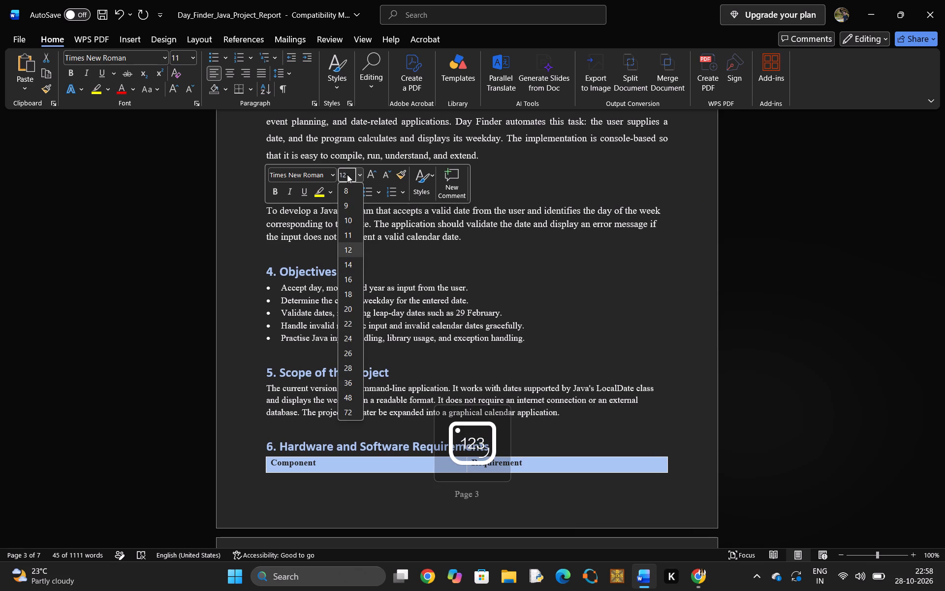
{"action": "left_click", "coordinate": [254, 69]}
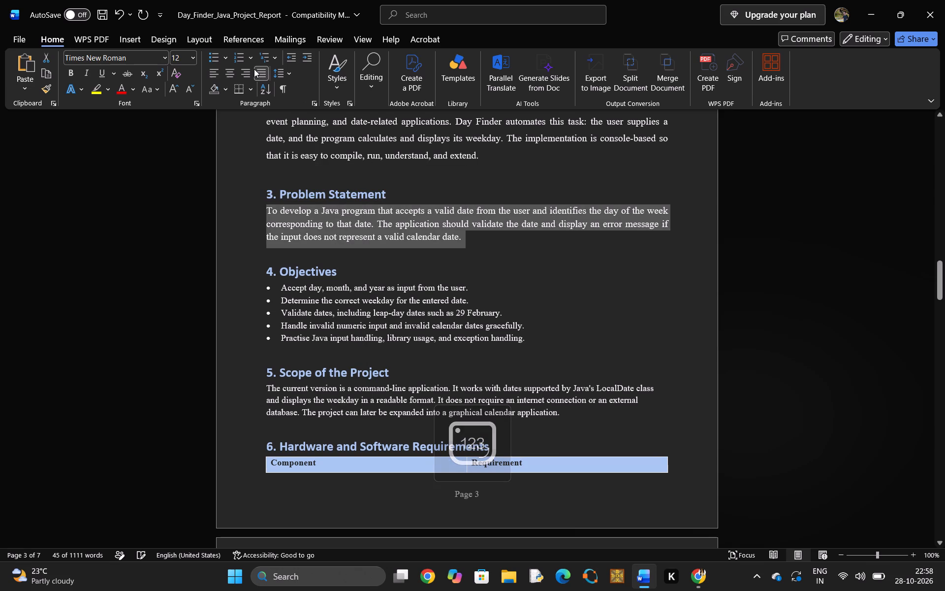
{"action": "left_click", "coordinate": [277, 69]}
{"action": "left_click", "coordinate": [298, 124]}
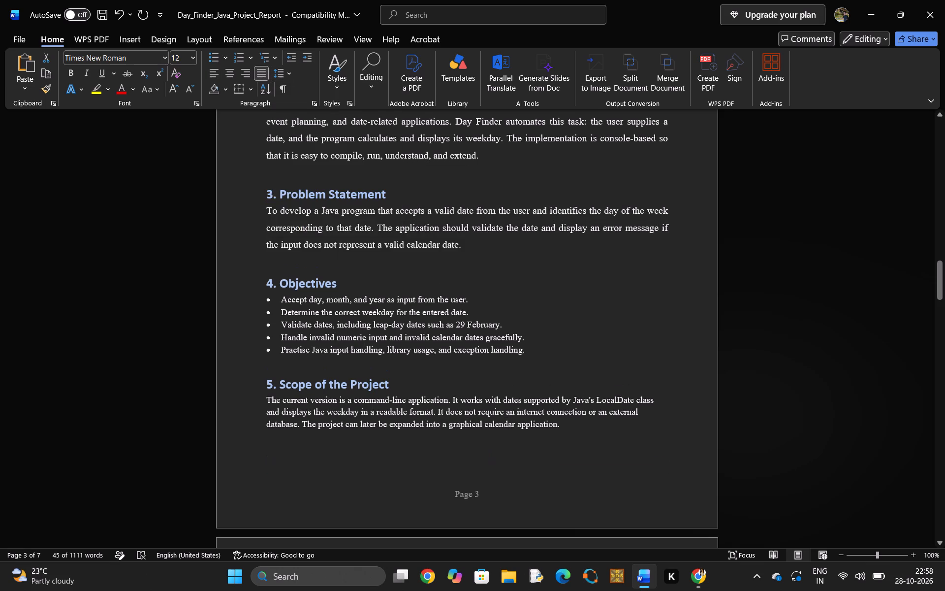
Format the five bullet points under 4. Objectives with font size 12, justified alignment and 1.5 line spacing.
{"action": "left_click_drag", "start_coordinate": [527, 350], "coordinate": [357, 332]}
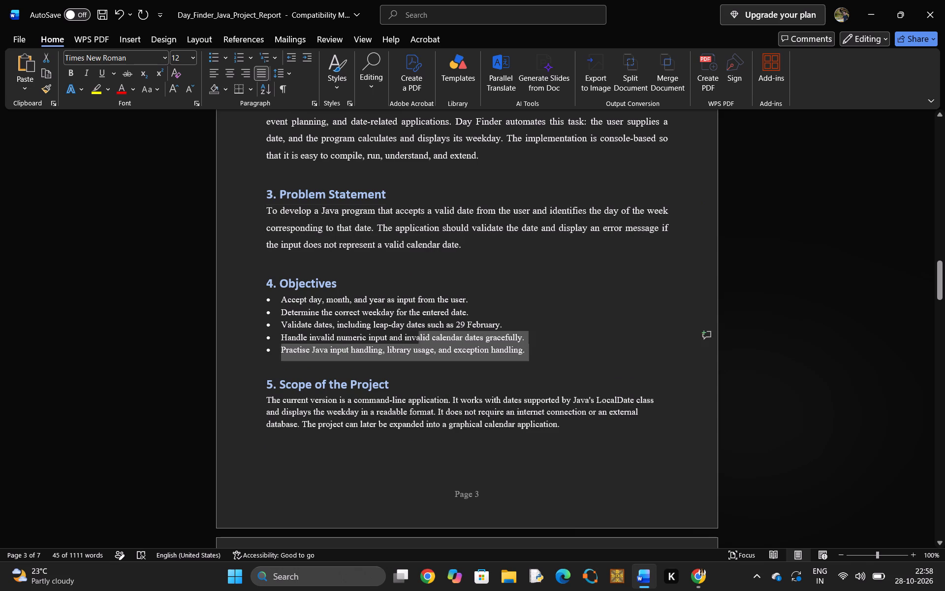
{"action": "left_click_drag", "start_coordinate": [357, 332], "coordinate": [287, 300]}
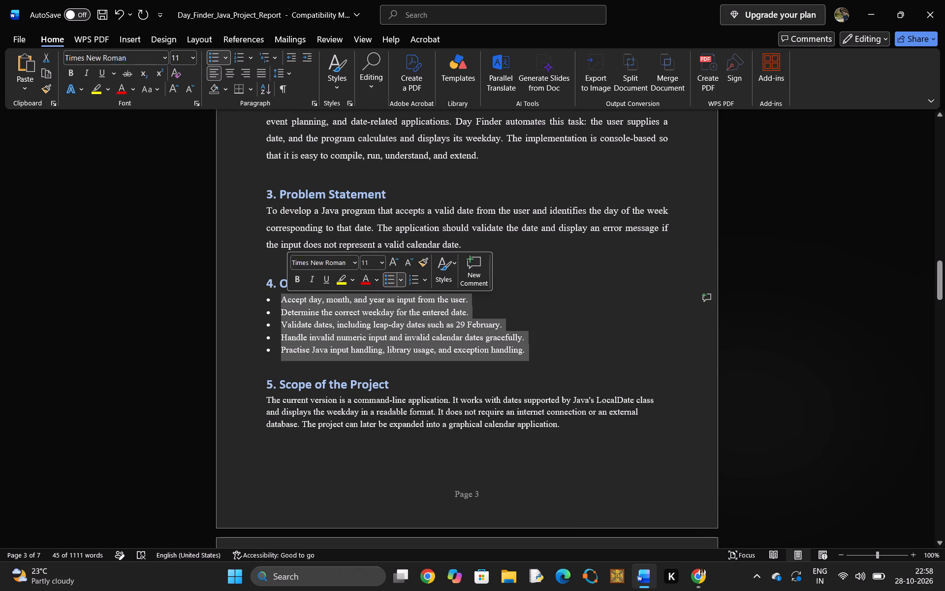
{"action": "left_click", "coordinate": [376, 265]}
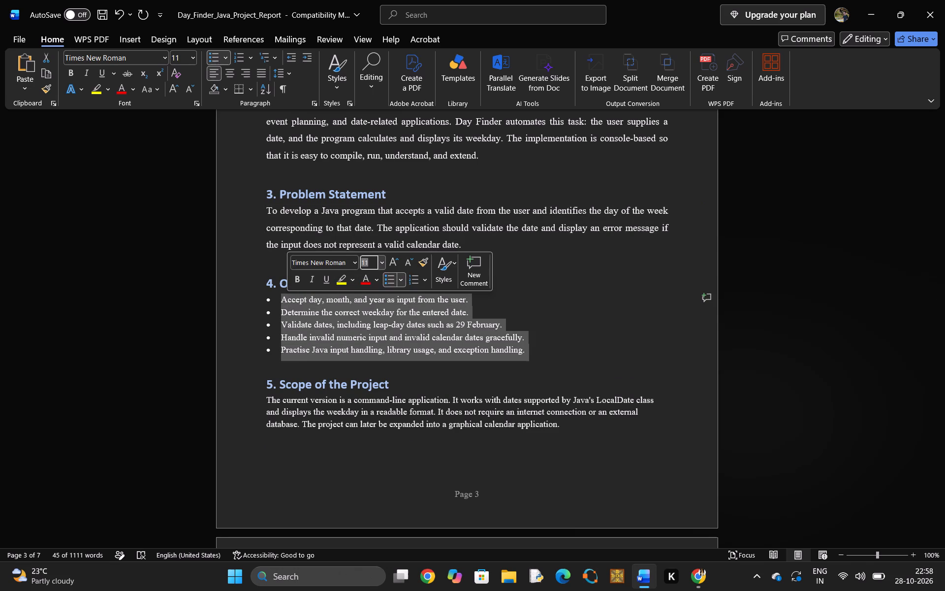
{"action": "type", "text": "12"}
{"action": "left_click", "coordinate": [256, 78]}
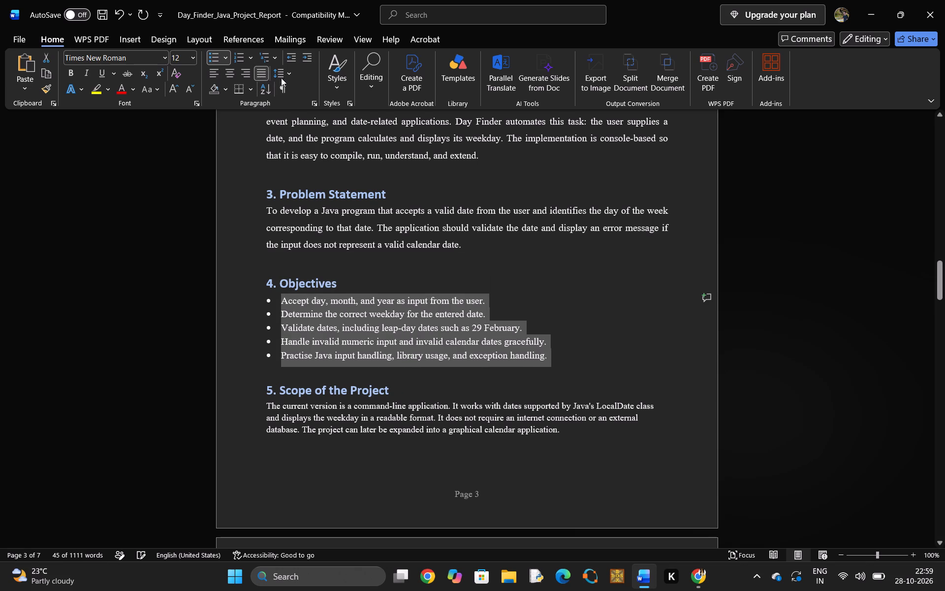
{"action": "left_click", "coordinate": [284, 78]}
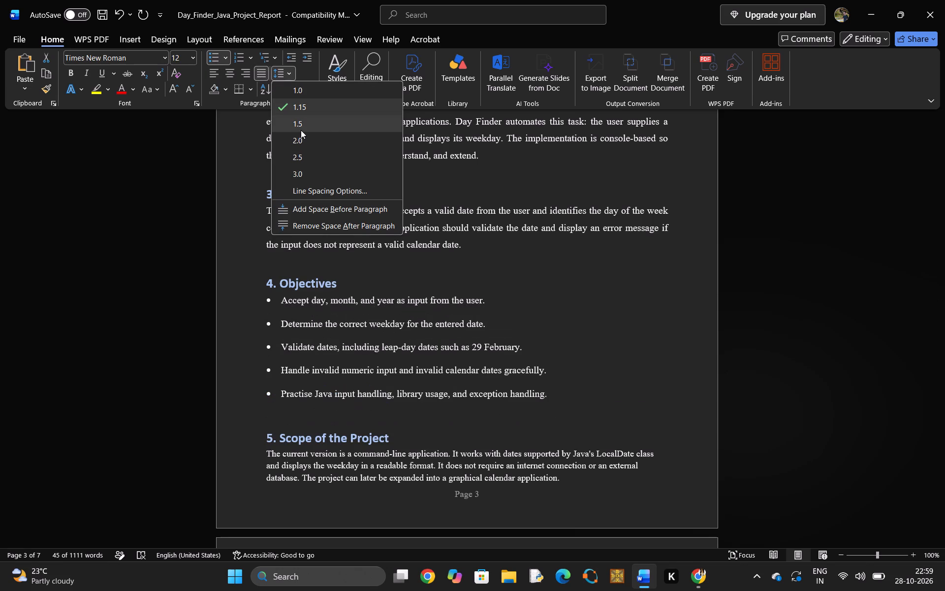
{"action": "left_click", "coordinate": [301, 130]}
Format the paragraph under 5. Scope of the Project with font size 12, justified alignment and 1.5 line spacing.
{"action": "scroll", "coordinate": [390, 313], "scroll_direction": "down", "scroll_amount": 1}
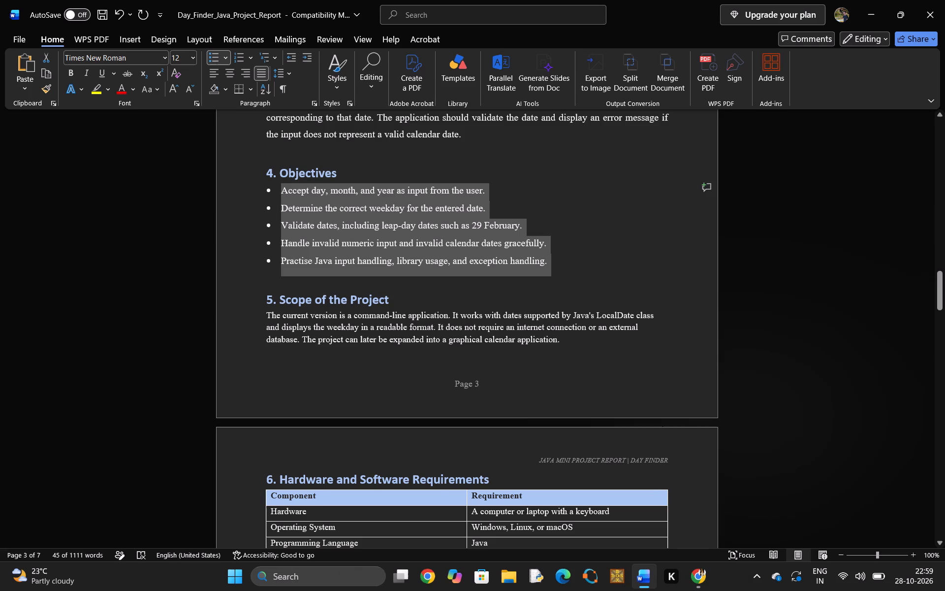
{"action": "left_click_drag", "start_coordinate": [560, 341], "coordinate": [270, 316]}
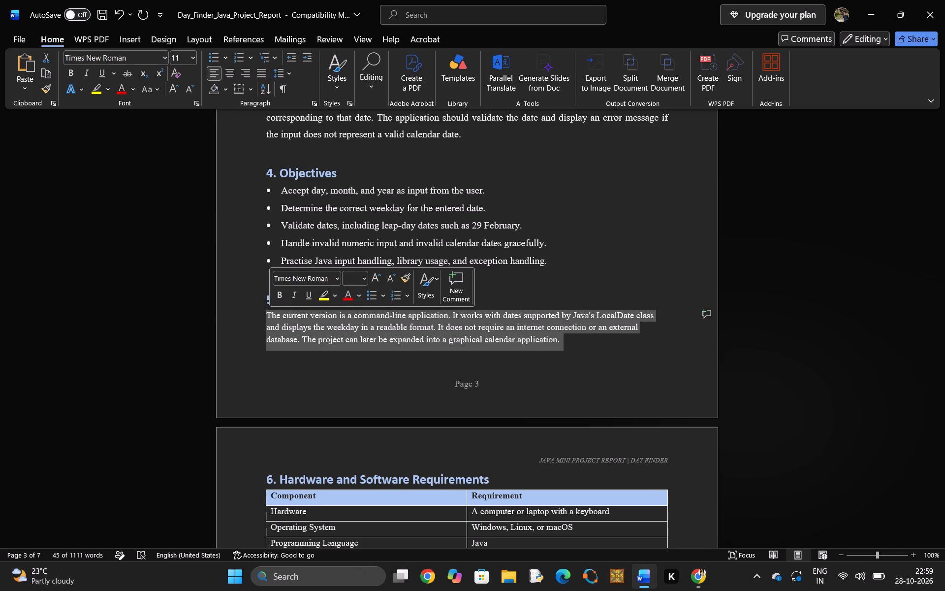
{"action": "left_click", "coordinate": [353, 277]}
{"action": "type", "text": "12"}
{"action": "left_click", "coordinate": [264, 77]}
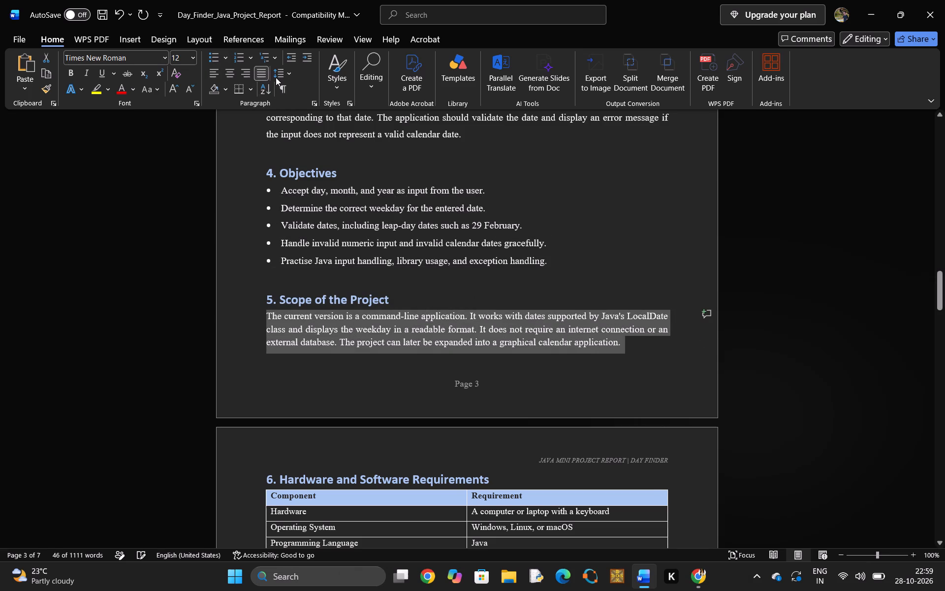
{"action": "left_click", "coordinate": [276, 77]}
{"action": "left_click", "coordinate": [293, 123]}
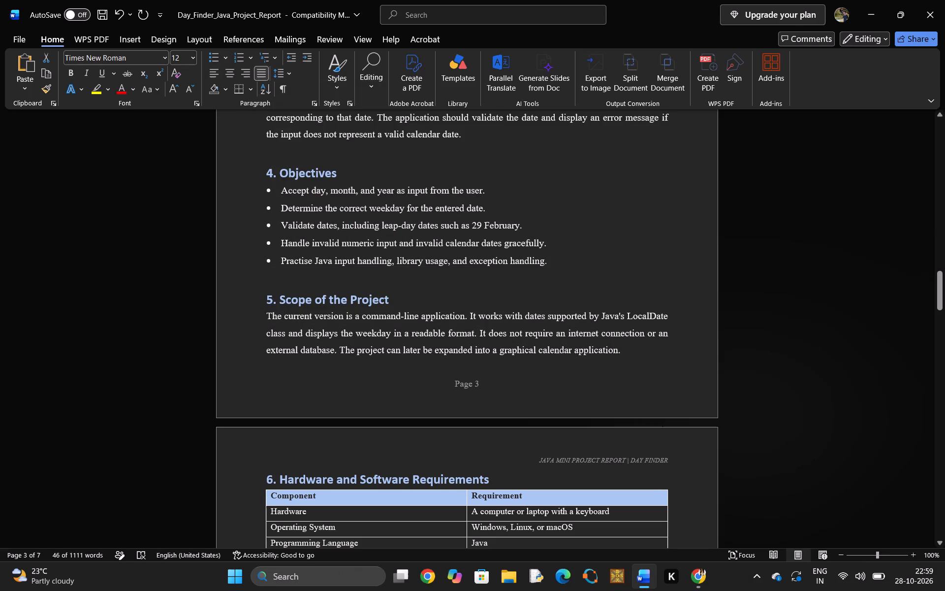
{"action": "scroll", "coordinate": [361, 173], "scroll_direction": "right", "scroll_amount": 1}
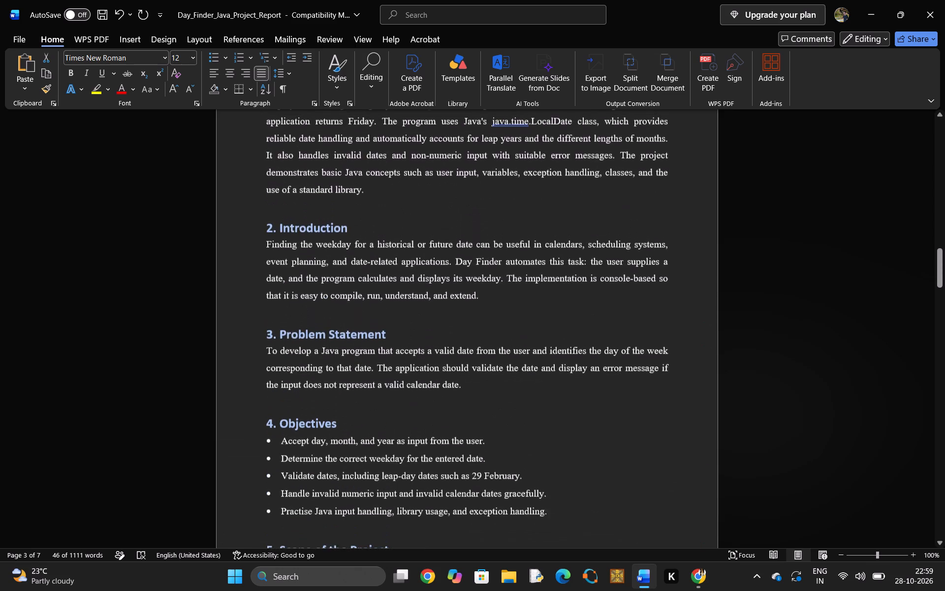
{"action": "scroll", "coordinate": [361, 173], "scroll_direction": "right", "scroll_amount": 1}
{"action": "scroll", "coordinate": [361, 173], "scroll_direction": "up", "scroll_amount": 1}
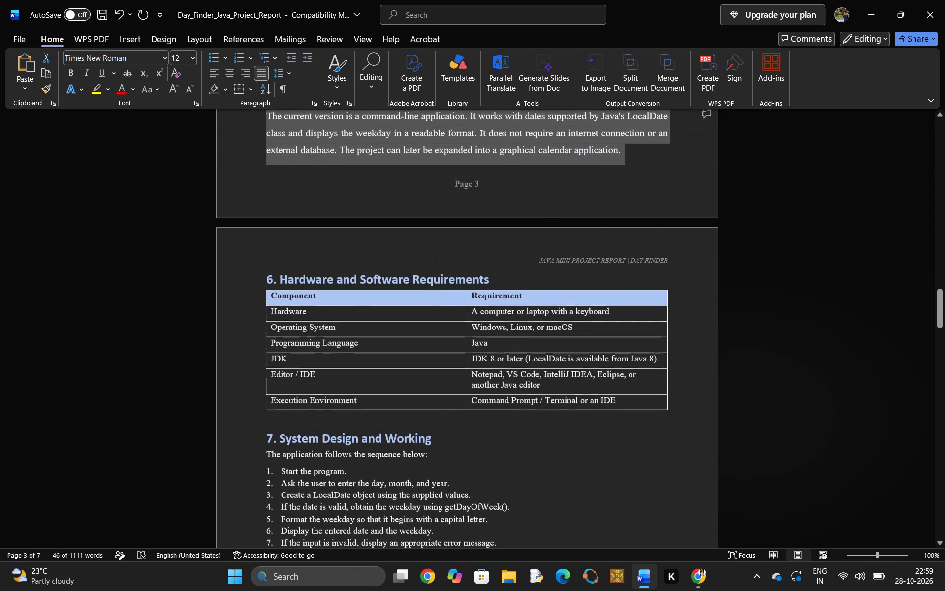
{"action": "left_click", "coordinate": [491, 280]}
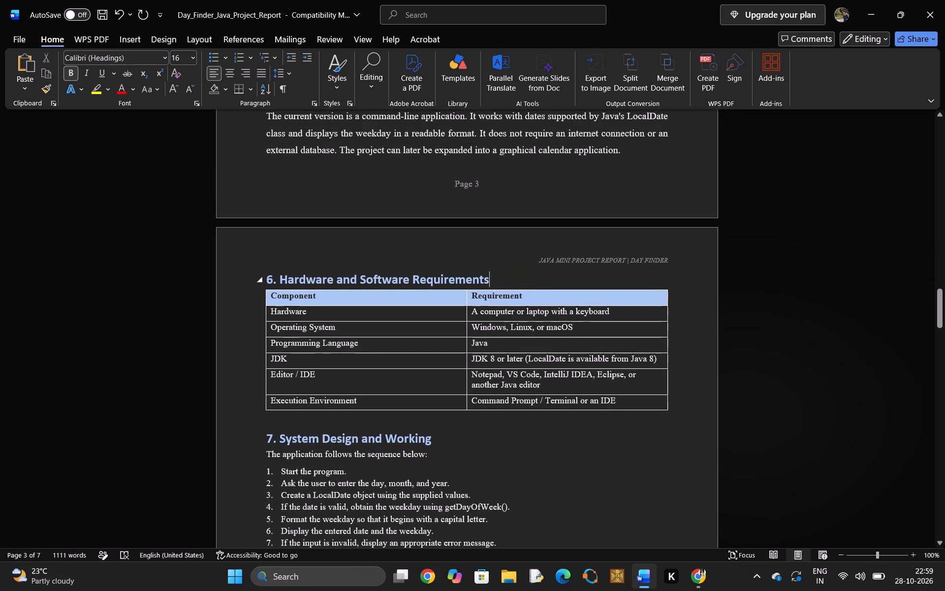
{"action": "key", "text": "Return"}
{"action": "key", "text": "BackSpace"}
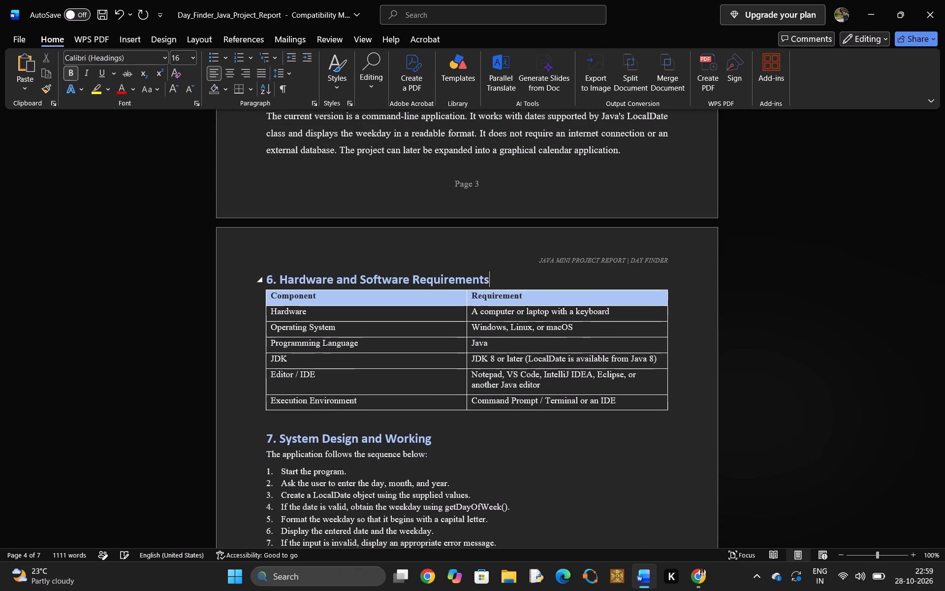
Format the rows below the header of the Hardware and Software Requirements table with justified alignment and font size 12.
{"action": "left_click_drag", "start_coordinate": [620, 401], "coordinate": [322, 319]}
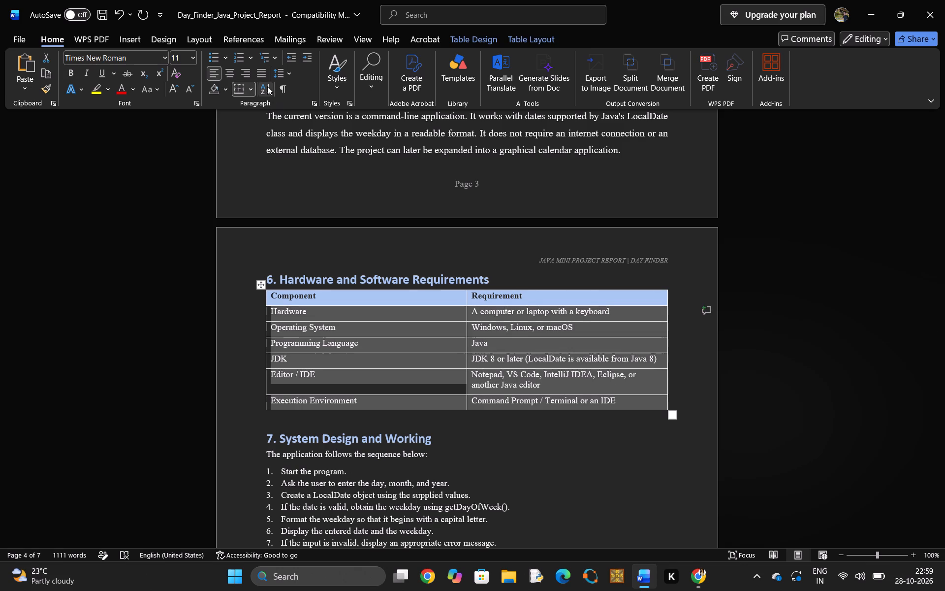
{"action": "left_click", "coordinate": [264, 76]}
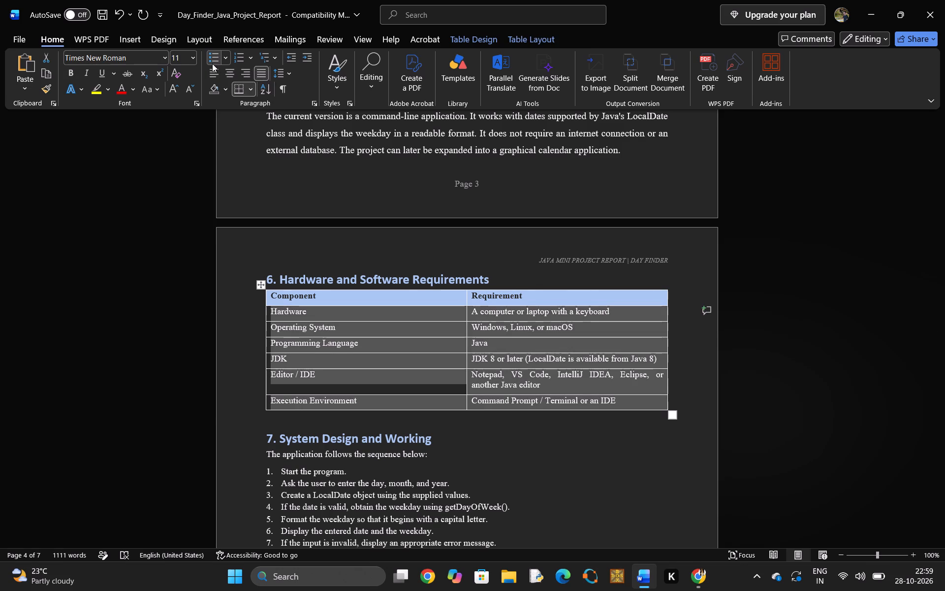
{"action": "left_click", "coordinate": [182, 53]}
{"action": "type", "text": "12"}
{"action": "key", "text": "Return"}
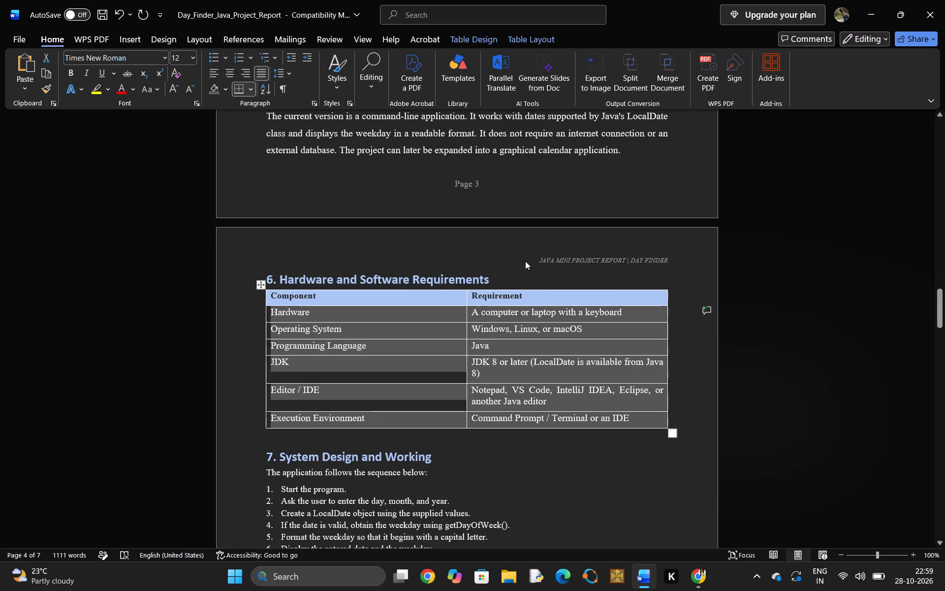
{"action": "left_click", "coordinate": [497, 252]}
Format all body text under 7. System Design and Working with font size 12, justified alignment and 1.5 line spacing.
{"action": "scroll", "coordinate": [540, 452], "scroll_direction": "down", "scroll_amount": 2}
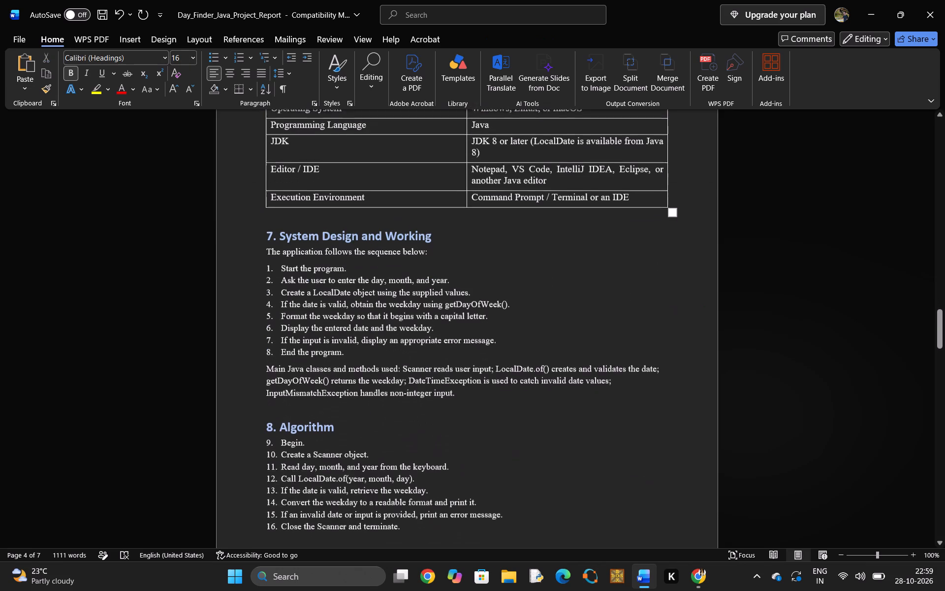
{"action": "left_click_drag", "start_coordinate": [464, 392], "coordinate": [284, 263]}
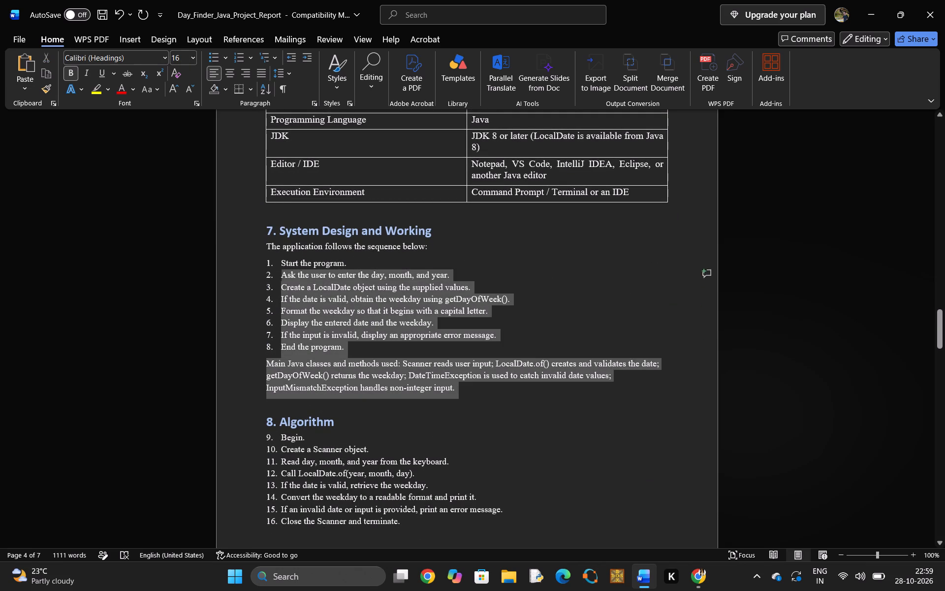
{"action": "left_click_drag", "start_coordinate": [284, 263], "coordinate": [270, 250]}
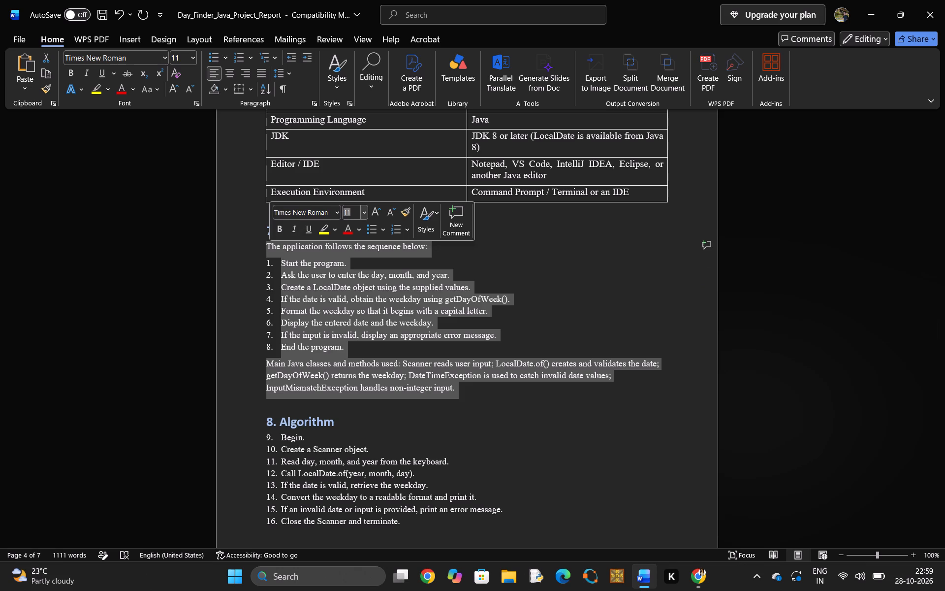
{"action": "left_click", "coordinate": [351, 213]}
{"action": "type", "text": "12"}
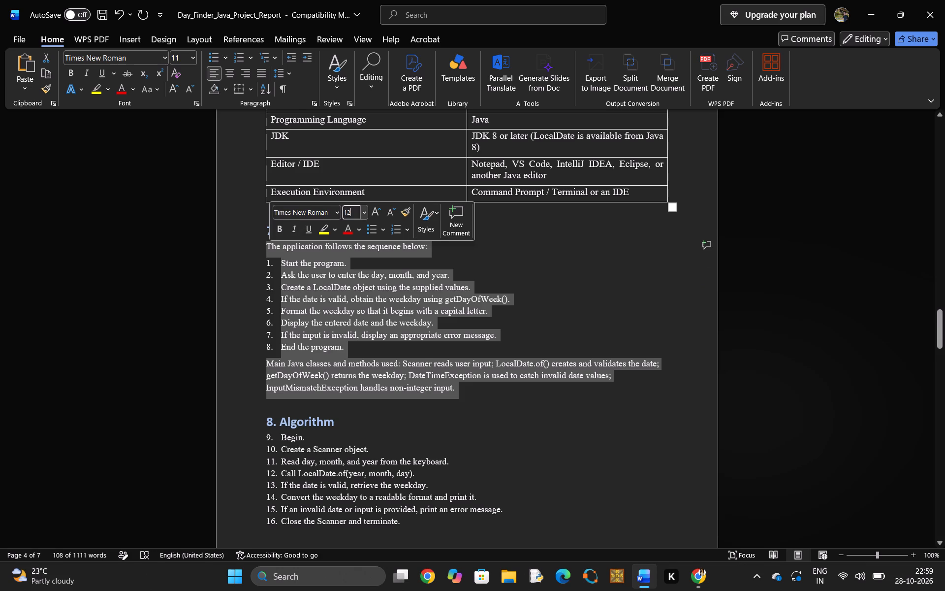
{"action": "left_click", "coordinate": [266, 71]}
{"action": "left_click", "coordinate": [283, 73]}
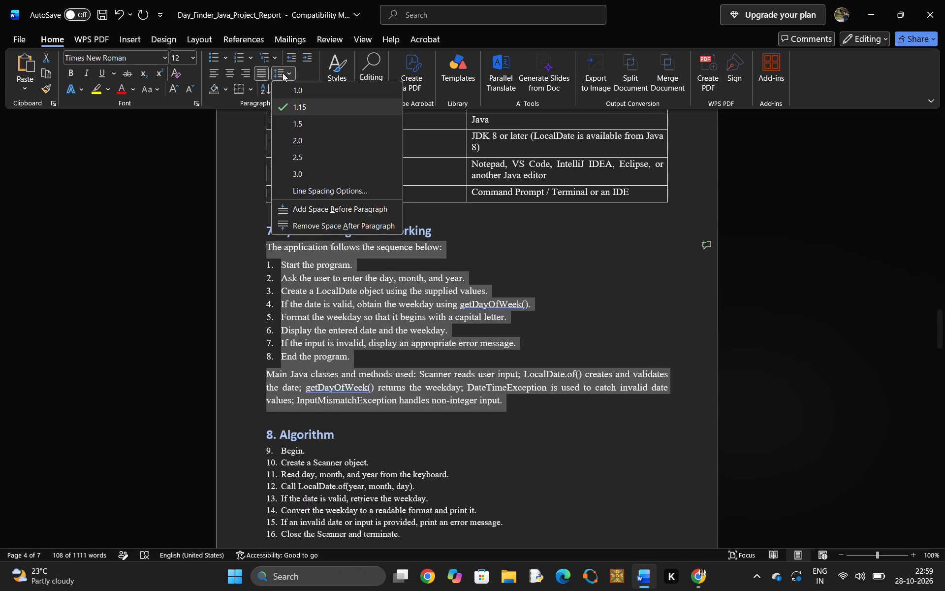
{"action": "left_click", "coordinate": [301, 121]}
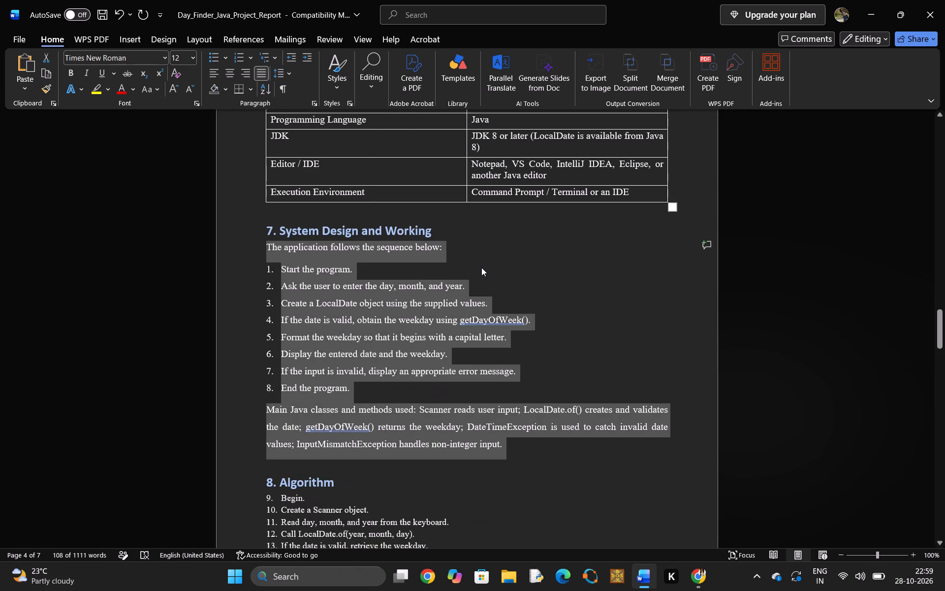
{"action": "left_click", "coordinate": [481, 267]}
Insert spaces into getDayOfWeek() in the paragraph about main Java classes so it reads "get Day Of Week()".
{"action": "scroll", "coordinate": [481, 267], "scroll_direction": "down", "scroll_amount": 3}
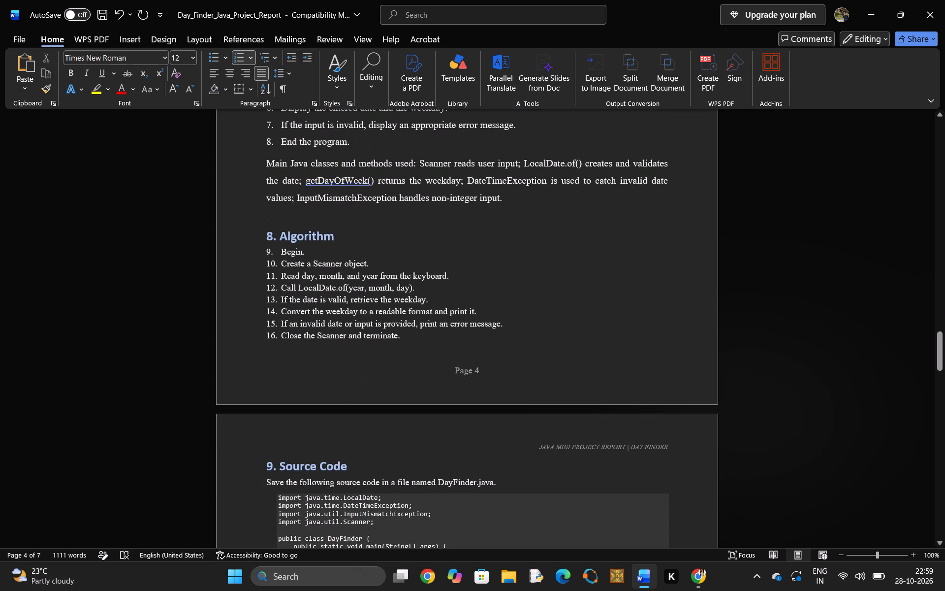
{"action": "left_click", "coordinate": [316, 177]}
{"action": "key", "text": "space"}
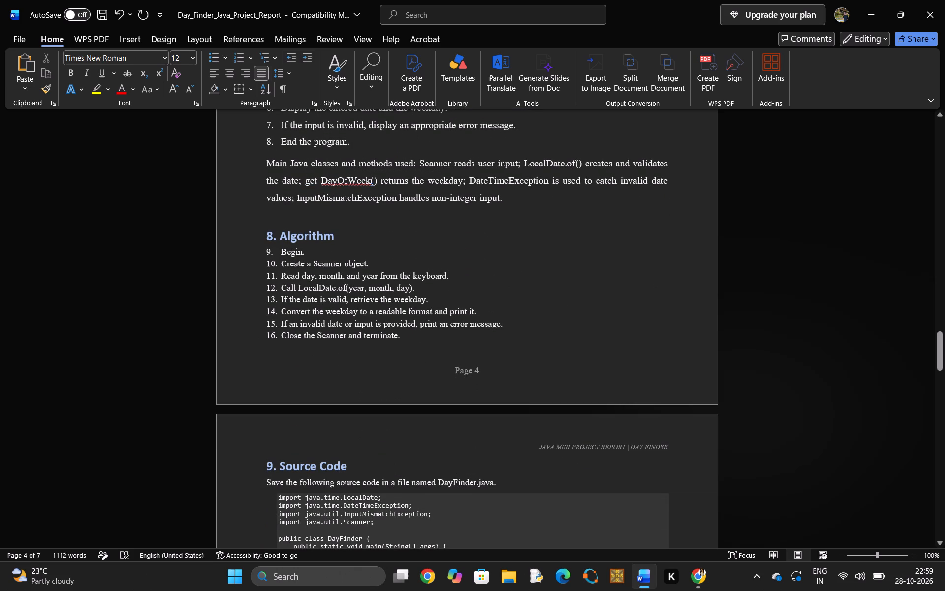
{"action": "left_click", "coordinate": [336, 181]}
{"action": "key", "text": "space"}
{"action": "left_click", "coordinate": [352, 183]}
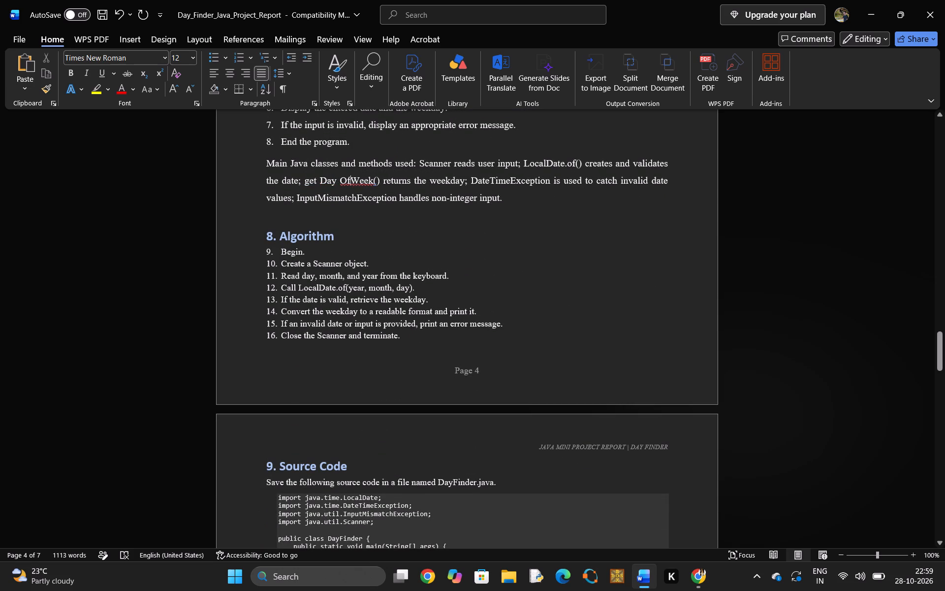
{"action": "key", "text": "space"}
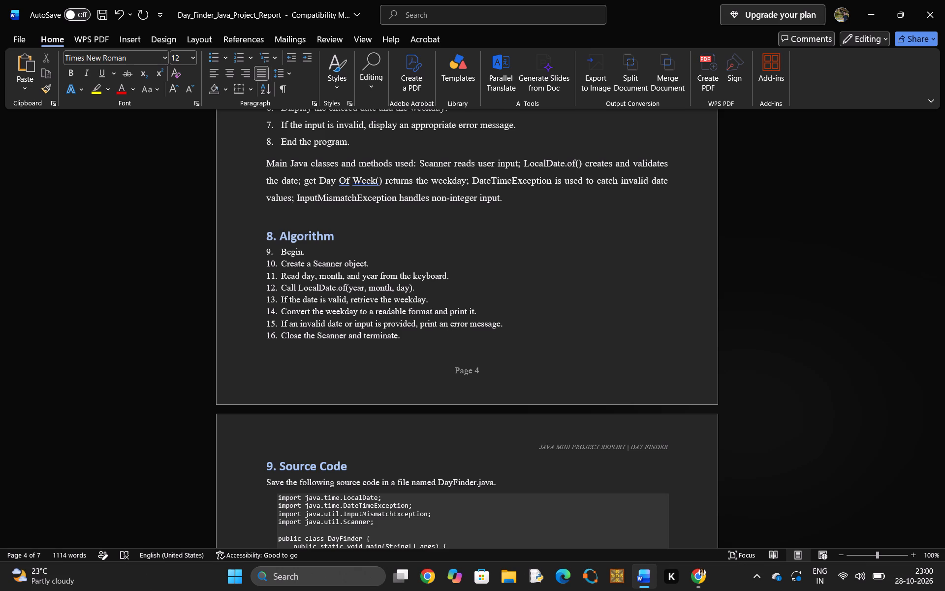
Convert the numbered list under 8. Algorithm to bullet points with 1.5 line spacing and justified alignment.
{"action": "scroll", "coordinate": [352, 183], "scroll_direction": "up", "scroll_amount": 1}
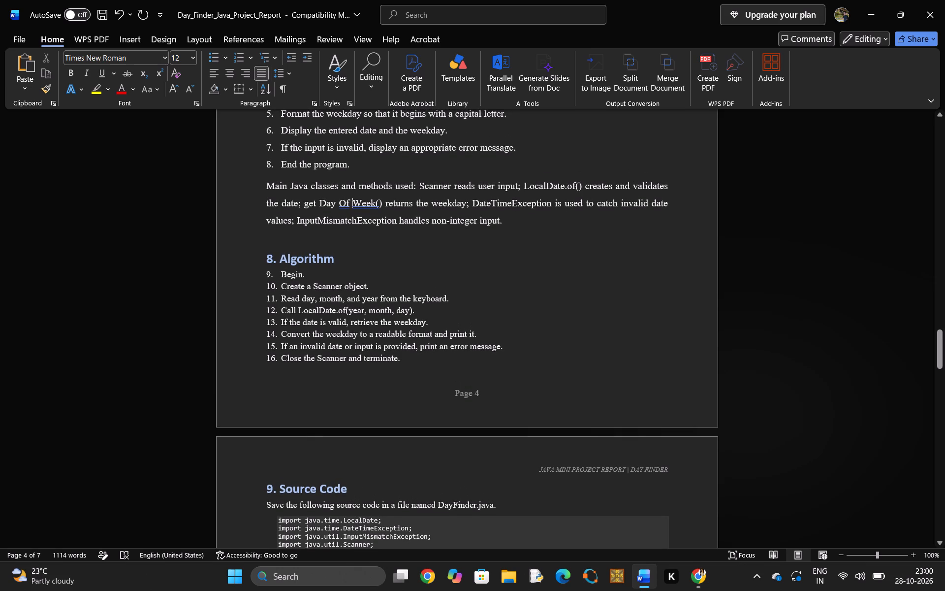
{"action": "left_click_drag", "start_coordinate": [406, 358], "coordinate": [255, 280]}
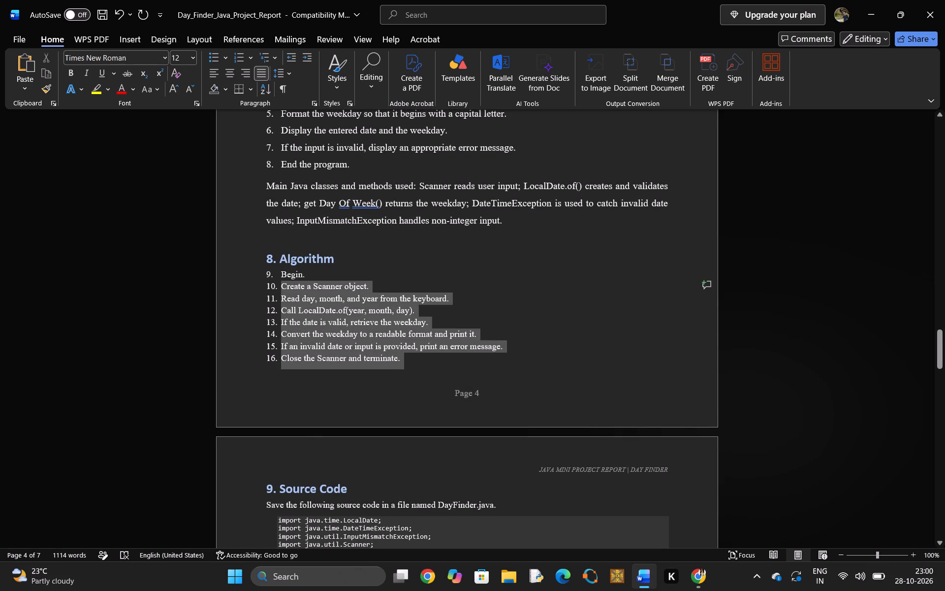
{"action": "left_click_drag", "start_coordinate": [255, 280], "coordinate": [257, 279]}
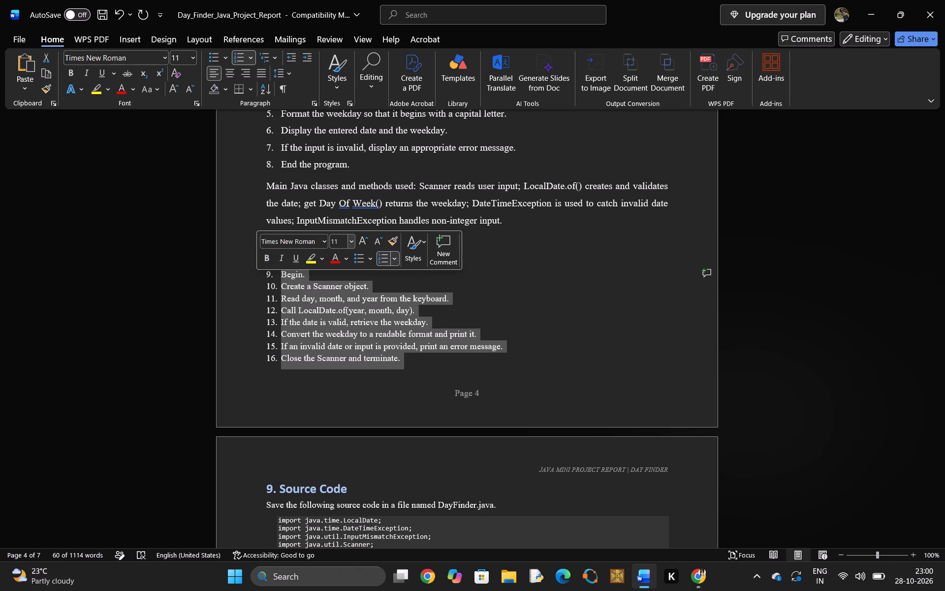
{"action": "left_click", "coordinate": [220, 52]}
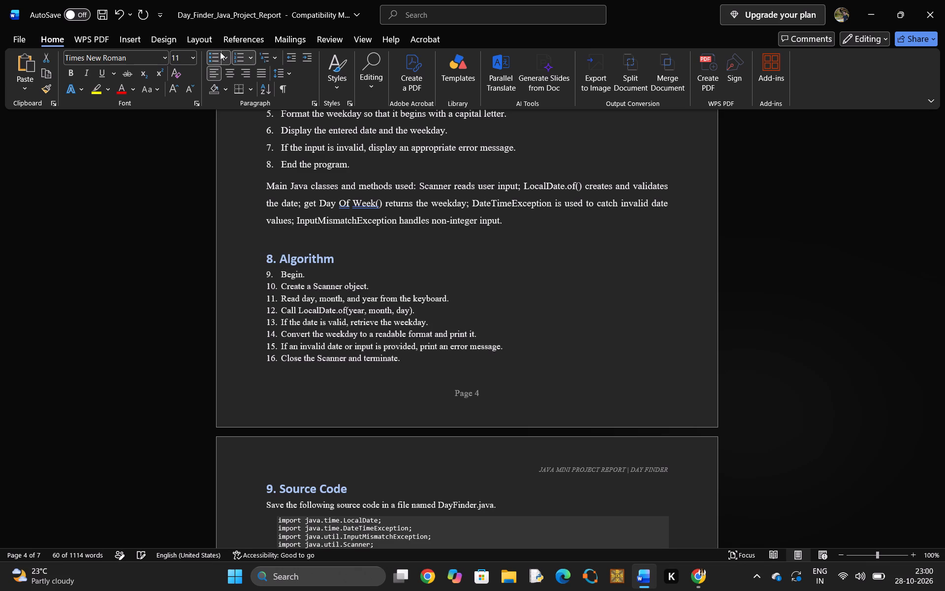
{"action": "left_click", "coordinate": [293, 72]}
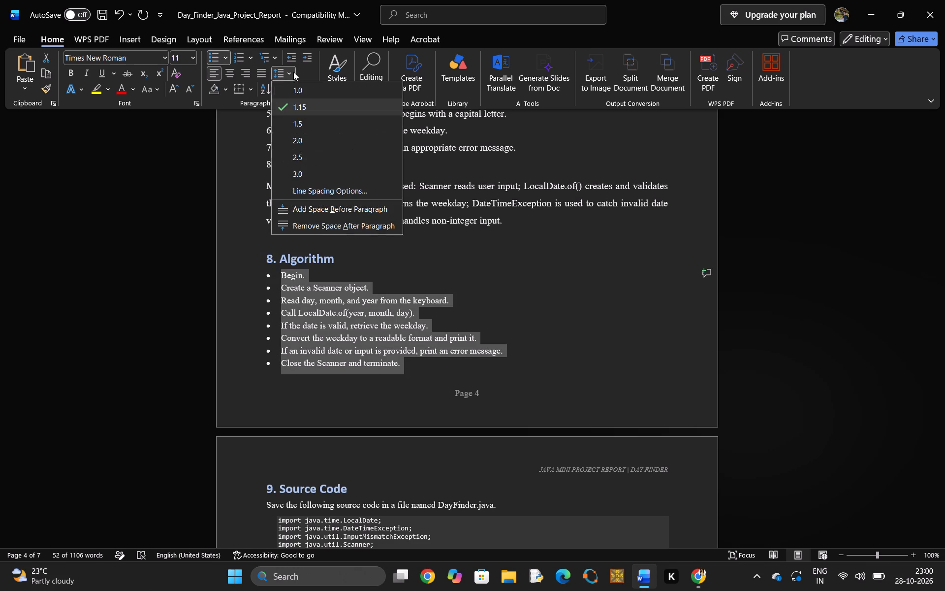
{"action": "left_click", "coordinate": [305, 122]}
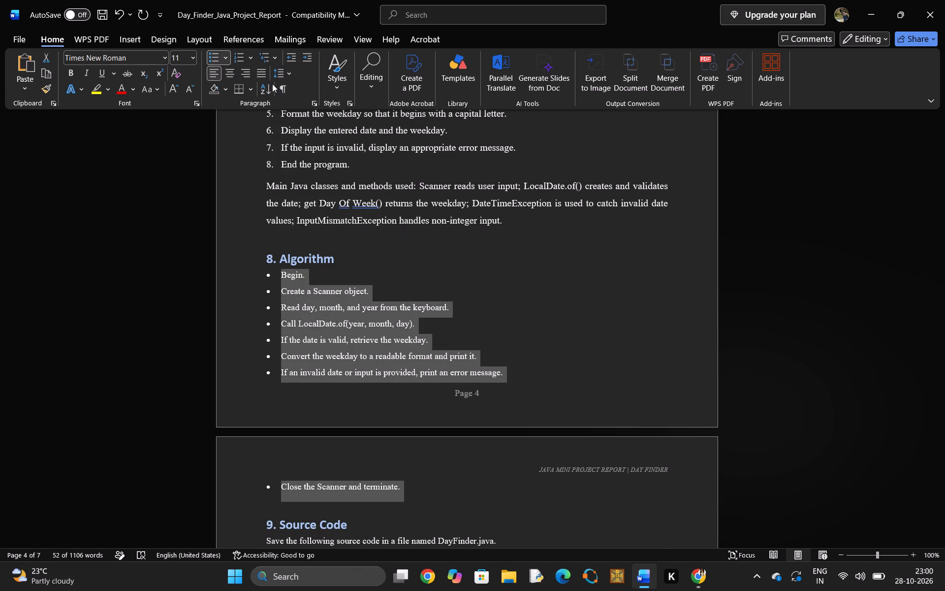
{"action": "left_click", "coordinate": [263, 72]}
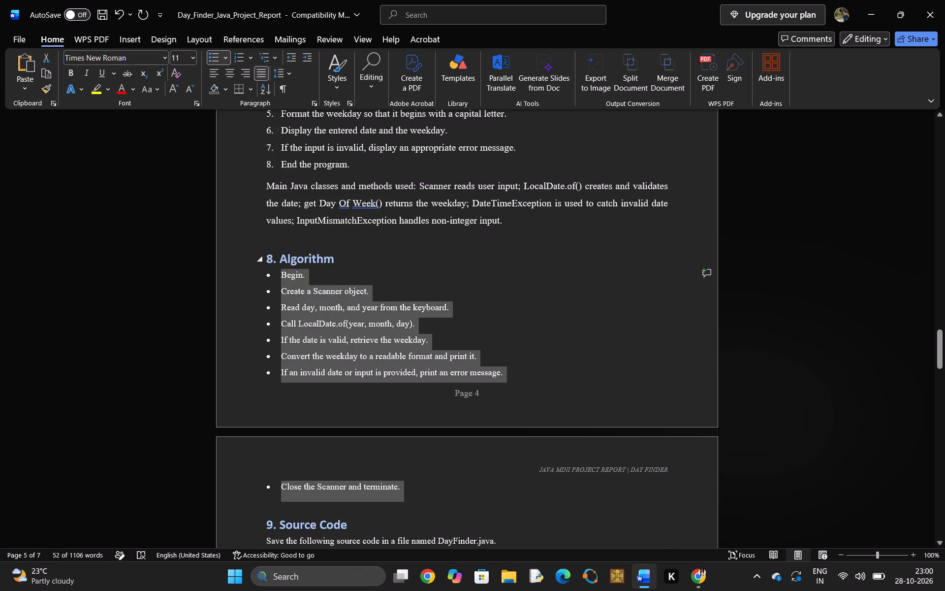
Remove the gap above the 8. Algorithm heading by merging it into the preceding paragraph and splitting it back onto its own line.
{"action": "left_click", "coordinate": [281, 240]}
{"action": "key", "text": "Up"}
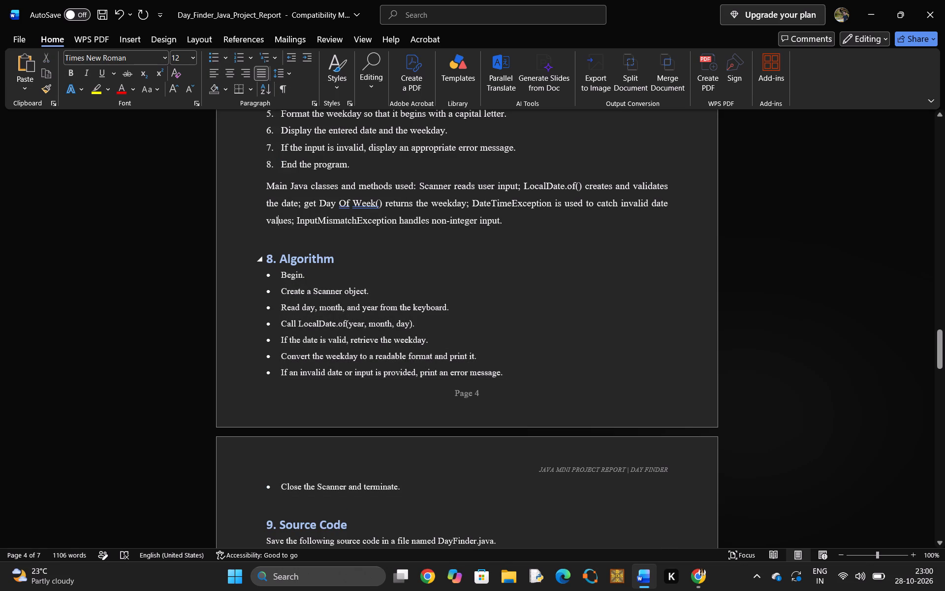
{"action": "key", "text": "Down"}
{"action": "key", "text": "Left"}
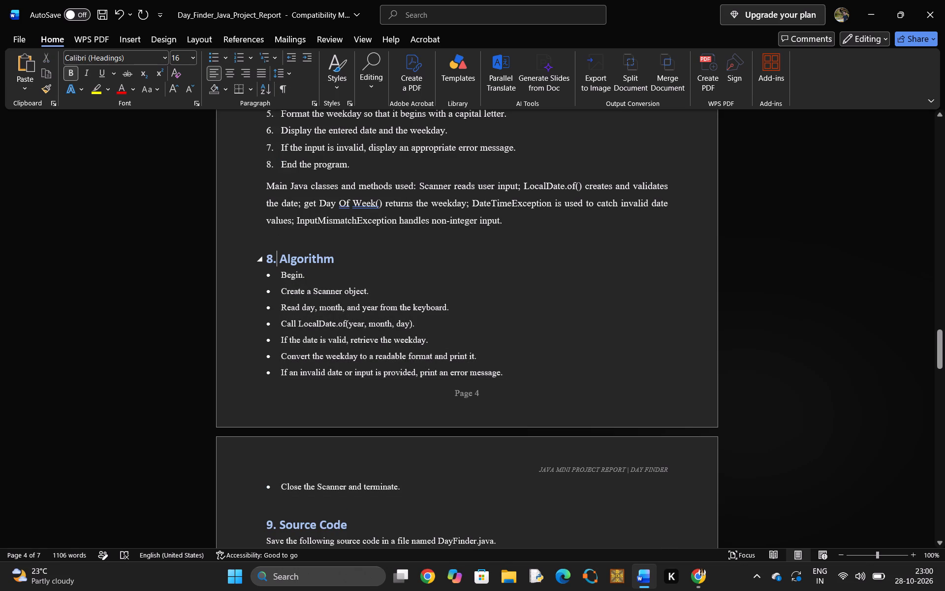
{"action": "key", "text": "Left"}
{"action": "key", "text": "Left"}
{"action": "key", "text": "BackSpace"}
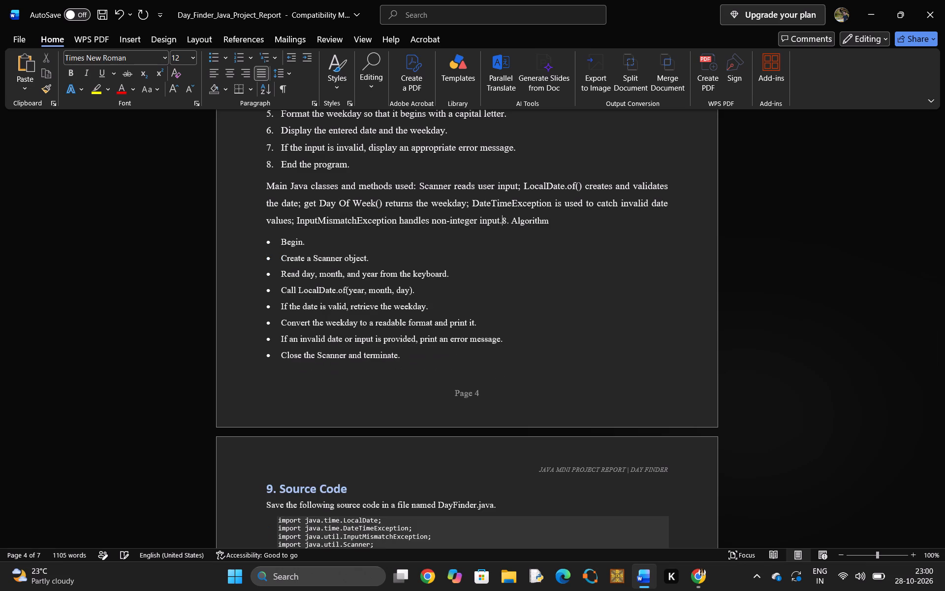
{"action": "key", "text": "Return"}
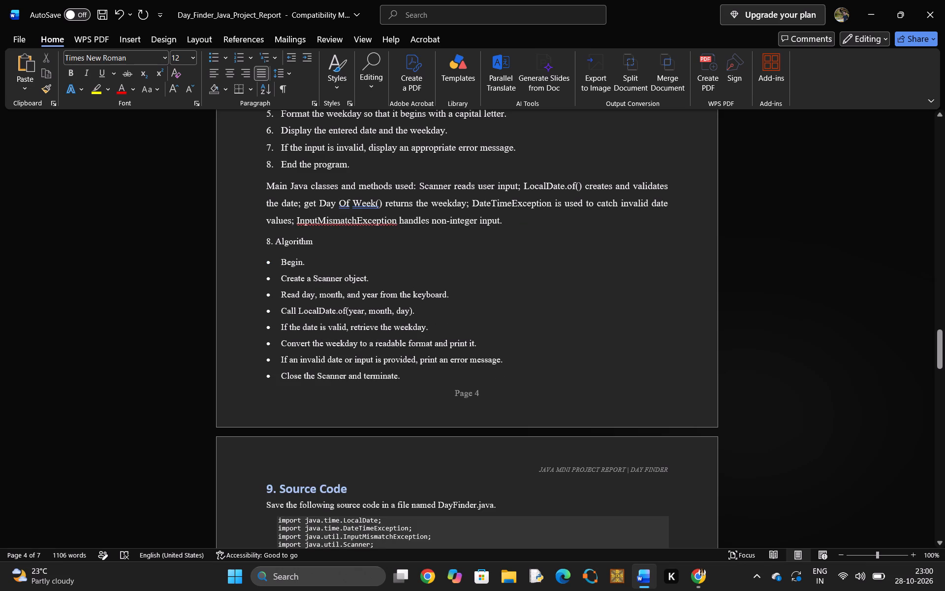
Set the 8. Algorithm heading to font size 16 and the dark blue theme colour.
{"action": "left_click_drag", "start_coordinate": [320, 240], "coordinate": [263, 243]}
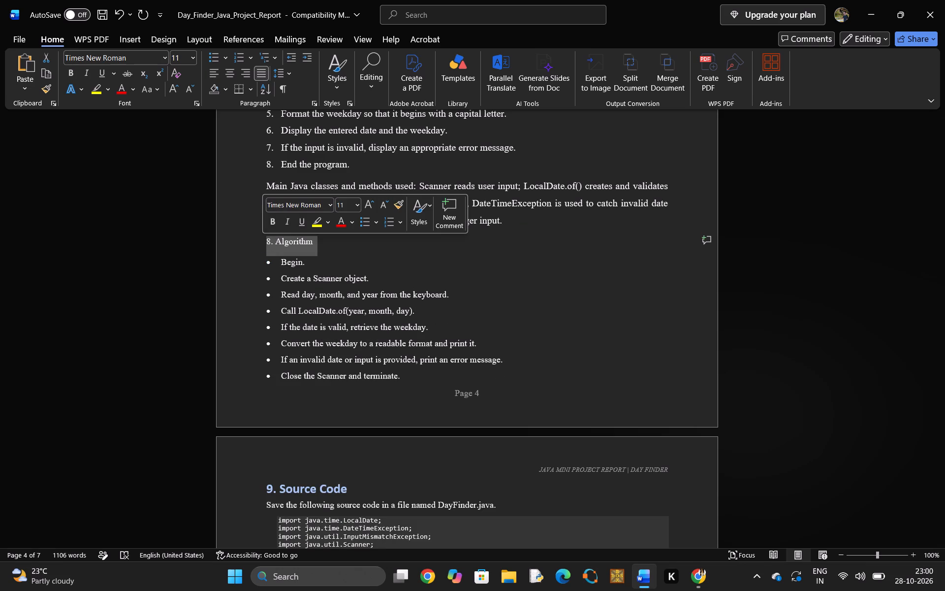
{"action": "left_click", "coordinate": [344, 203]}
{"action": "type", "text": "16"}
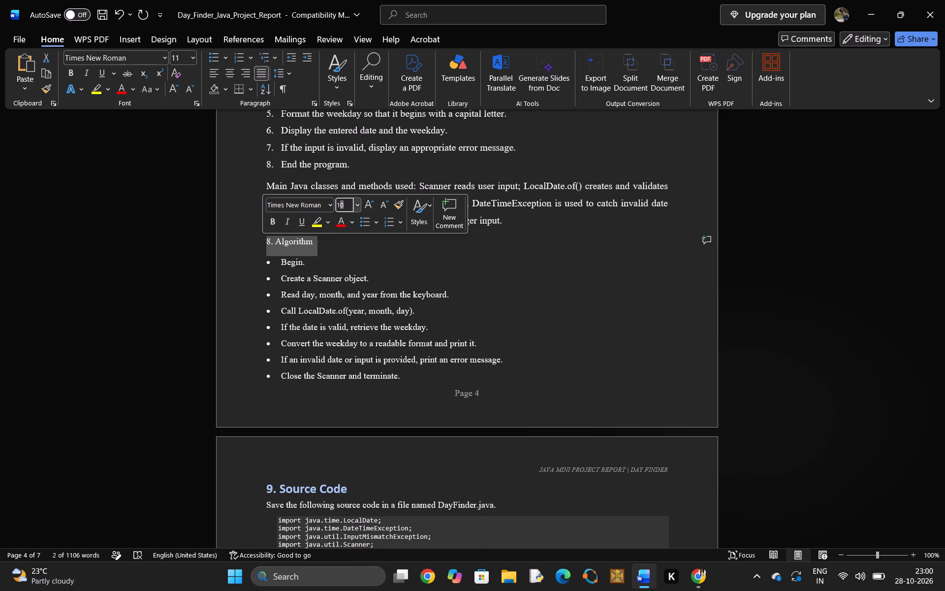
{"action": "key", "text": "Return"}
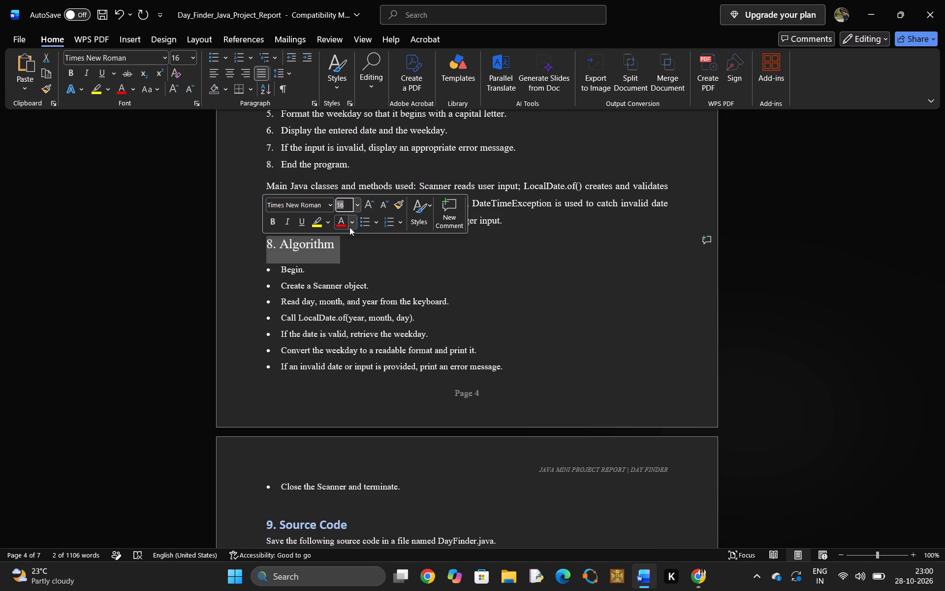
{"action": "left_click", "coordinate": [351, 225]}
{"action": "left_click", "coordinate": [398, 301]}
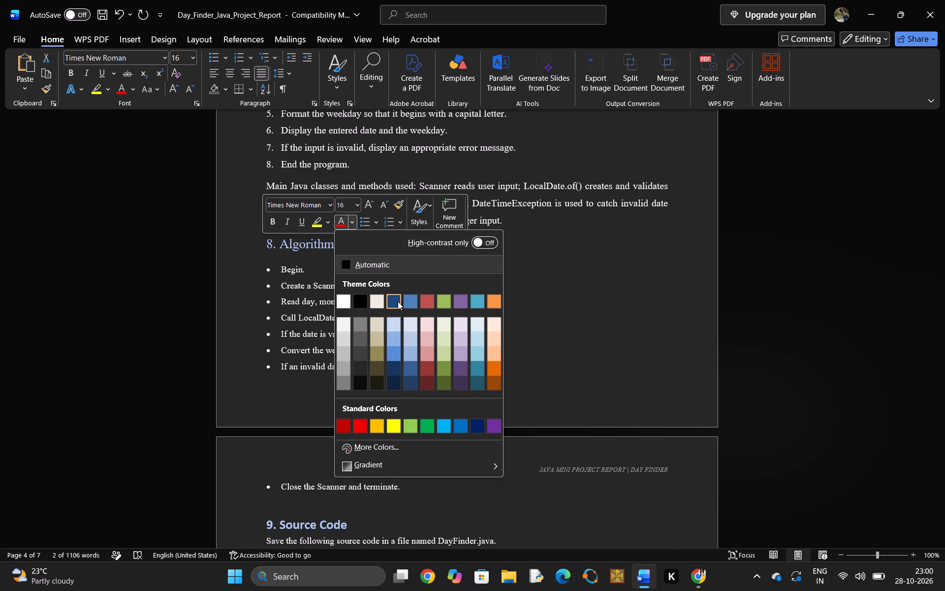
{"action": "left_click", "coordinate": [465, 353]}
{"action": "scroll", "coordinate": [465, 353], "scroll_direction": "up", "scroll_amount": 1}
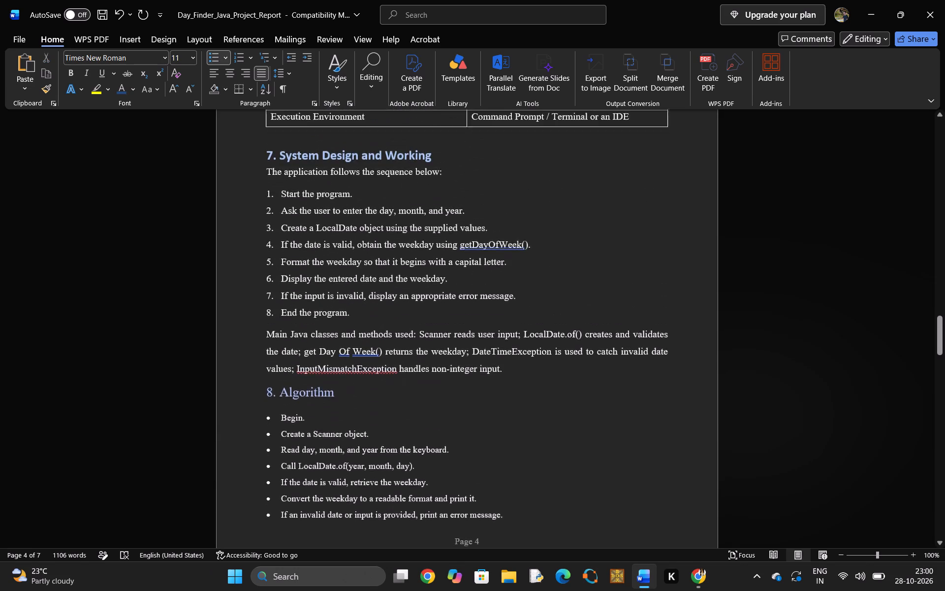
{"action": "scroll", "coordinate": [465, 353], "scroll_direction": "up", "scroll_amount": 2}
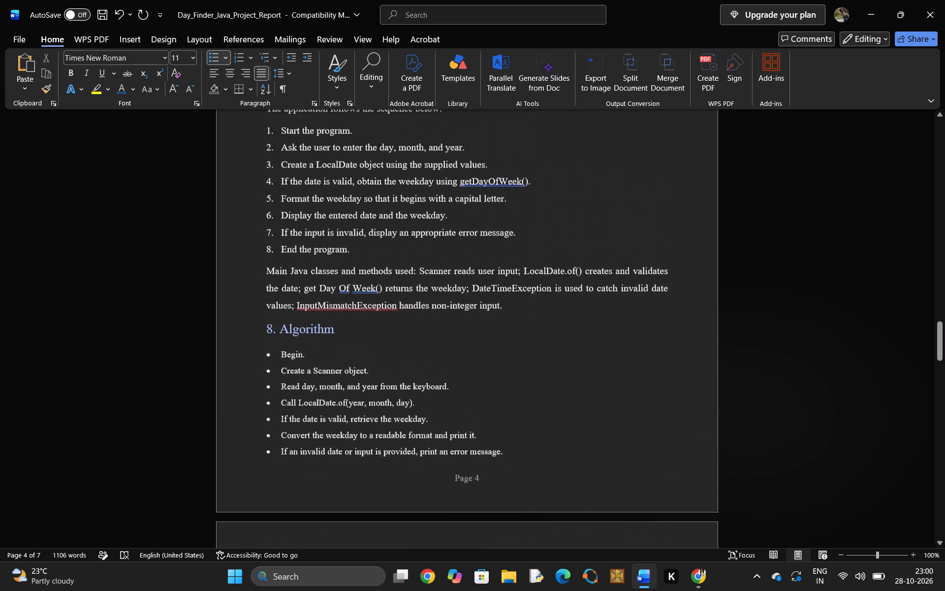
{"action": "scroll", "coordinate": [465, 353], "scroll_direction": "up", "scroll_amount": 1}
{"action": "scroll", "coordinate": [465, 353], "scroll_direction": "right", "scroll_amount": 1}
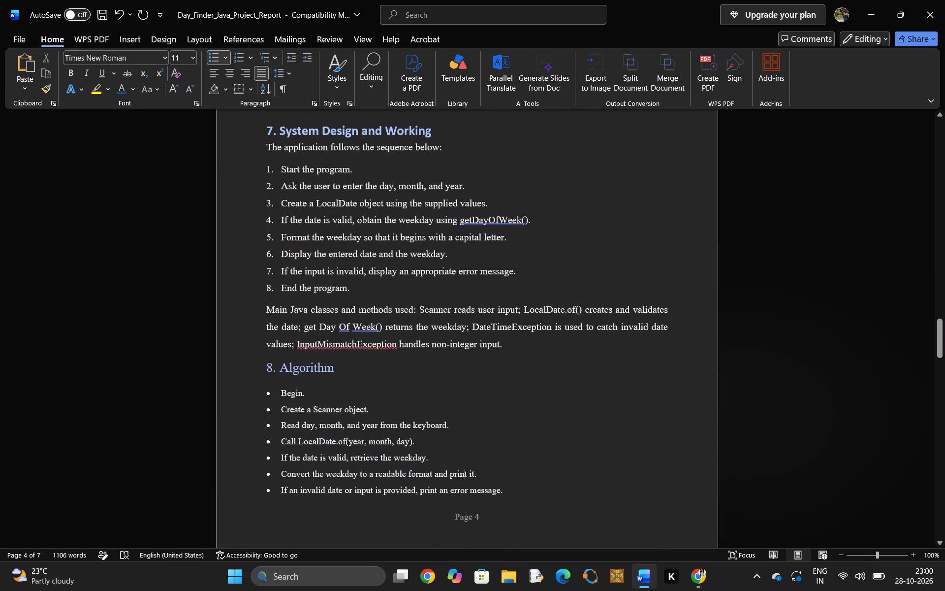
Insert spaces into InputMismatchException in the paragraph above 8. Algorithm so it reads "Input Mismatch Exception".
{"action": "scroll", "coordinate": [465, 353], "scroll_direction": "right", "scroll_amount": 1}
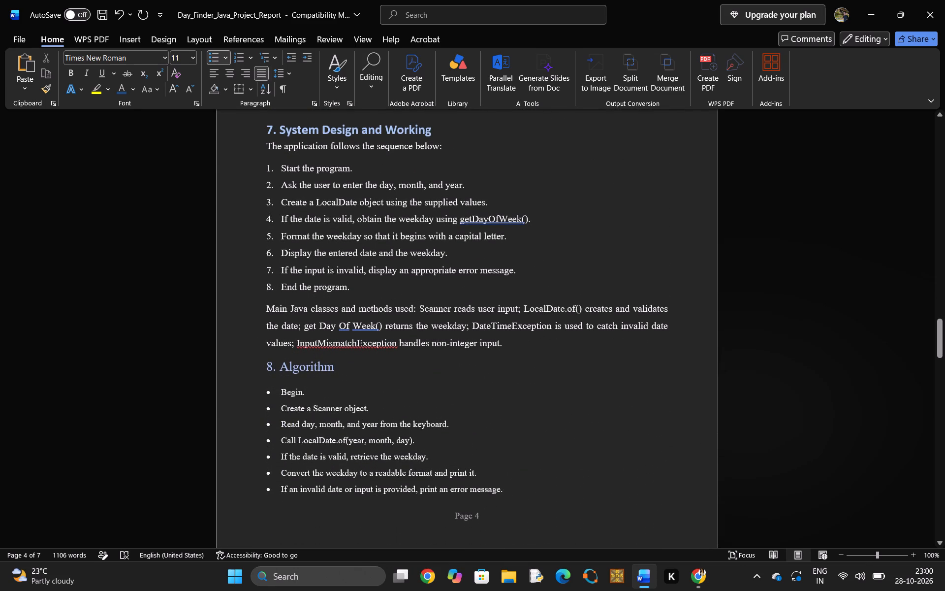
{"action": "left_click", "coordinate": [319, 341]}
{"action": "key", "text": "space"}
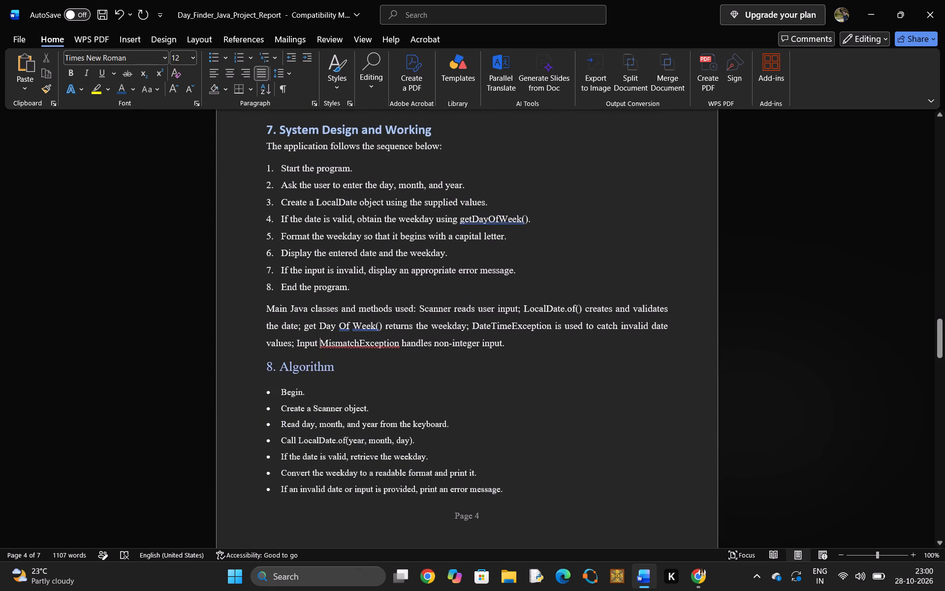
{"action": "left_click", "coordinate": [360, 342]}
{"action": "key", "text": "space"}
Set the entire Java code block under 9. Source Code to font size 9.
{"action": "scroll", "coordinate": [406, 343], "scroll_direction": "up", "scroll_amount": 1}
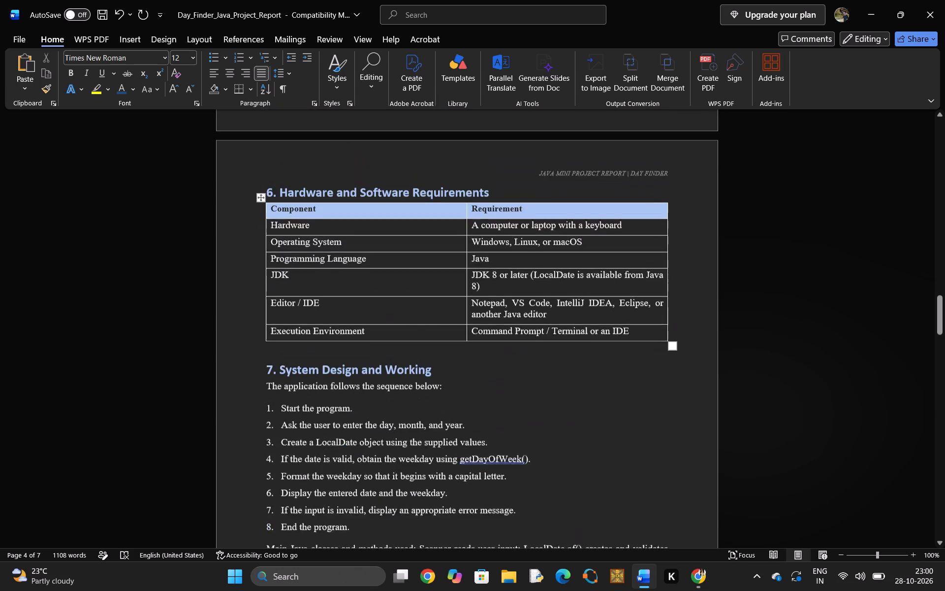
{"action": "scroll", "coordinate": [406, 343], "scroll_direction": "up", "scroll_amount": 1}
{"action": "scroll", "coordinate": [406, 343], "scroll_direction": "right", "scroll_amount": 1}
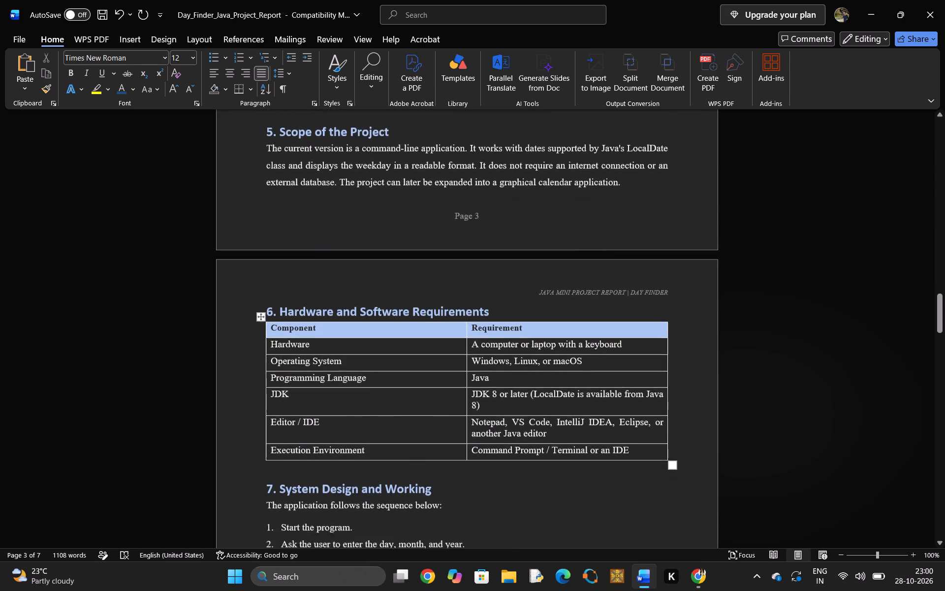
{"action": "scroll", "coordinate": [406, 343], "scroll_direction": "right", "scroll_amount": 1}
{"action": "scroll", "coordinate": [451, 365], "scroll_direction": "down", "scroll_amount": 1}
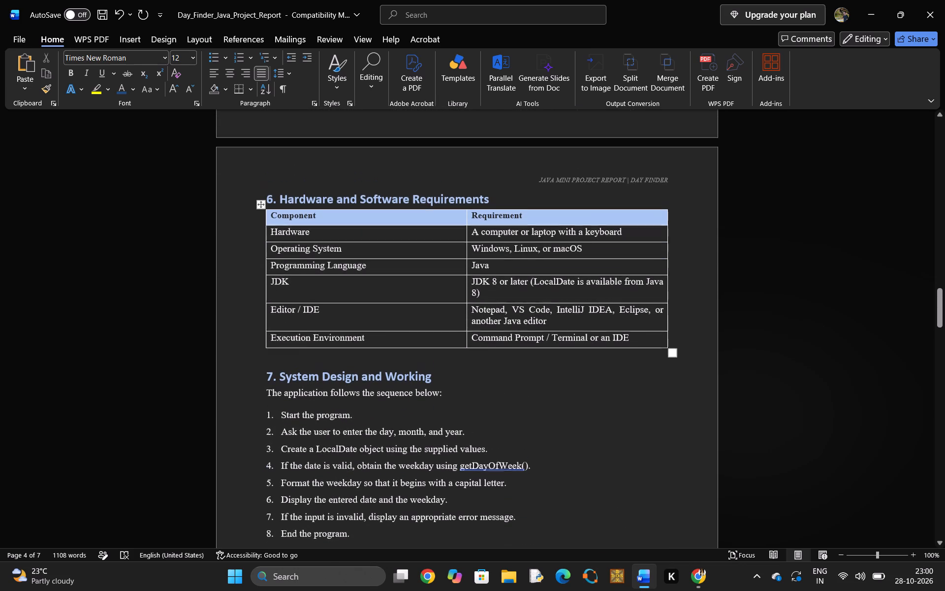
{"action": "scroll", "coordinate": [451, 365], "scroll_direction": "down", "scroll_amount": 3}
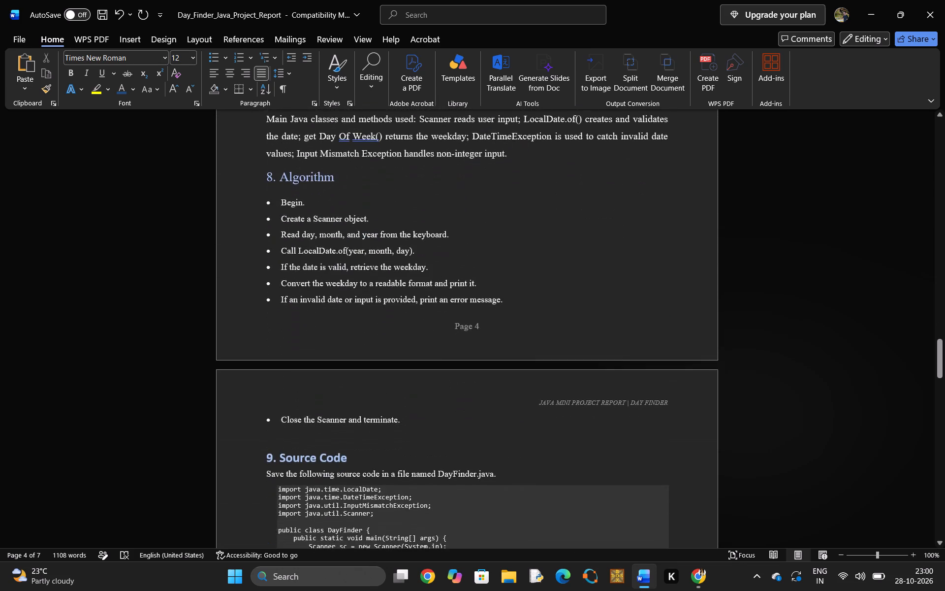
{"action": "scroll", "coordinate": [451, 365], "scroll_direction": "down", "scroll_amount": 3}
{"action": "scroll", "coordinate": [451, 365], "scroll_direction": "up", "scroll_amount": 1}
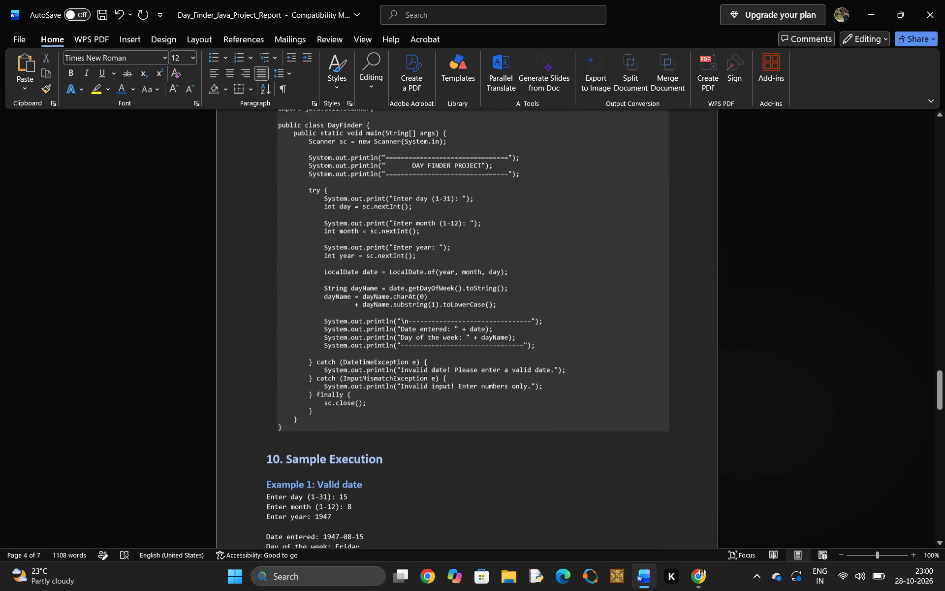
{"action": "scroll", "coordinate": [451, 365], "scroll_direction": "up", "scroll_amount": 1}
{"action": "left_click_drag", "start_coordinate": [308, 486], "coordinate": [287, 143]}
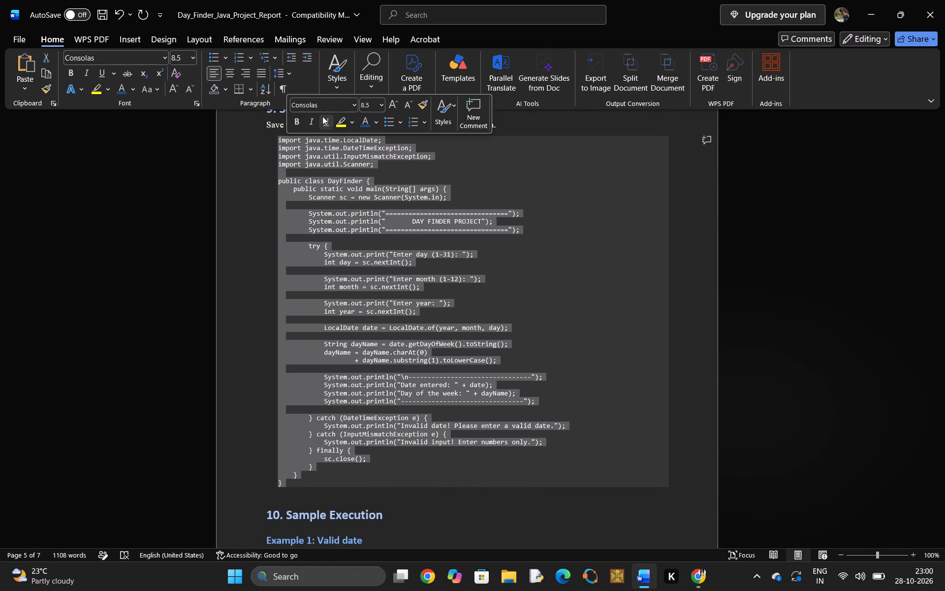
{"action": "left_click", "coordinate": [382, 105]}
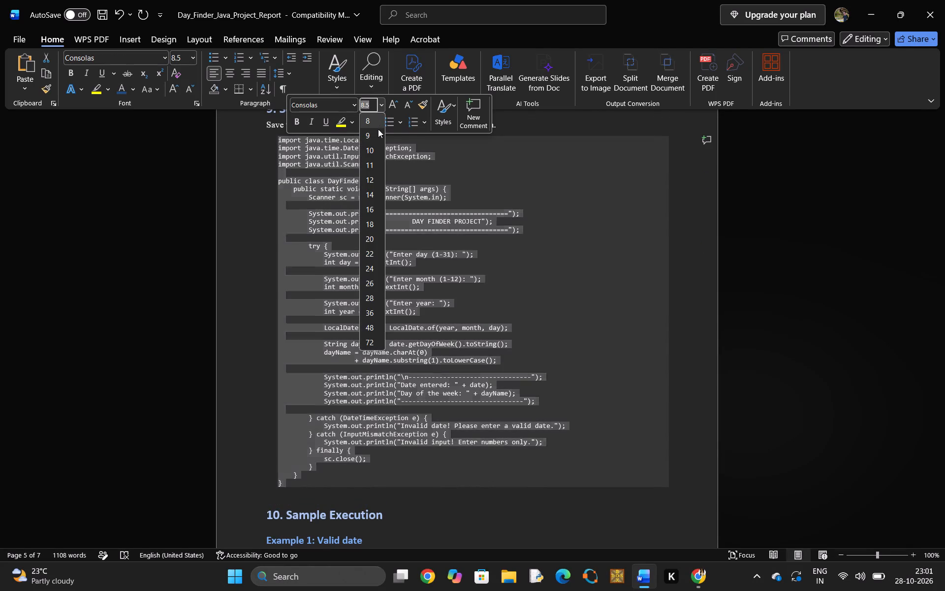
{"action": "left_click", "coordinate": [376, 137]}
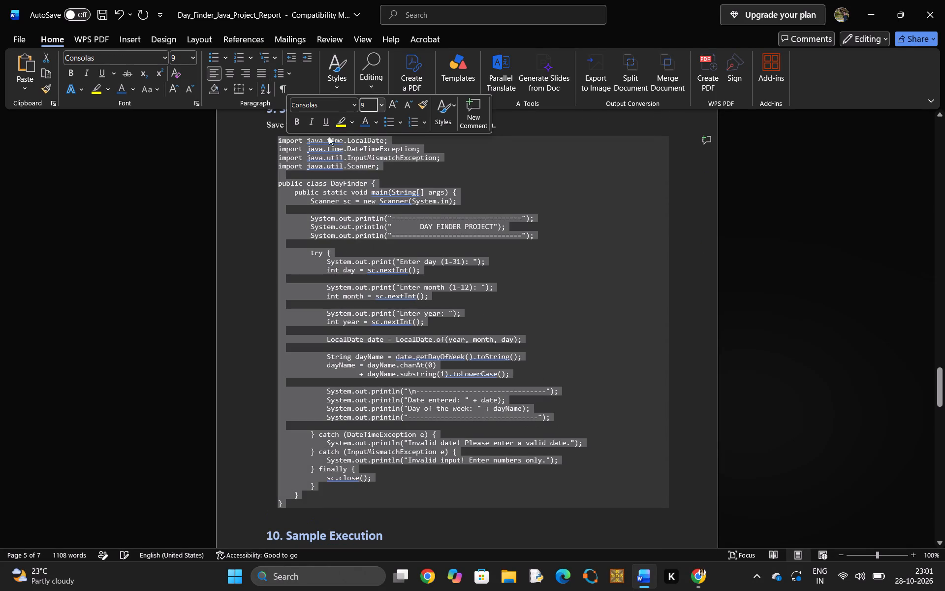
{"action": "left_click", "coordinate": [399, 217]}
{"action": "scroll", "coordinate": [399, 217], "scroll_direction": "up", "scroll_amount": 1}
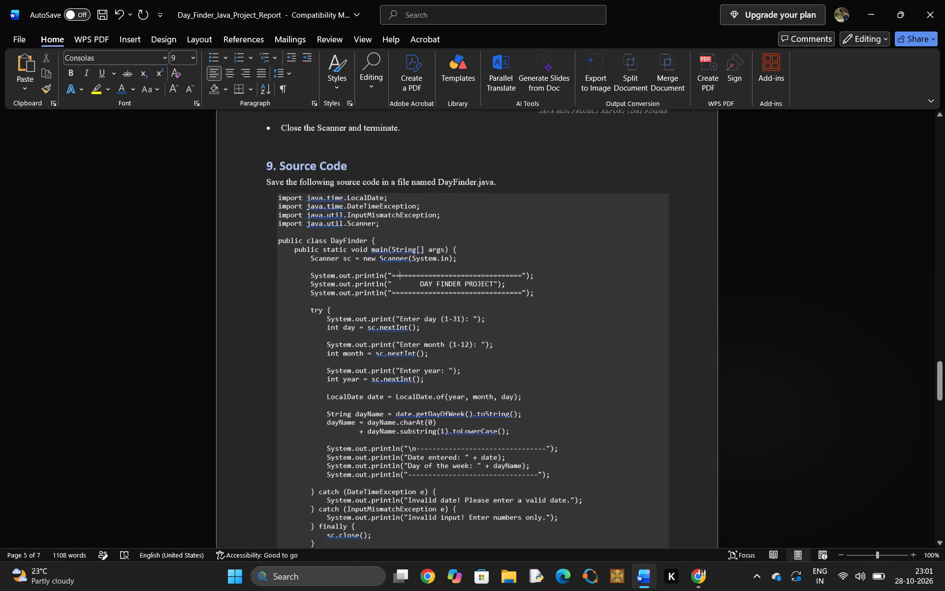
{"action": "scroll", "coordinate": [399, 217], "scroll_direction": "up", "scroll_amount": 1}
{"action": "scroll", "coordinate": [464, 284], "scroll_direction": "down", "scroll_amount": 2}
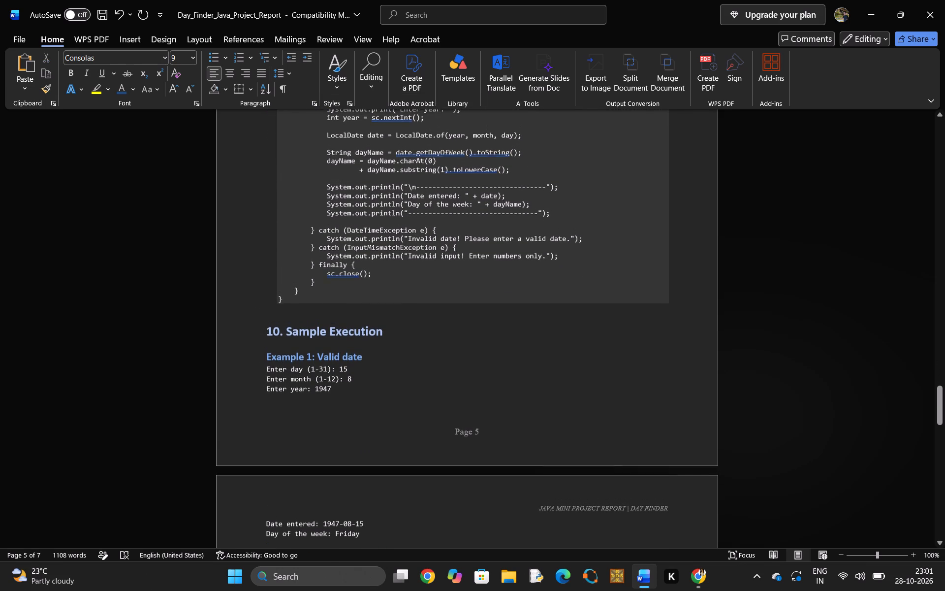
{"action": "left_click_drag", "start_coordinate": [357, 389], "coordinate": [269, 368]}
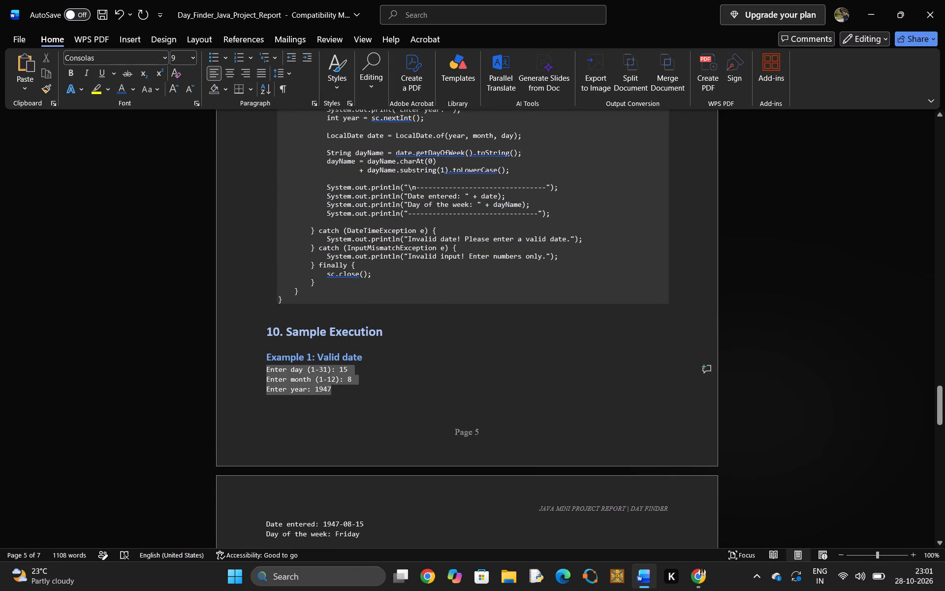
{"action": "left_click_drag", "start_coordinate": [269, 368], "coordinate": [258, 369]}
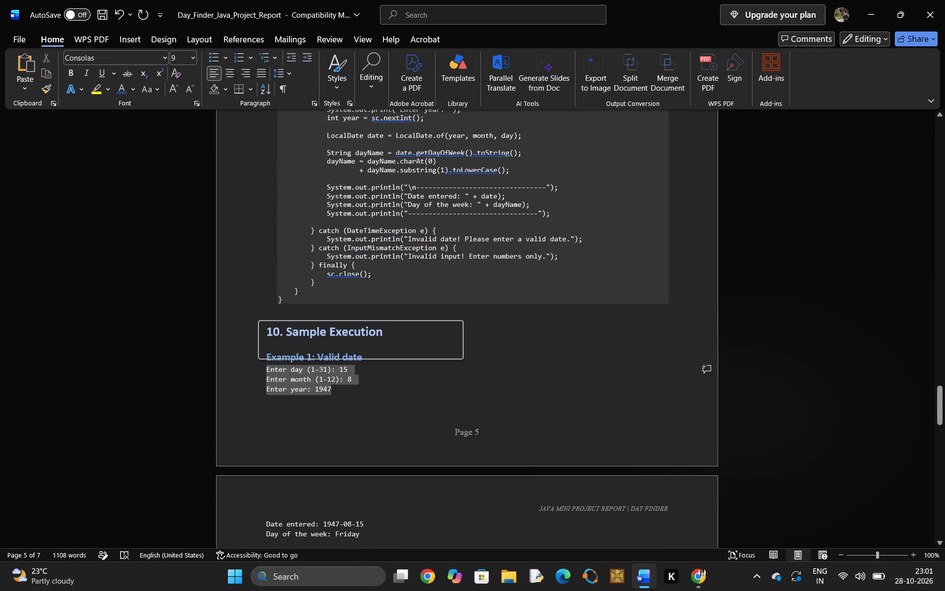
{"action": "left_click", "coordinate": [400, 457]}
Set the text in the five test rows of the 11. Testing and Validation table to font size 12.
{"action": "scroll", "coordinate": [400, 457], "scroll_direction": "down", "scroll_amount": 3}
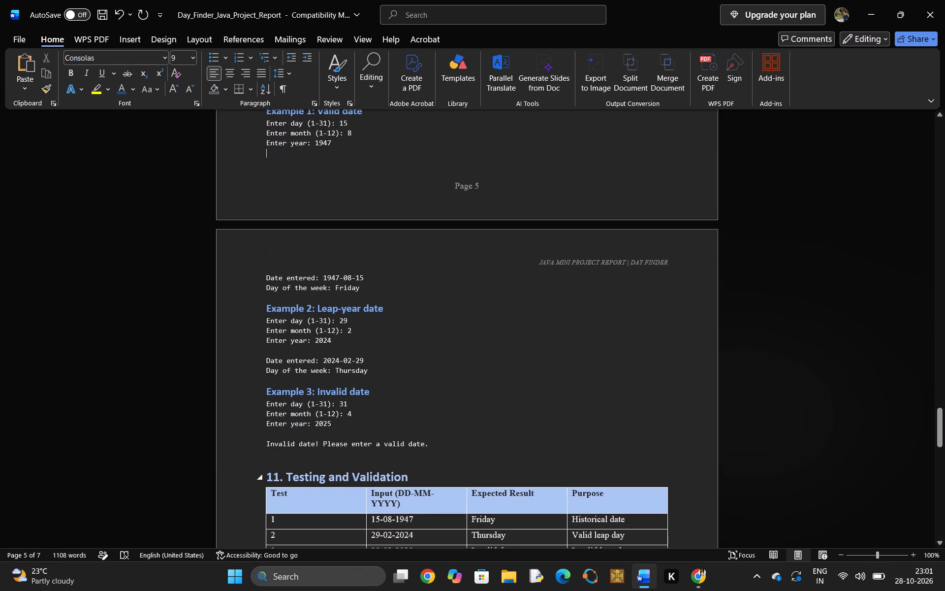
{"action": "scroll", "coordinate": [400, 457], "scroll_direction": "down", "scroll_amount": 2}
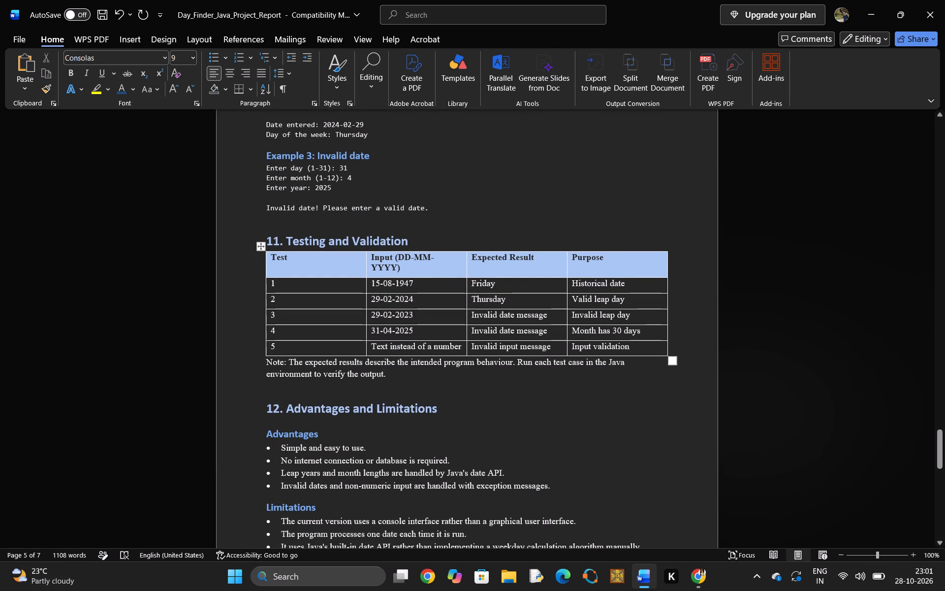
{"action": "left_click_drag", "start_coordinate": [631, 348], "coordinate": [289, 284]}
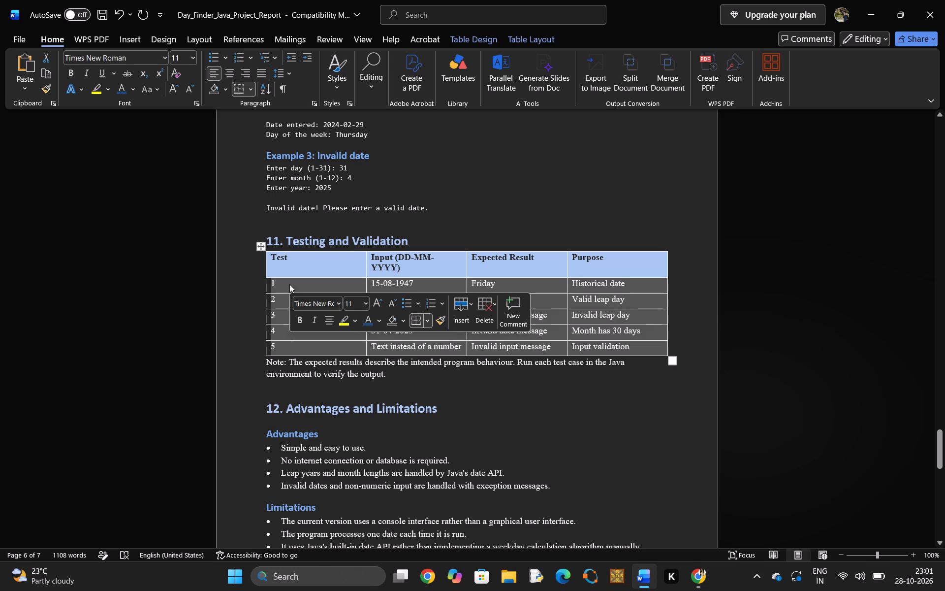
{"action": "left_click", "coordinate": [349, 303]}
{"action": "type", "text": "12"}
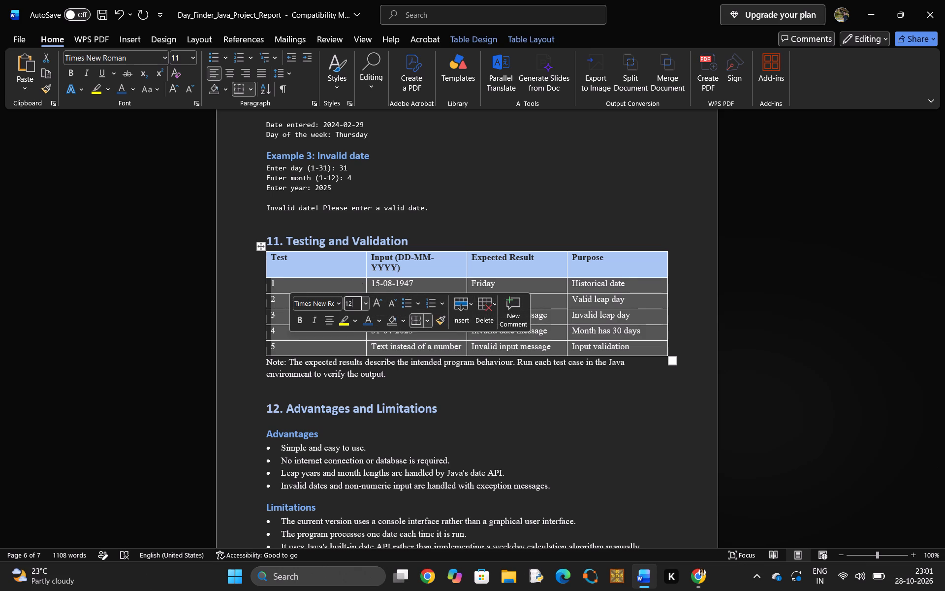
{"action": "key", "text": "Return"}
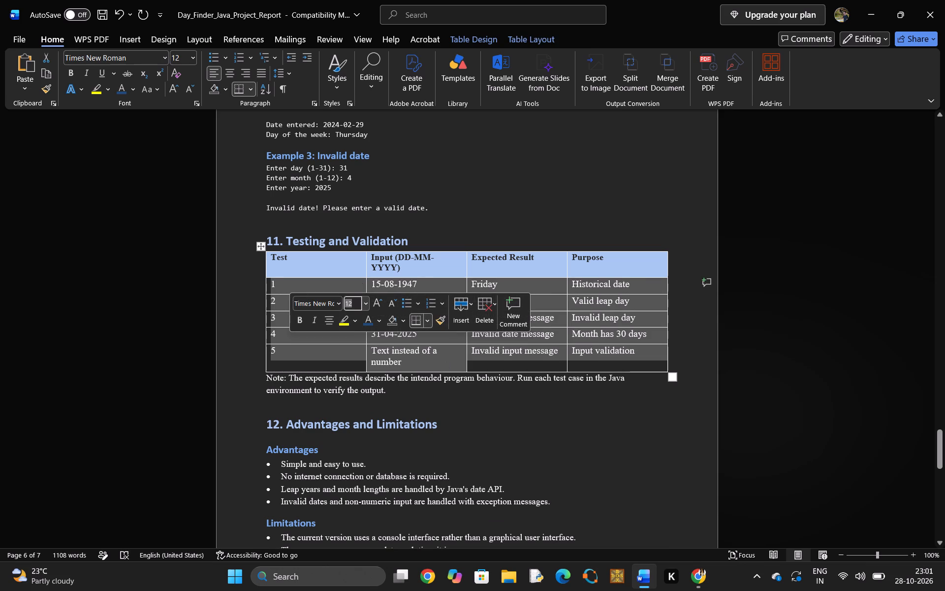
Set the note paragraph below the testing table to font size 12 with 1.5 line spacing.
{"action": "left_click", "coordinate": [453, 397]}
{"action": "left_click_drag", "start_coordinate": [443, 396], "coordinate": [263, 382]}
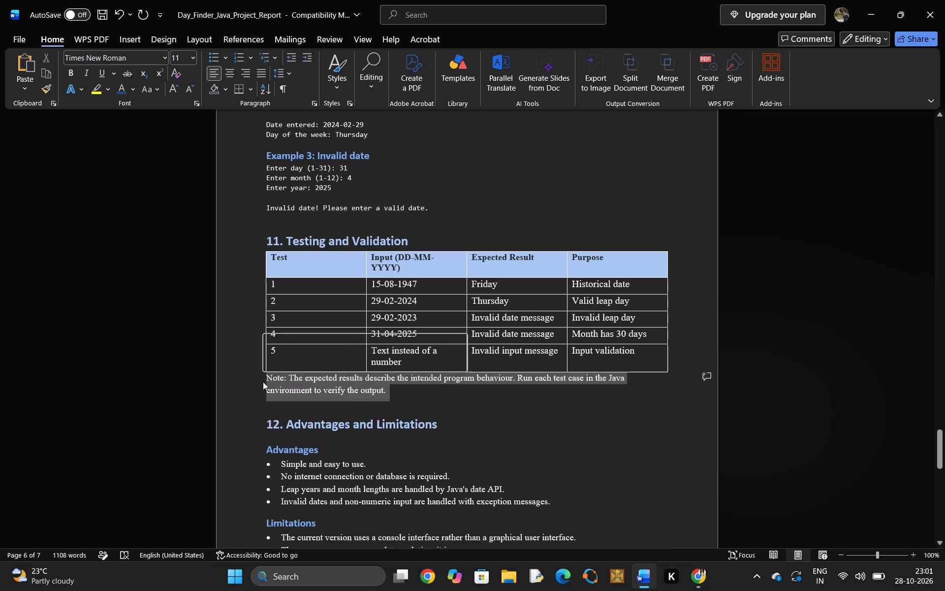
{"action": "left_click", "coordinate": [346, 346]}
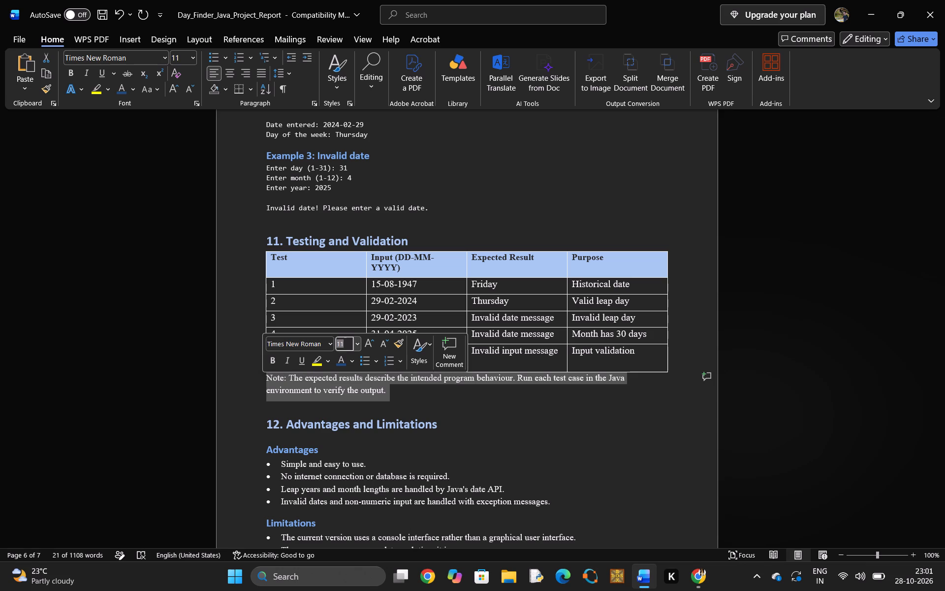
{"action": "type", "text": "12"}
{"action": "left_click_drag", "start_coordinate": [290, 69], "coordinate": [295, 122]}
{"action": "left_click", "coordinate": [295, 122]}
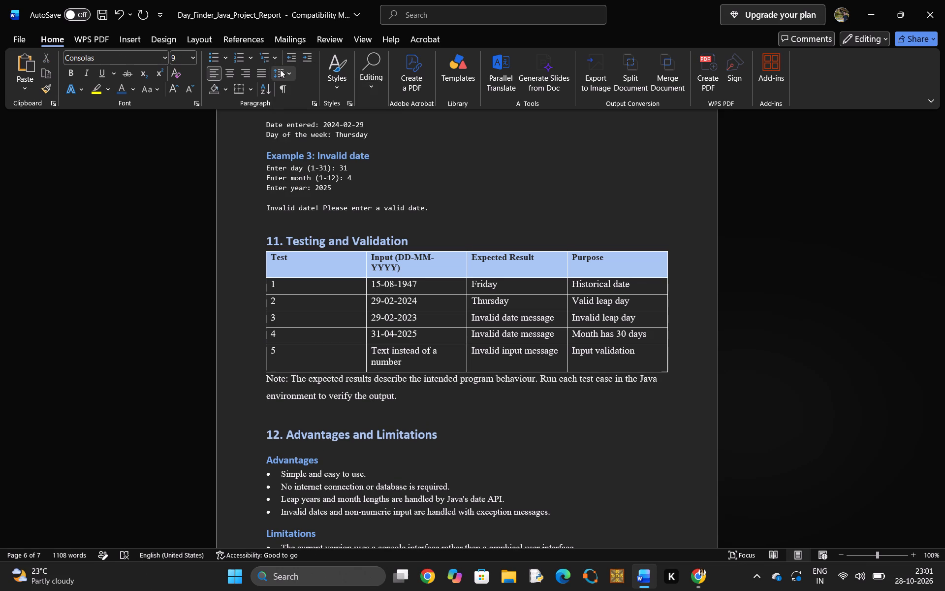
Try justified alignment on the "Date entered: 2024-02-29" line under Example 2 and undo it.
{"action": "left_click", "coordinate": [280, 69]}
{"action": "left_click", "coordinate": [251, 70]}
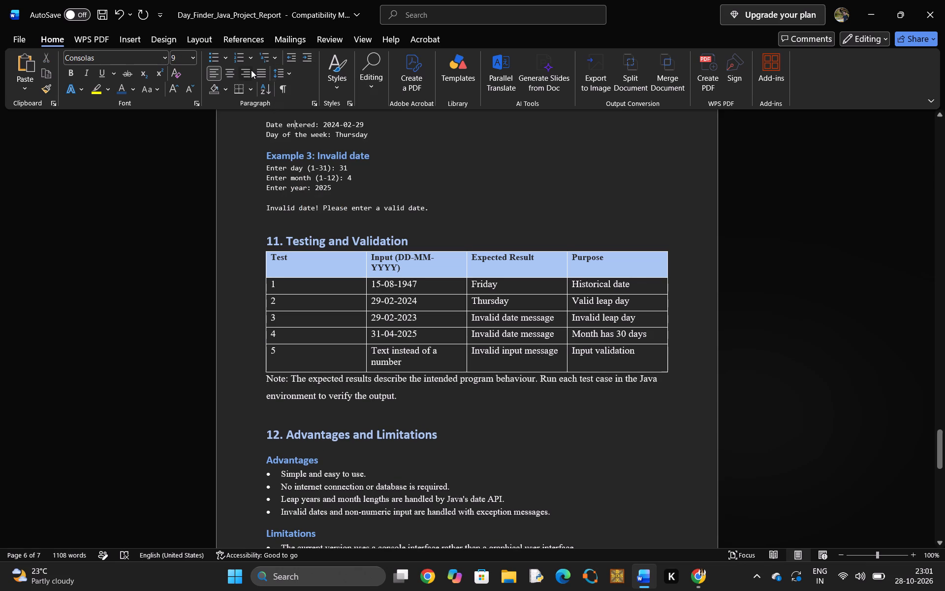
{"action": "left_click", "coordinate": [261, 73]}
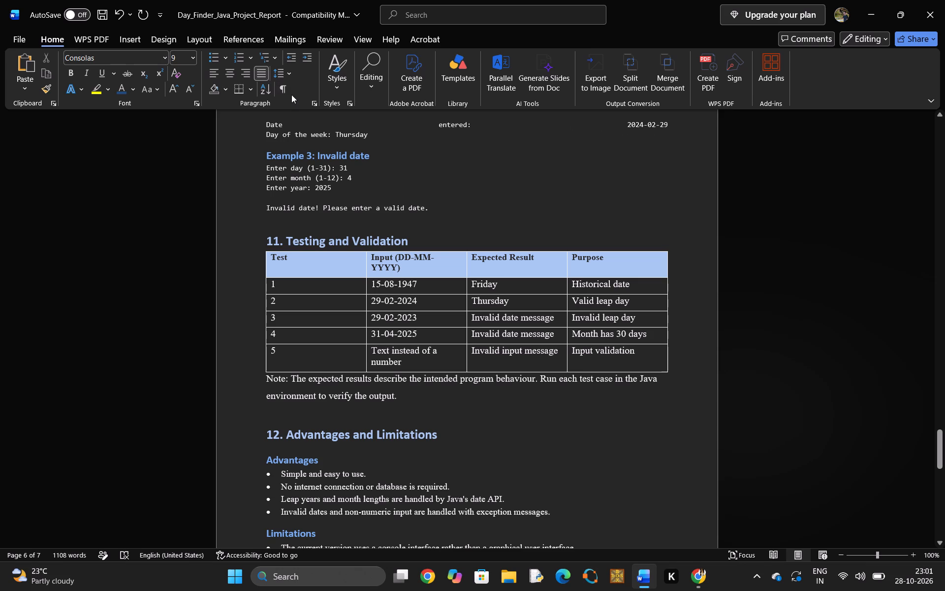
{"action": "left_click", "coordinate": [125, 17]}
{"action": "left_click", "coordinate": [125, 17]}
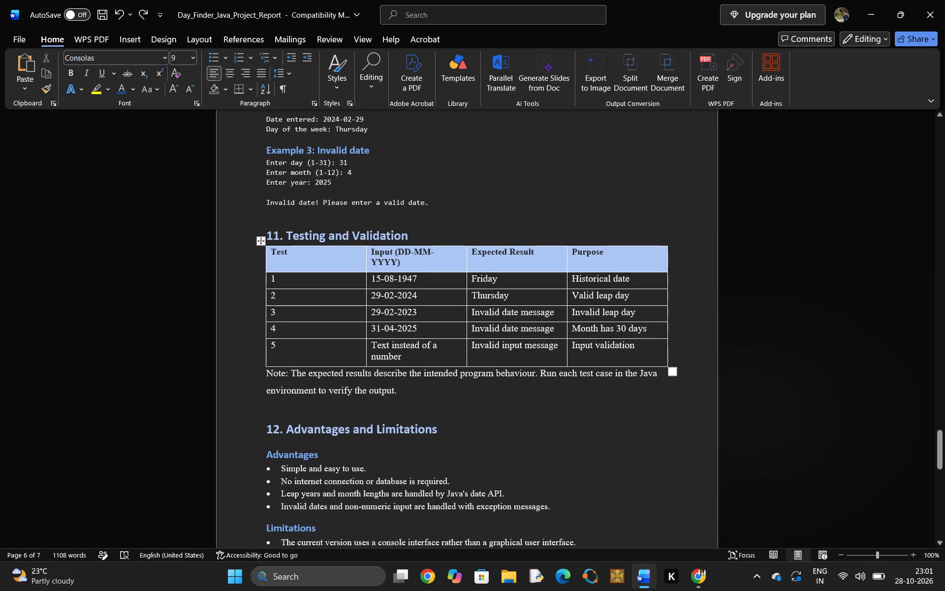
Justify the note paragraph below the testing table.
{"action": "left_click_drag", "start_coordinate": [406, 394], "coordinate": [272, 380]}
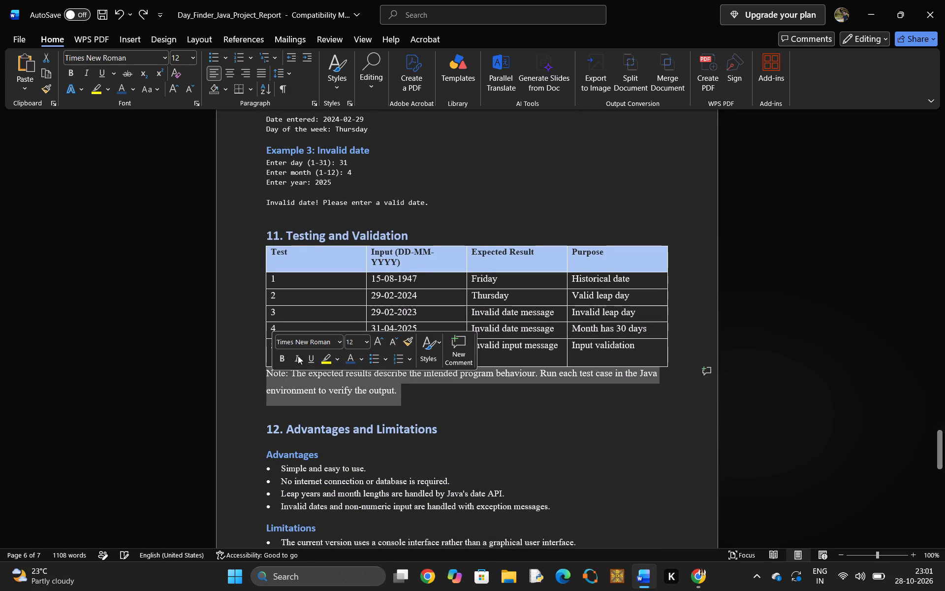
{"action": "left_click", "coordinate": [260, 74]}
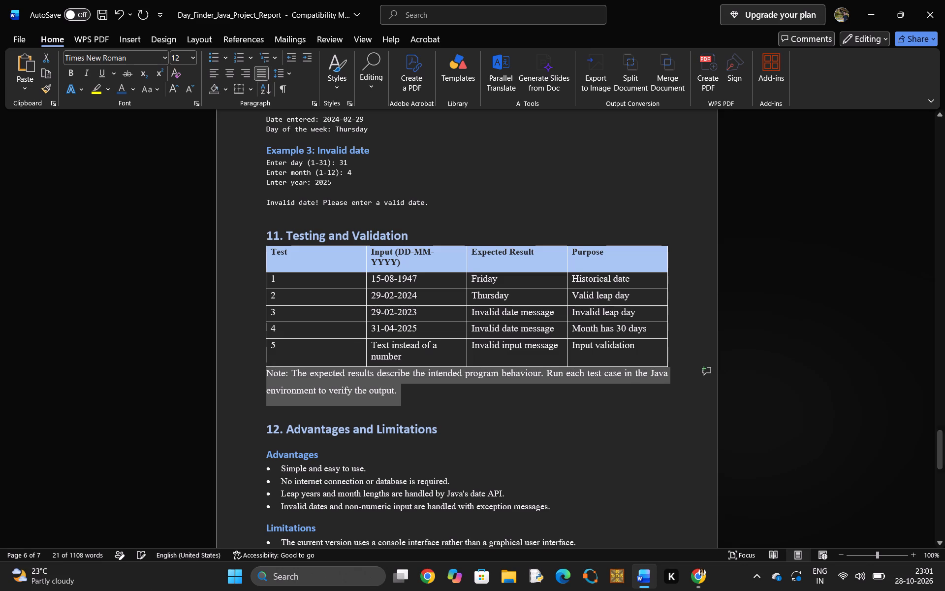
{"action": "left_click", "coordinate": [489, 392]}
Format the four Advantages bullets in section 12 with font size 12, justified alignment and 1.5 line spacing.
{"action": "scroll", "coordinate": [489, 392], "scroll_direction": "down", "scroll_amount": 2}
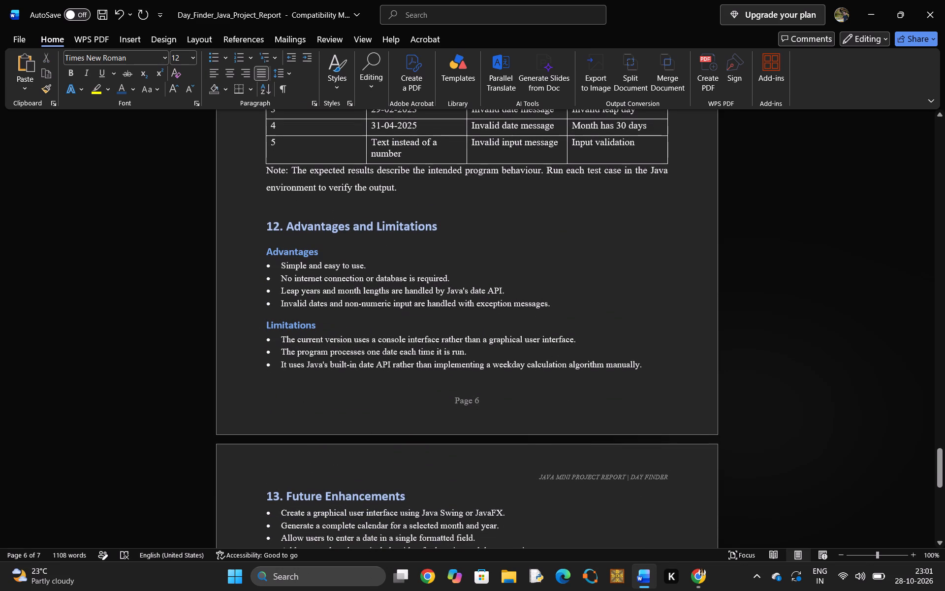
{"action": "left_click_drag", "start_coordinate": [554, 303], "coordinate": [292, 272]}
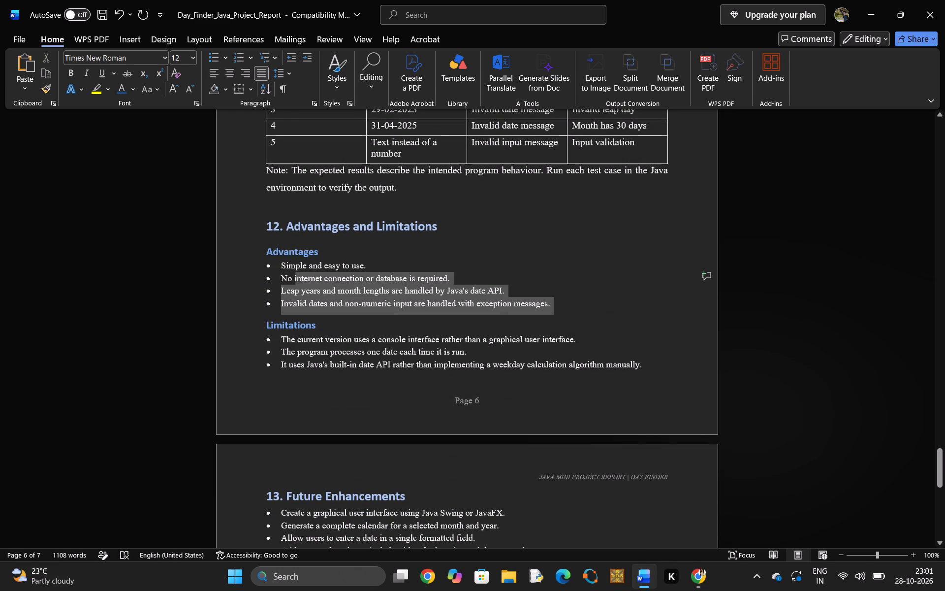
{"action": "left_click_drag", "start_coordinate": [292, 272], "coordinate": [279, 263]}
{"action": "left_click", "coordinate": [361, 227]}
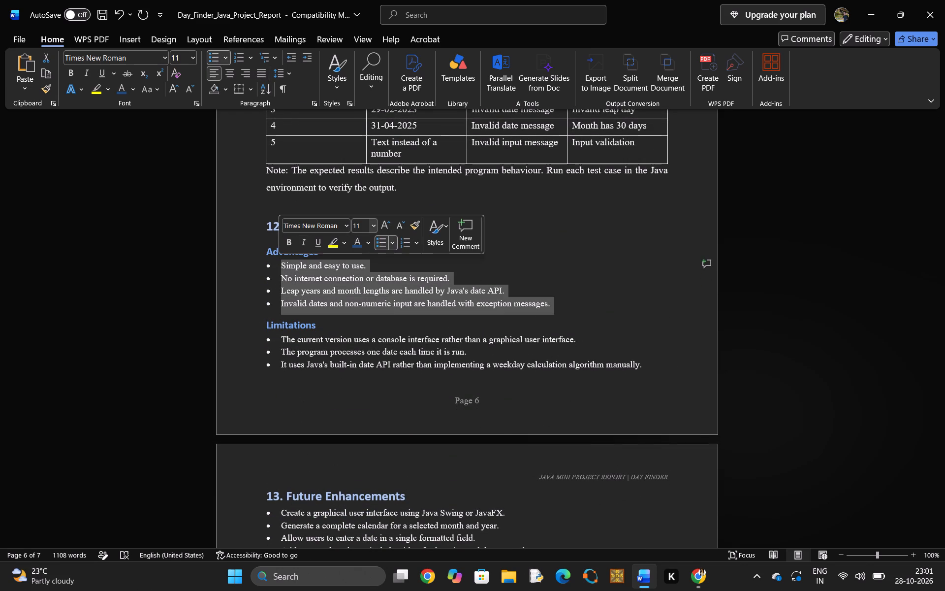
{"action": "type", "text": "12"}
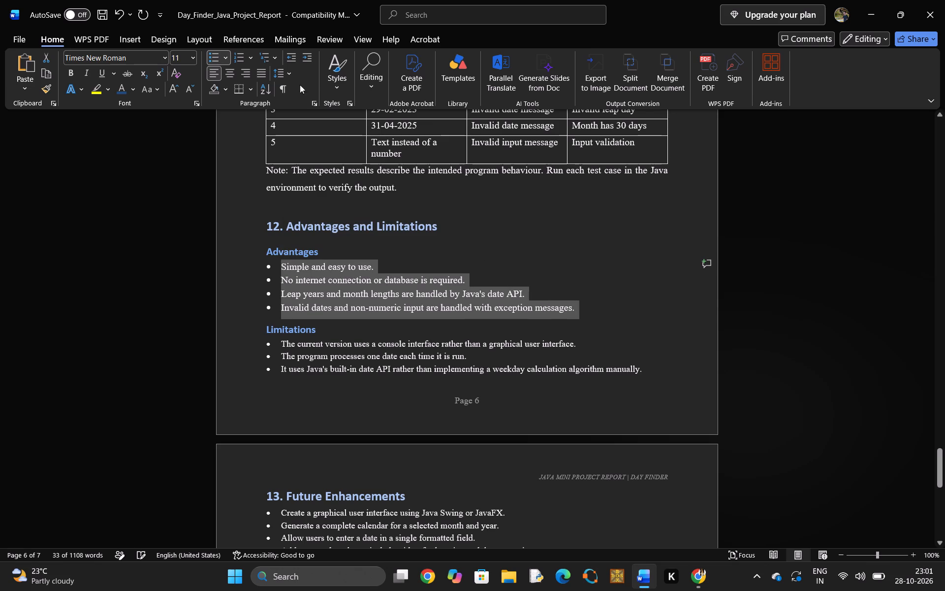
{"action": "left_click", "coordinate": [258, 68]}
{"action": "left_click", "coordinate": [277, 70]}
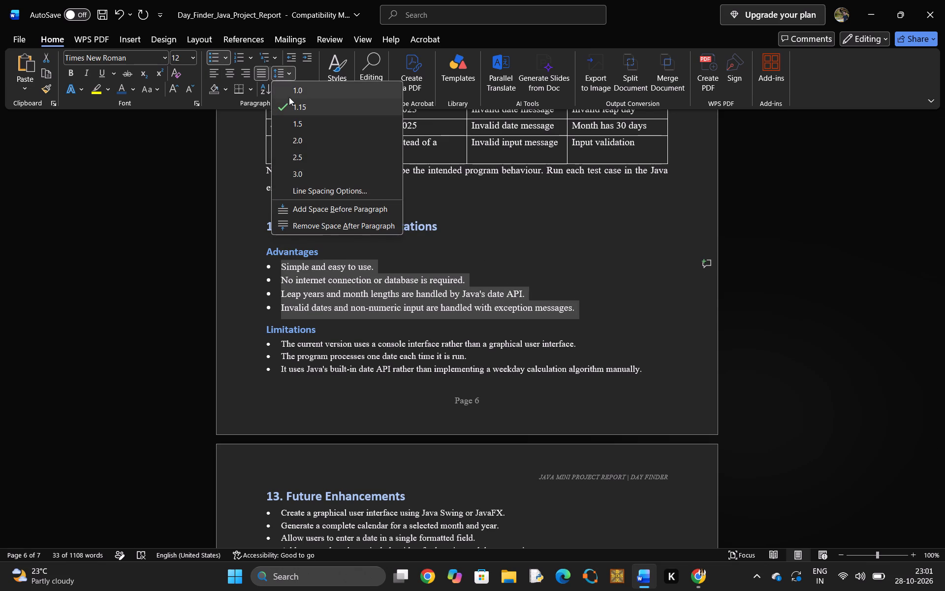
{"action": "left_click", "coordinate": [297, 122]}
Format the three Limitations bullets in section 12 with font size 12, 1.5 line spacing and justified alignment.
{"action": "scroll", "coordinate": [450, 413], "scroll_direction": "down", "scroll_amount": 1}
{"action": "left_click_drag", "start_coordinate": [652, 279], "coordinate": [520, 278]}
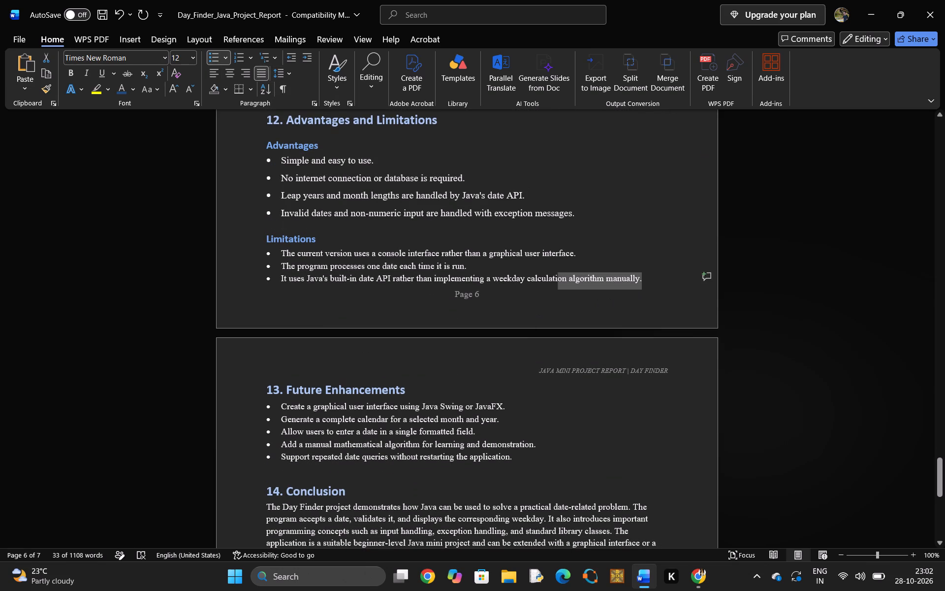
{"action": "left_click_drag", "start_coordinate": [520, 278], "coordinate": [276, 256]}
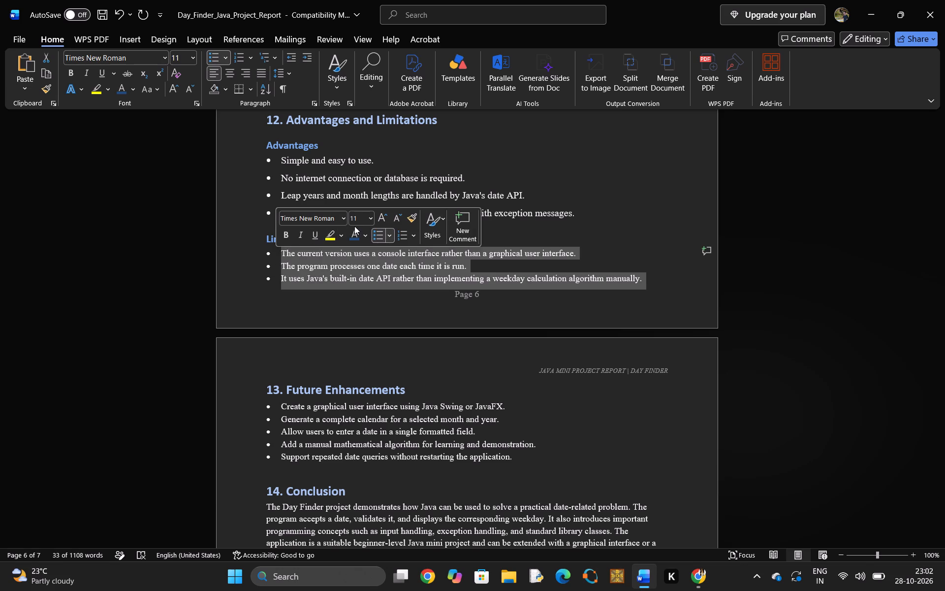
{"action": "left_click", "coordinate": [362, 218]}
{"action": "type", "text": "12"}
{"action": "left_click", "coordinate": [283, 72]}
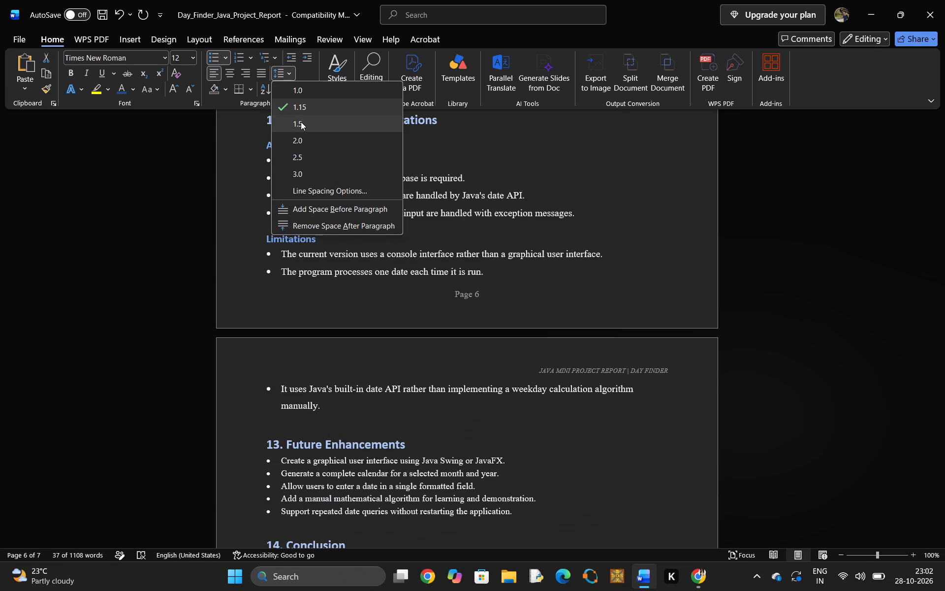
{"action": "left_click", "coordinate": [301, 122]}
{"action": "left_click", "coordinate": [259, 70]}
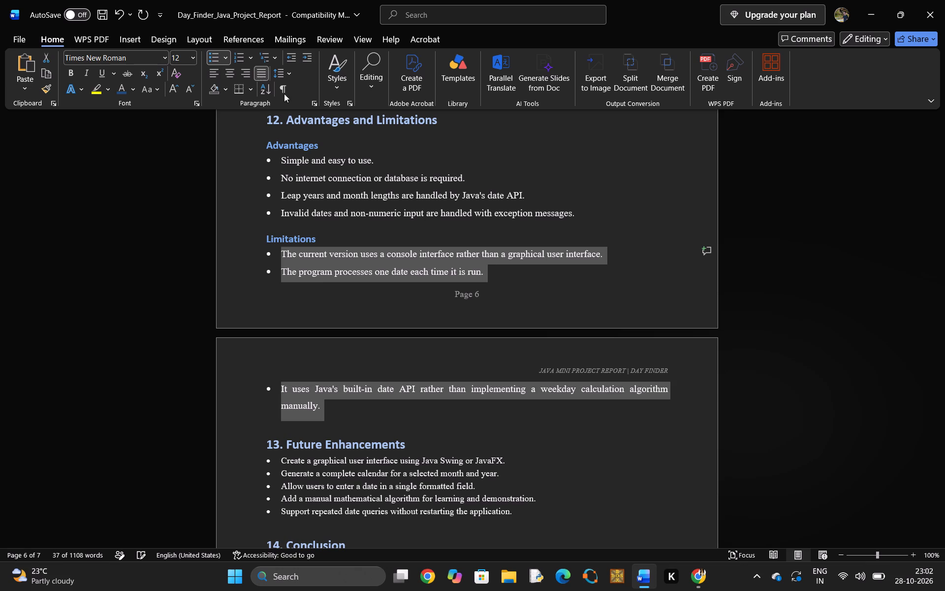
{"action": "left_click", "coordinate": [440, 343]}
Format the five Future Enhancements bullets in section 13 with font size 12, justified alignment and 1.5 line spacing.
{"action": "scroll", "coordinate": [440, 343], "scroll_direction": "down", "scroll_amount": 1}
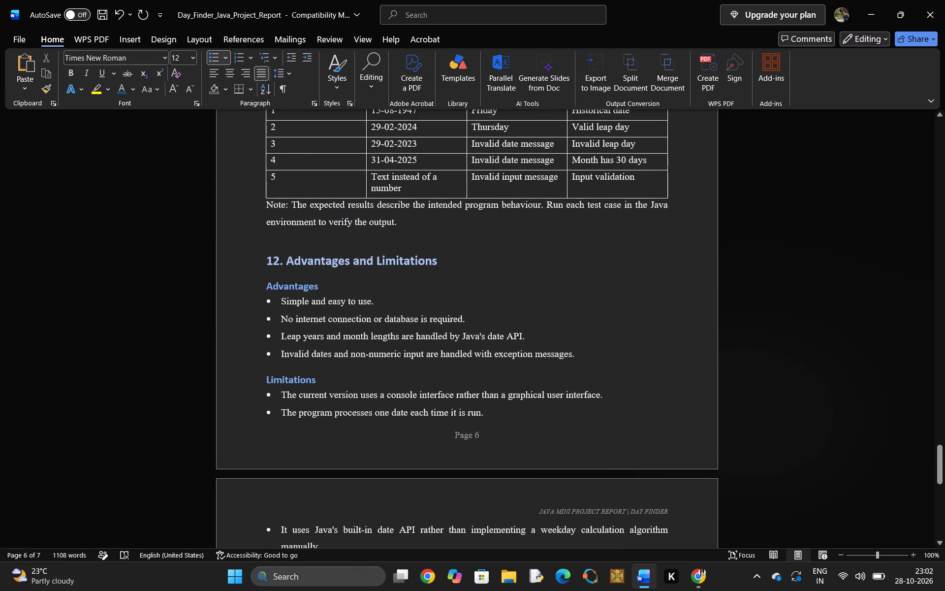
{"action": "scroll", "coordinate": [440, 343], "scroll_direction": "down", "scroll_amount": 2}
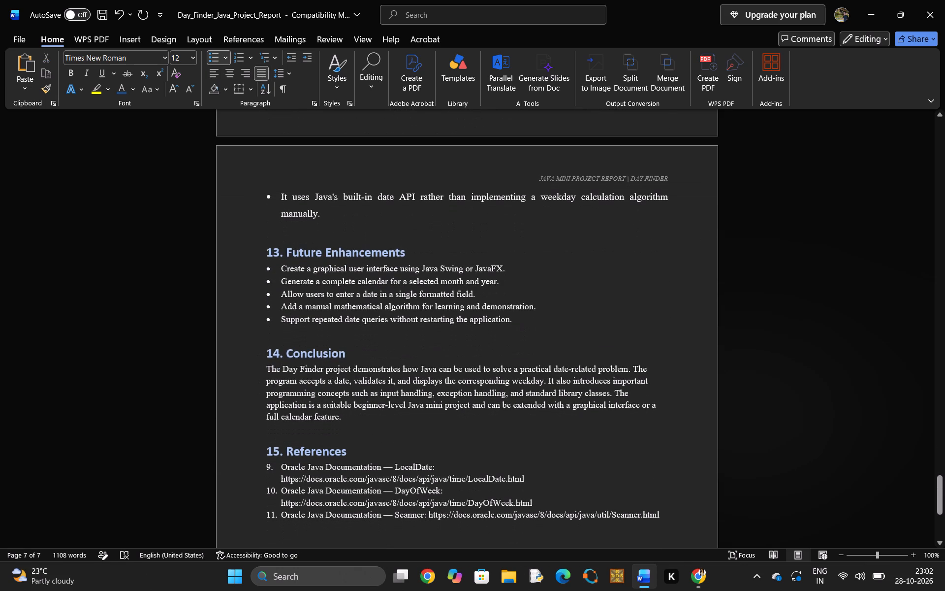
{"action": "left_click_drag", "start_coordinate": [514, 323], "coordinate": [289, 270]}
{"action": "left_click", "coordinate": [375, 229]}
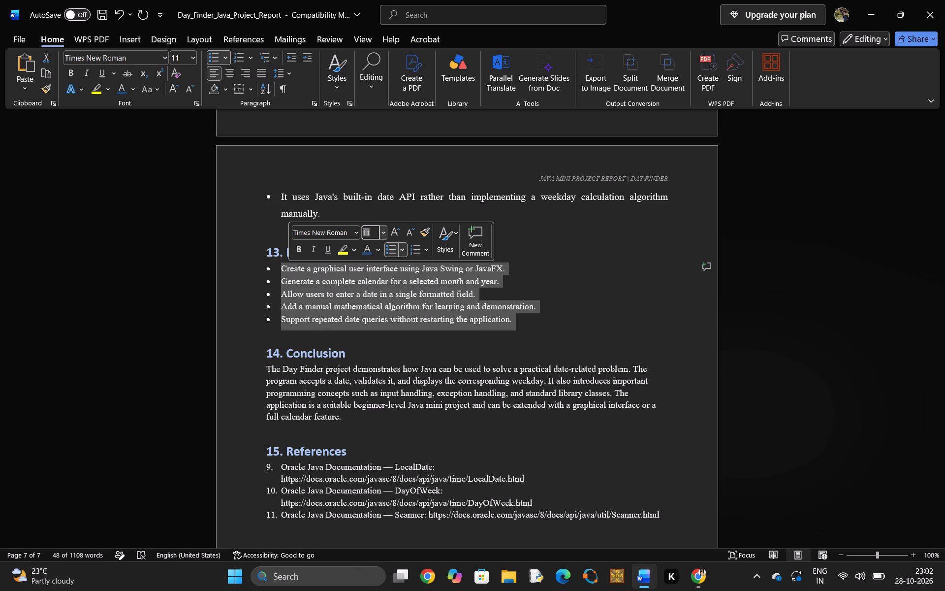
{"action": "type", "text": "12"}
{"action": "left_click", "coordinate": [384, 229]}
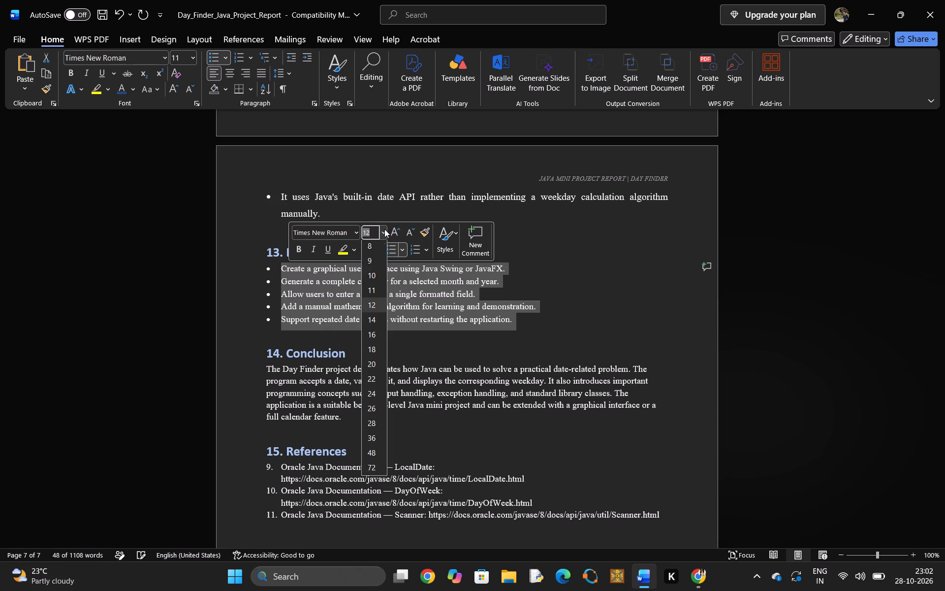
{"action": "left_click", "coordinate": [377, 309]}
{"action": "left_click", "coordinate": [258, 69]}
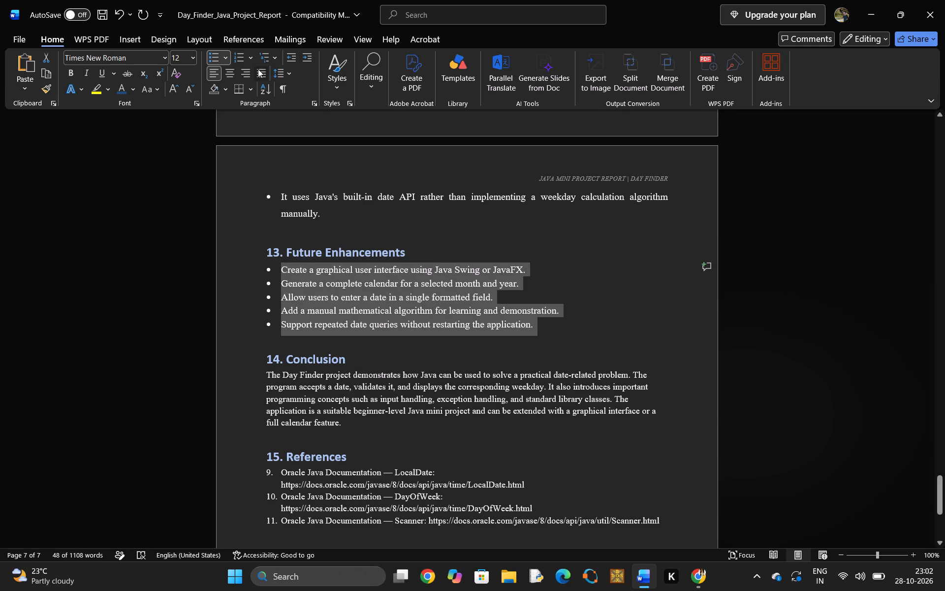
{"action": "left_click", "coordinate": [279, 72]}
{"action": "left_click", "coordinate": [303, 121]}
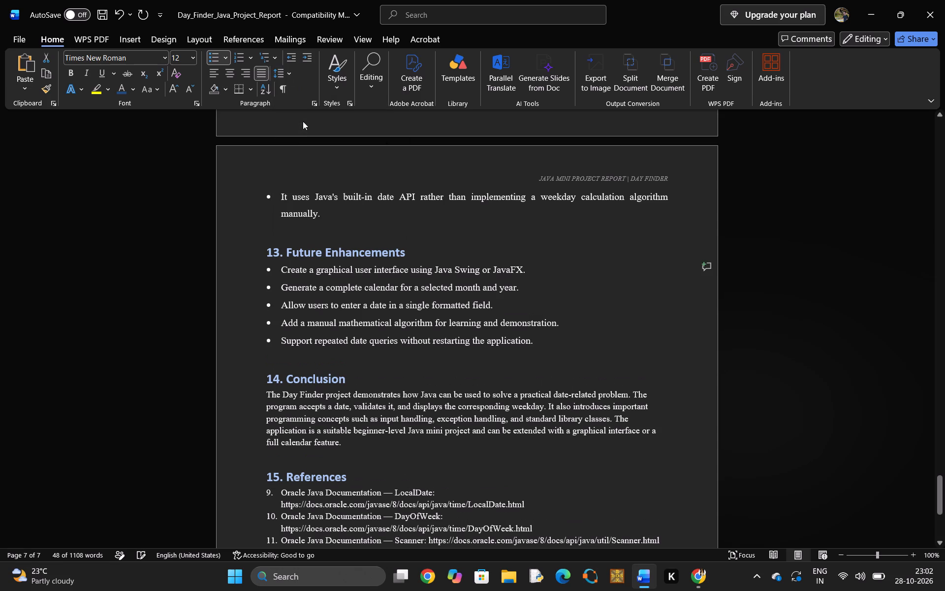
{"action": "left_click", "coordinate": [438, 321]}
Format the Conclusion paragraph in section 14 with font size 12, justified alignment and 1.5 line spacing.
{"action": "scroll", "coordinate": [446, 398], "scroll_direction": "down", "scroll_amount": 1}
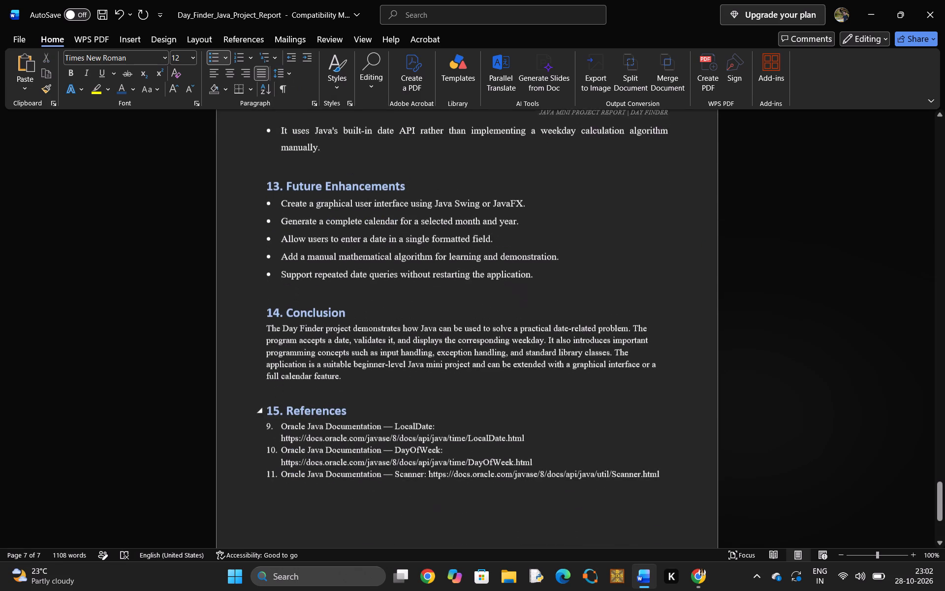
{"action": "left_click_drag", "start_coordinate": [346, 373], "coordinate": [265, 322]}
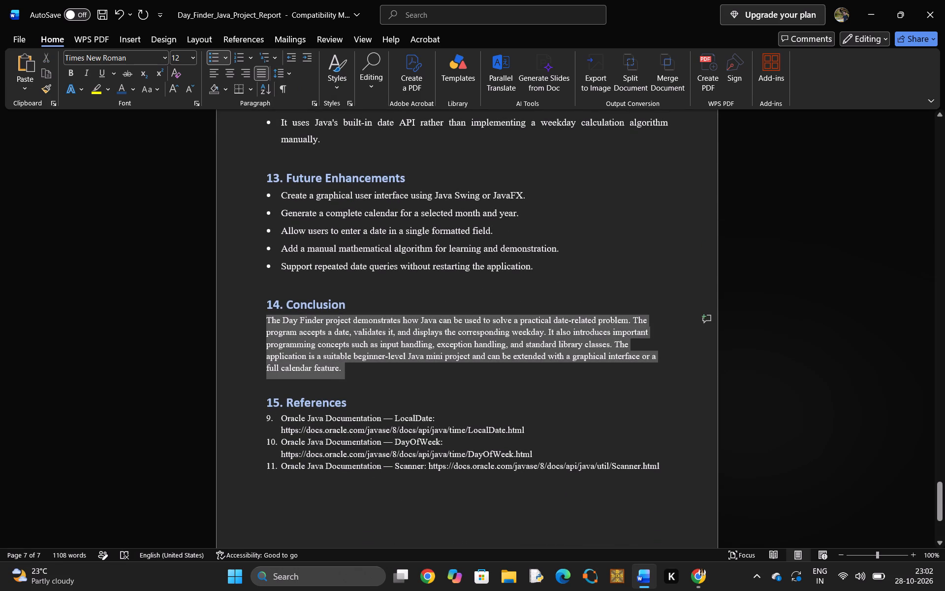
{"action": "left_click_drag", "start_coordinate": [265, 322], "coordinate": [265, 322]}
{"action": "left_click", "coordinate": [345, 279]}
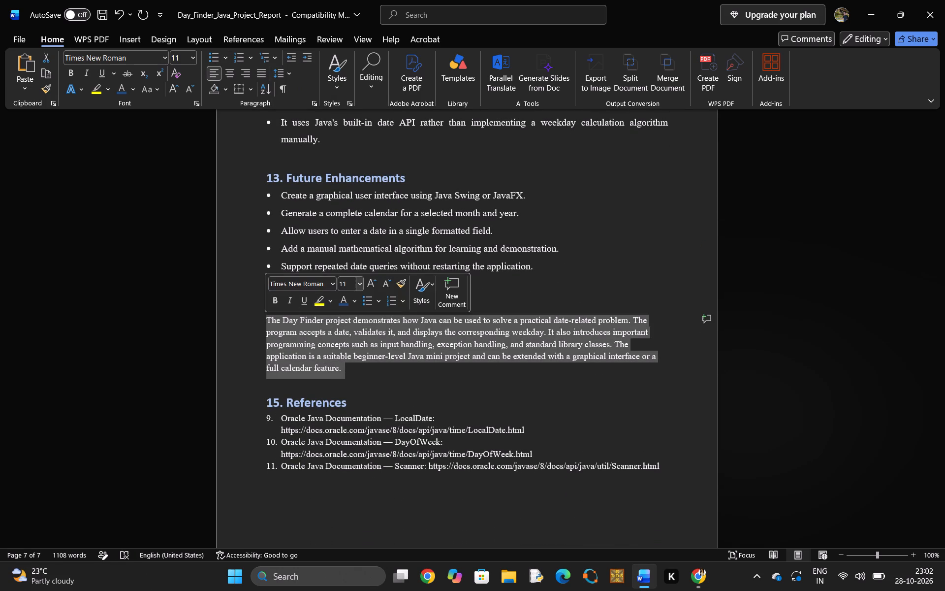
{"action": "type", "text": "12"}
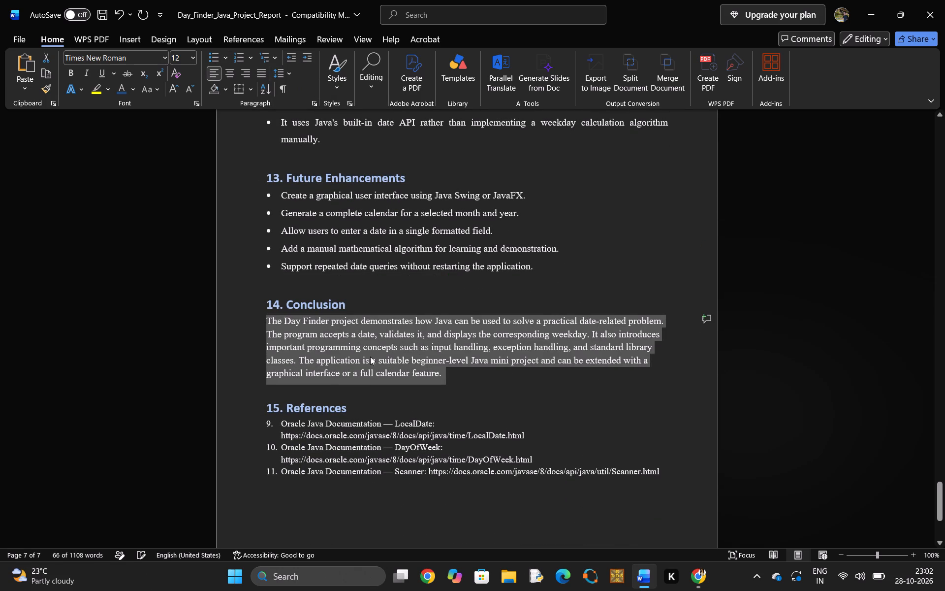
{"action": "left_click", "coordinate": [266, 74]}
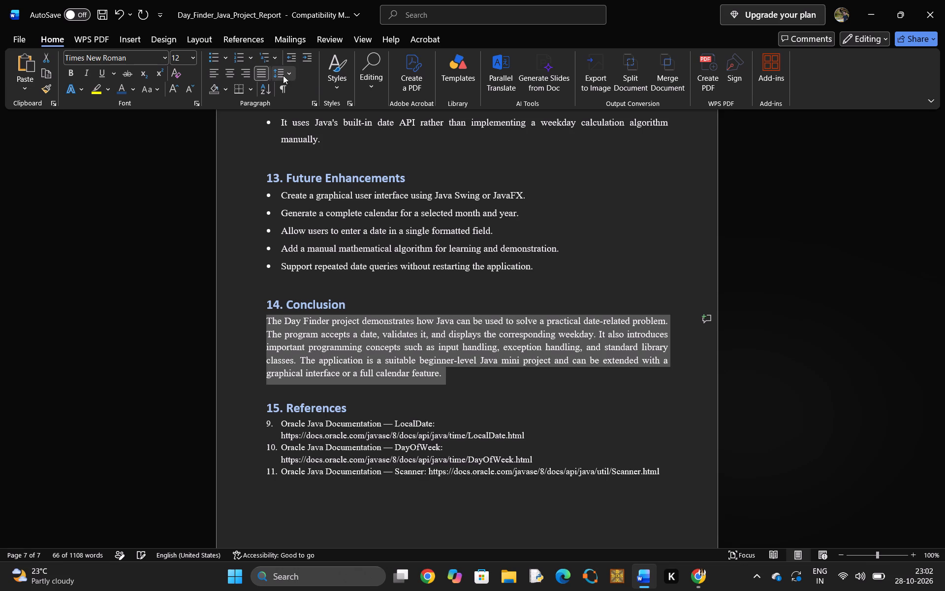
{"action": "left_click", "coordinate": [283, 75]}
{"action": "left_click", "coordinate": [298, 120]}
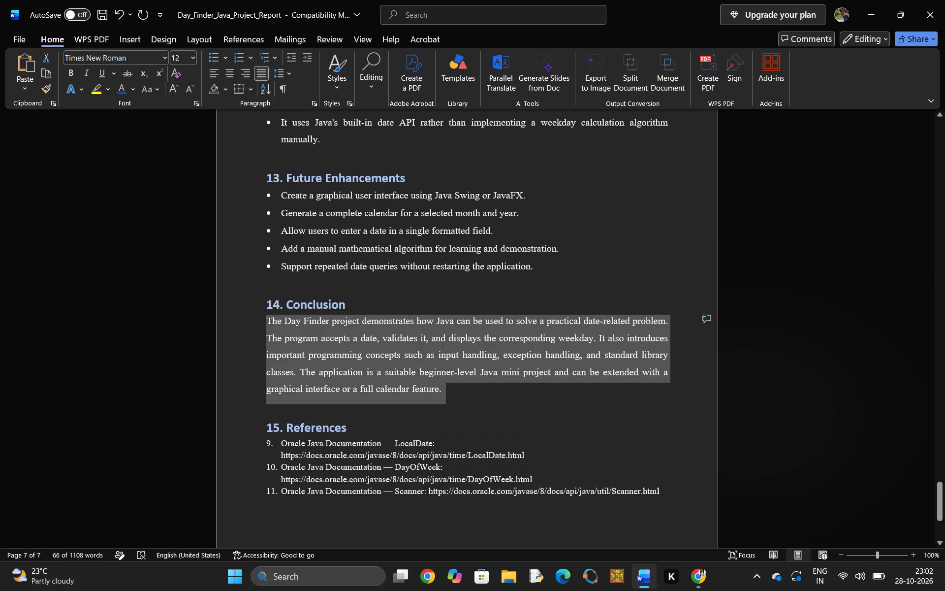
Convert the numbered References list in section 15 to bullets with 1.5 line spacing and left alignment.
{"action": "scroll", "coordinate": [440, 269], "scroll_direction": "down", "scroll_amount": 1}
{"action": "scroll", "coordinate": [512, 423], "scroll_direction": "down", "scroll_amount": 1}
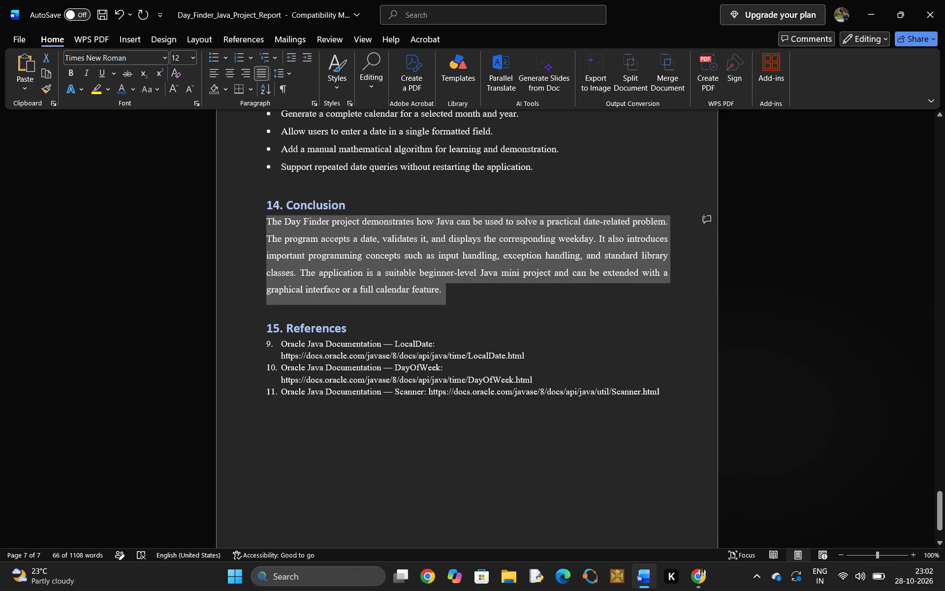
{"action": "left_click_drag", "start_coordinate": [673, 390], "coordinate": [286, 350]}
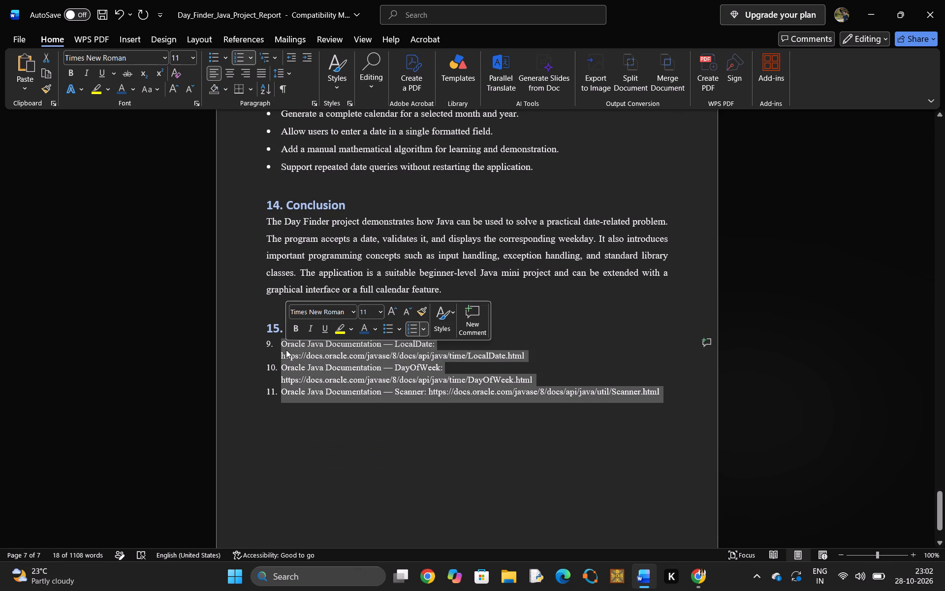
{"action": "left_click", "coordinate": [212, 55]}
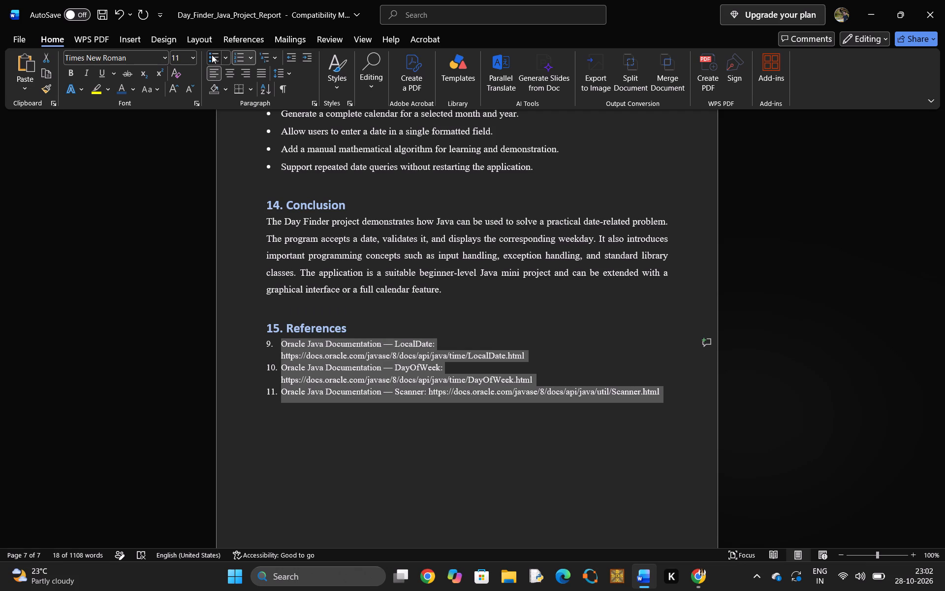
{"action": "left_click", "coordinate": [255, 73]}
{"action": "left_click_drag", "start_coordinate": [282, 73], "coordinate": [290, 112]}
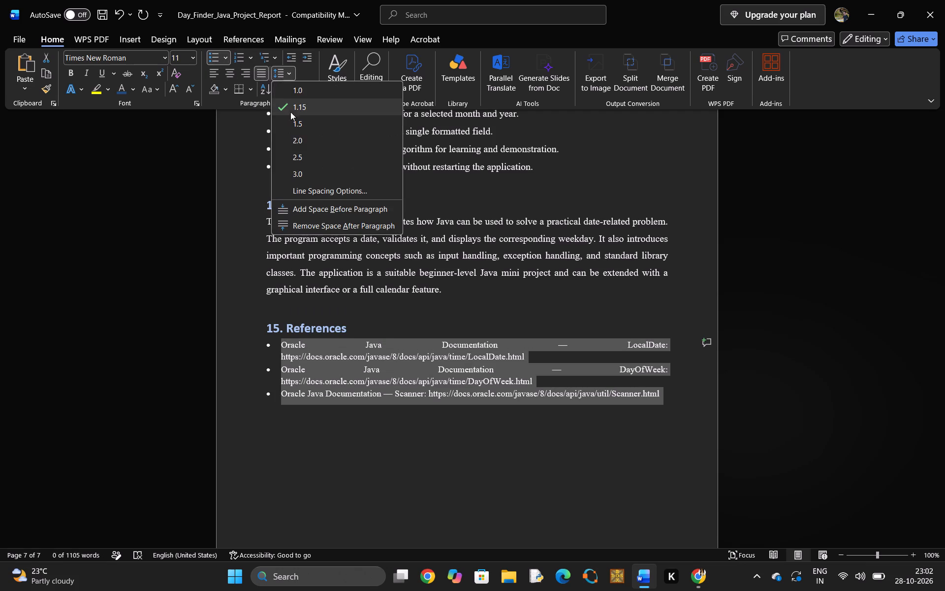
{"action": "left_click_drag", "start_coordinate": [290, 112], "coordinate": [296, 134]}
{"action": "left_click", "coordinate": [278, 70]}
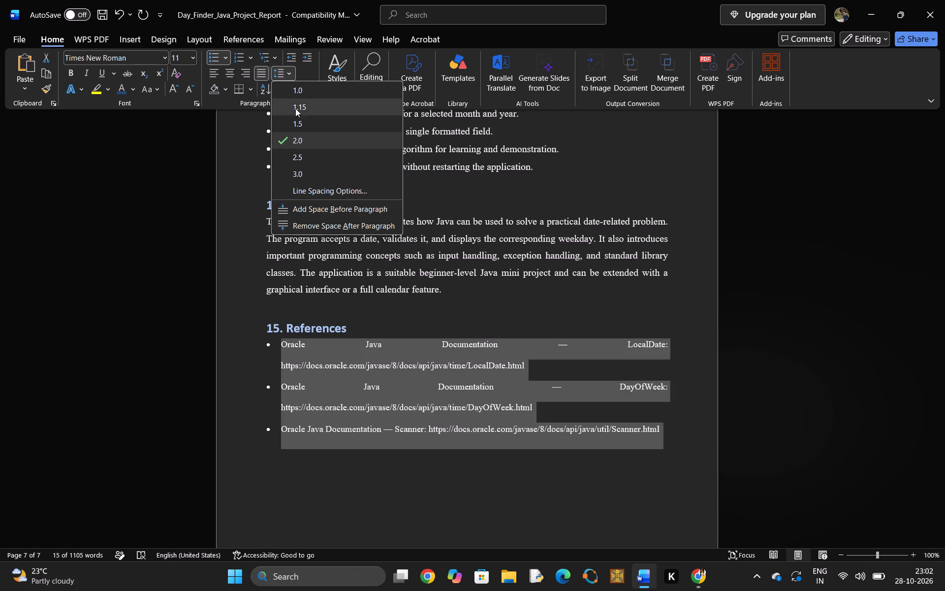
{"action": "left_click", "coordinate": [301, 123]}
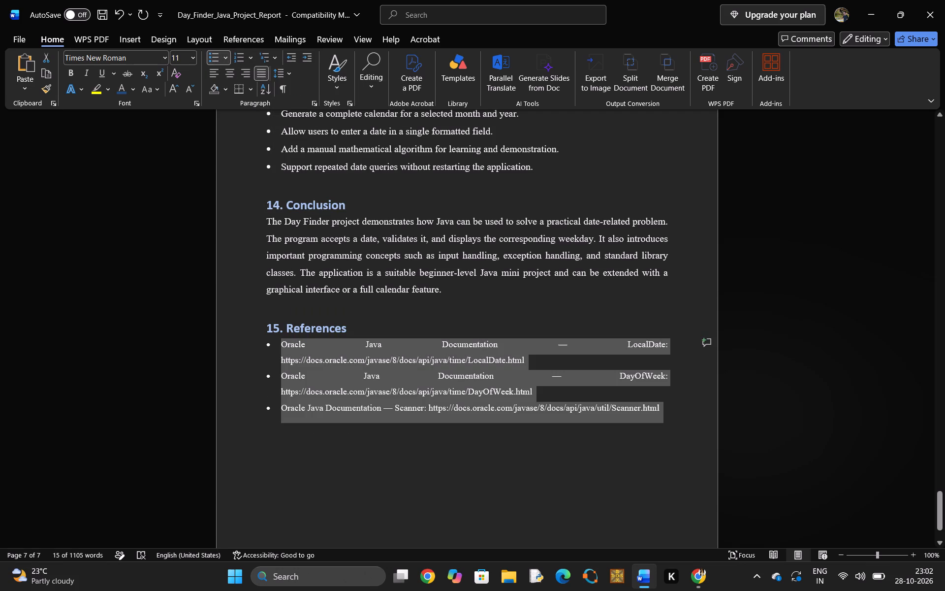
{"action": "left_click", "coordinate": [211, 74]}
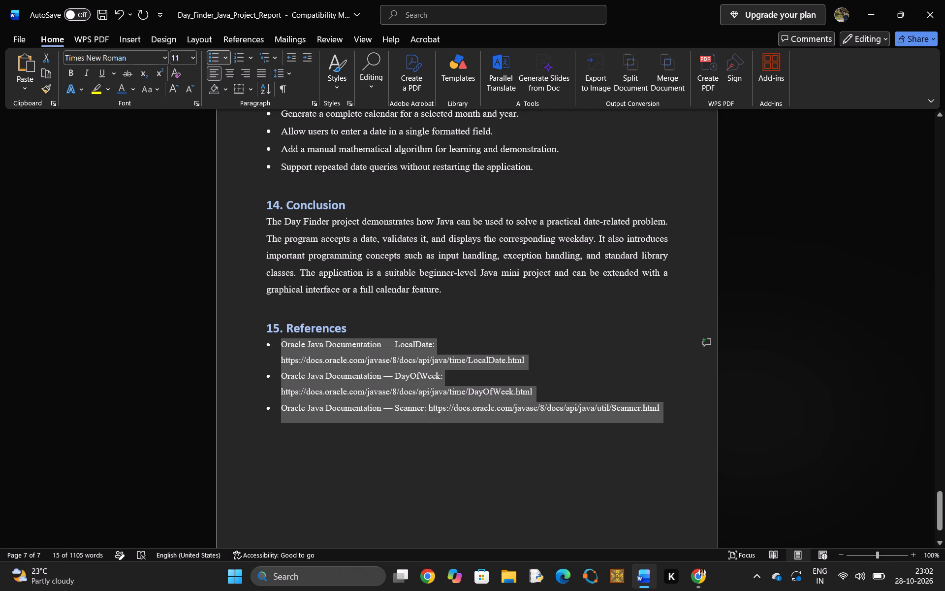
{"action": "left_click", "coordinate": [410, 529]}
Review the formatting of the report's opening pages, from the cover page and Table of Contents to the Abstract and Introduction.
{"action": "scroll", "coordinate": [410, 529], "scroll_direction": "up", "scroll_amount": 13}
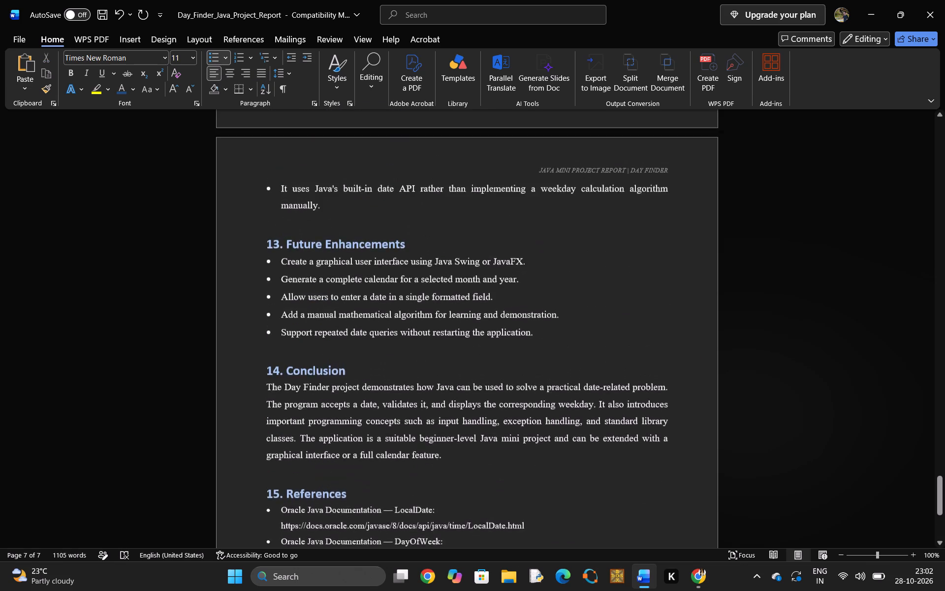
{"action": "scroll", "coordinate": [410, 529], "scroll_direction": "up", "scroll_amount": 17}
{"action": "scroll", "coordinate": [410, 529], "scroll_direction": "down", "scroll_amount": 1}
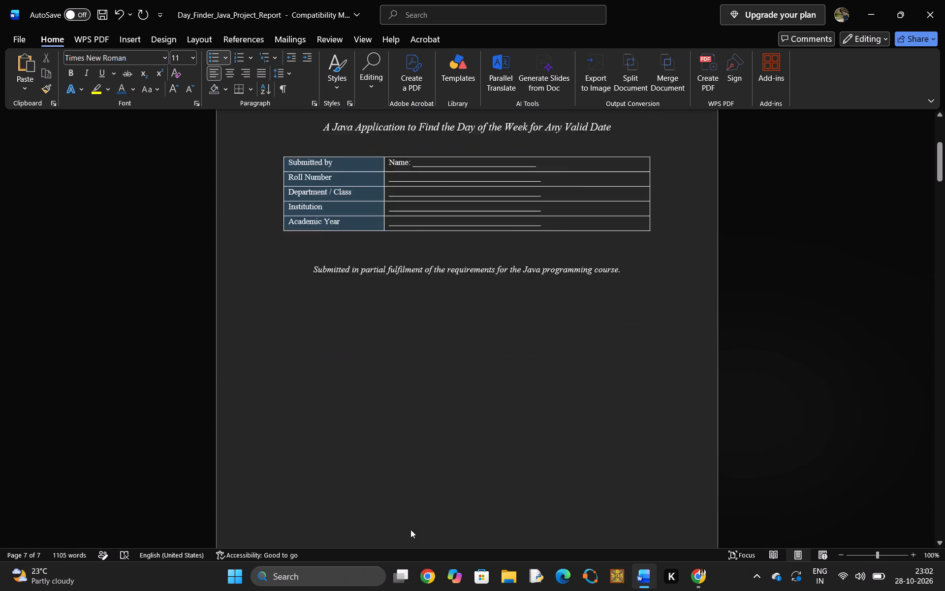
{"action": "scroll", "coordinate": [410, 529], "scroll_direction": "down", "scroll_amount": 1}
{"action": "left_click", "coordinate": [441, 413]}
{"action": "scroll", "coordinate": [441, 413], "scroll_direction": "down", "scroll_amount": 4}
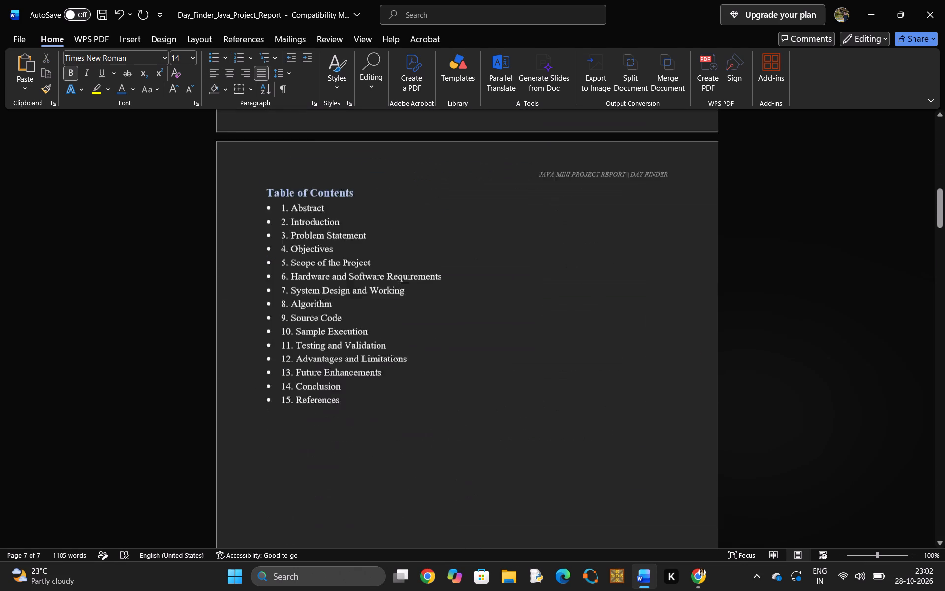
{"action": "scroll", "coordinate": [441, 413], "scroll_direction": "down", "scroll_amount": 1}
{"action": "scroll", "coordinate": [441, 413], "scroll_direction": "up", "scroll_amount": 1}
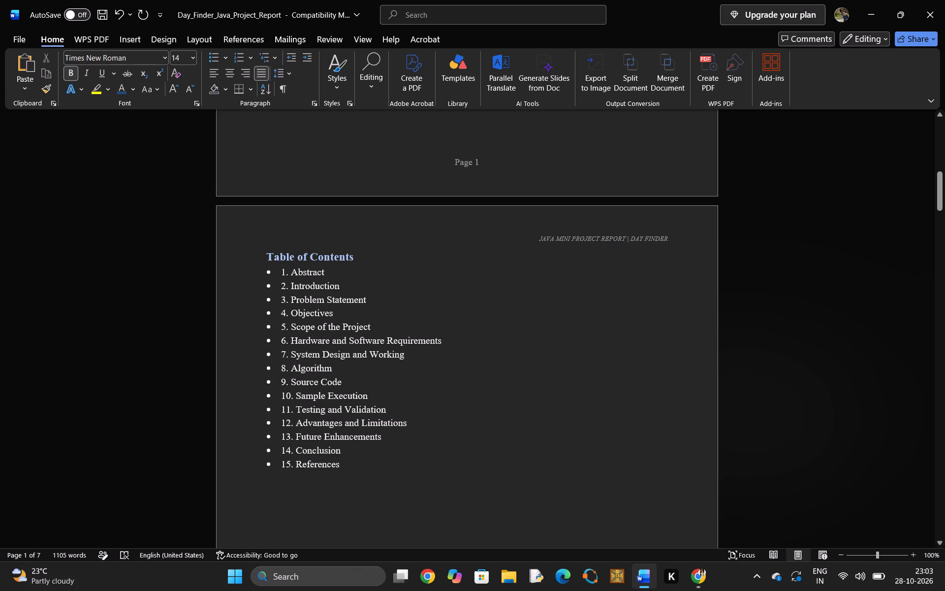
{"action": "scroll", "coordinate": [445, 452], "scroll_direction": "down", "scroll_amount": 5}
{"action": "scroll", "coordinate": [445, 452], "scroll_direction": "up", "scroll_amount": 2}
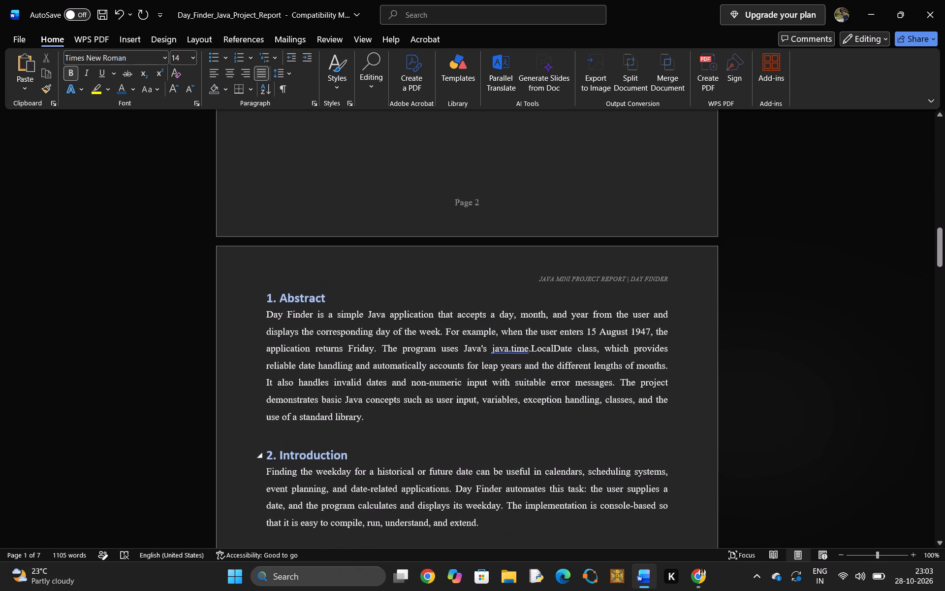
Review the formatting of the whole report, from the Abstract through References and back up to the cover page.
{"action": "scroll", "coordinate": [445, 452], "scroll_direction": "up", "scroll_amount": 1}
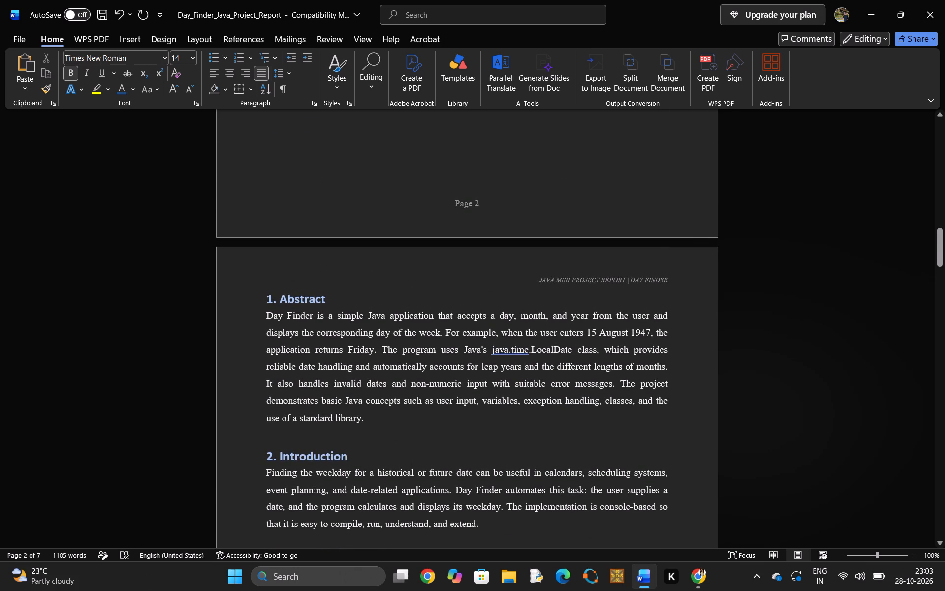
{"action": "scroll", "coordinate": [483, 468], "scroll_direction": "down", "scroll_amount": 3}
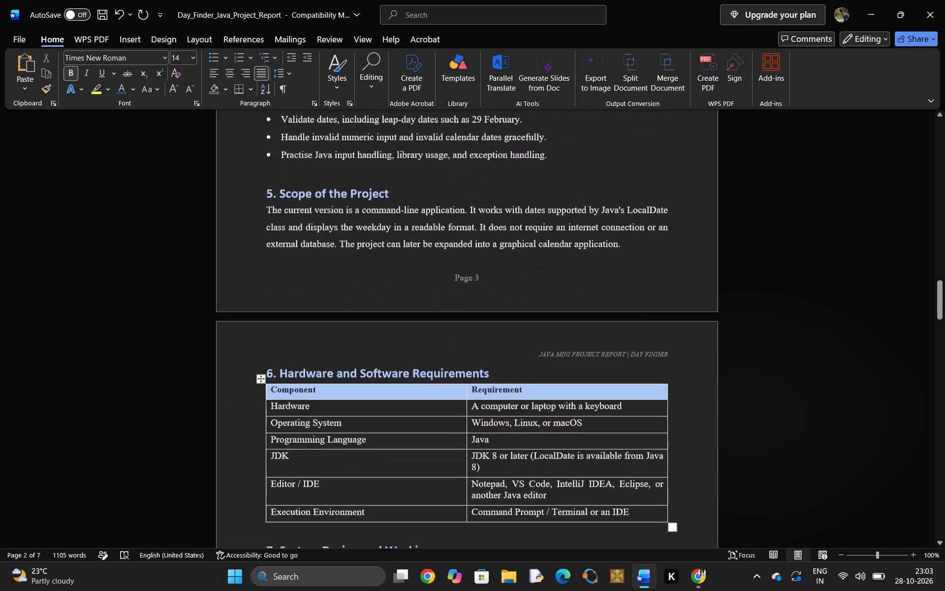
{"action": "scroll", "coordinate": [483, 468], "scroll_direction": "down", "scroll_amount": 6}
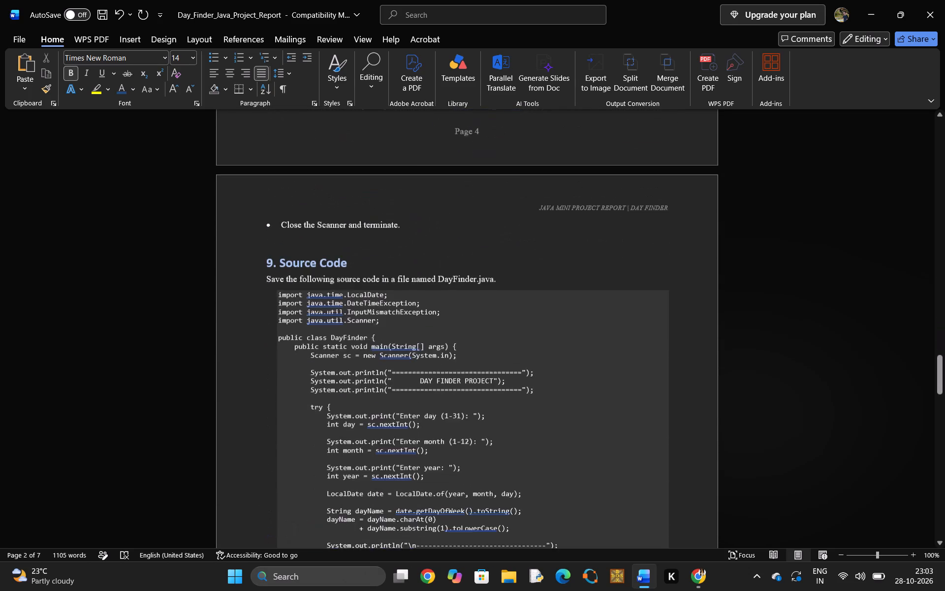
{"action": "scroll", "coordinate": [483, 468], "scroll_direction": "down", "scroll_amount": 5}
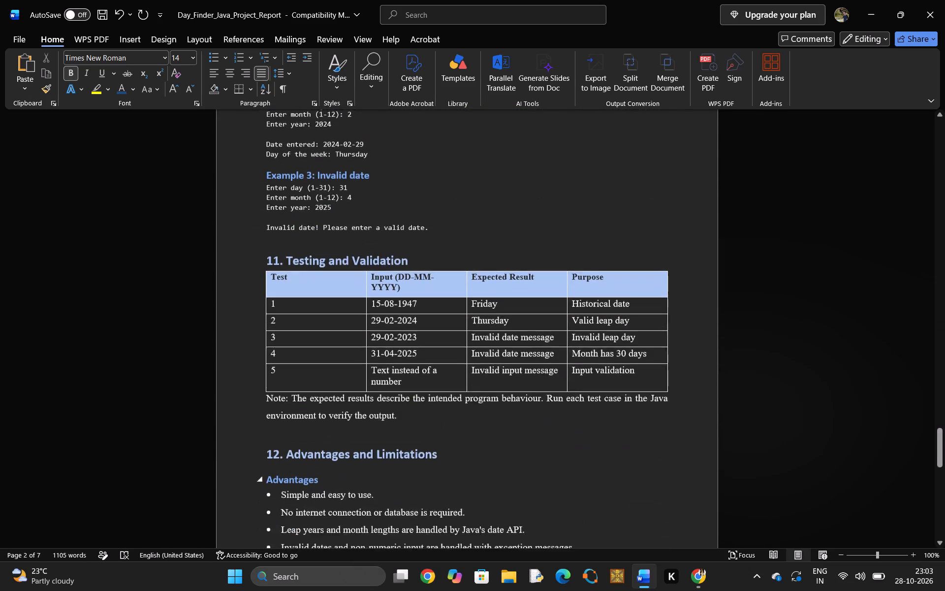
{"action": "scroll", "coordinate": [483, 468], "scroll_direction": "down", "scroll_amount": 5}
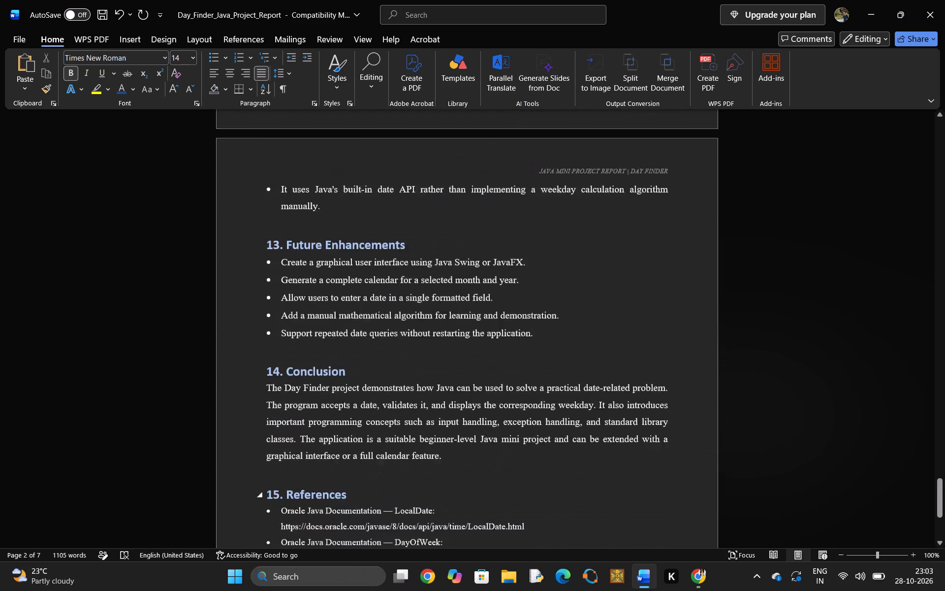
{"action": "scroll", "coordinate": [483, 468], "scroll_direction": "down", "scroll_amount": 4}
{"action": "scroll", "coordinate": [483, 468], "scroll_direction": "up", "scroll_amount": 13}
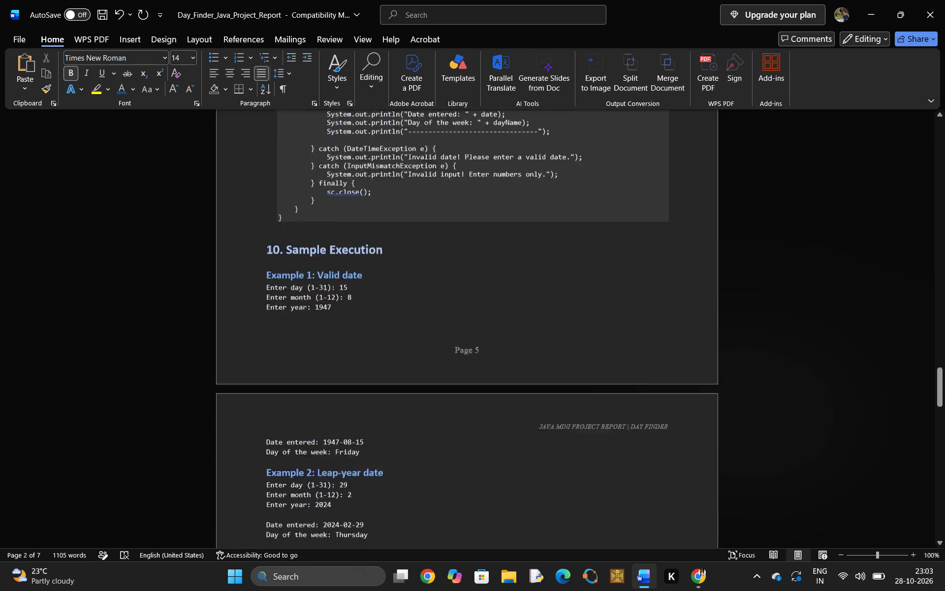
{"action": "scroll", "coordinate": [483, 468], "scroll_direction": "up", "scroll_amount": 19}
{"action": "scroll", "coordinate": [483, 468], "scroll_direction": "down", "scroll_amount": 6}
{"action": "scroll", "coordinate": [483, 468], "scroll_direction": "up", "scroll_amount": 4}
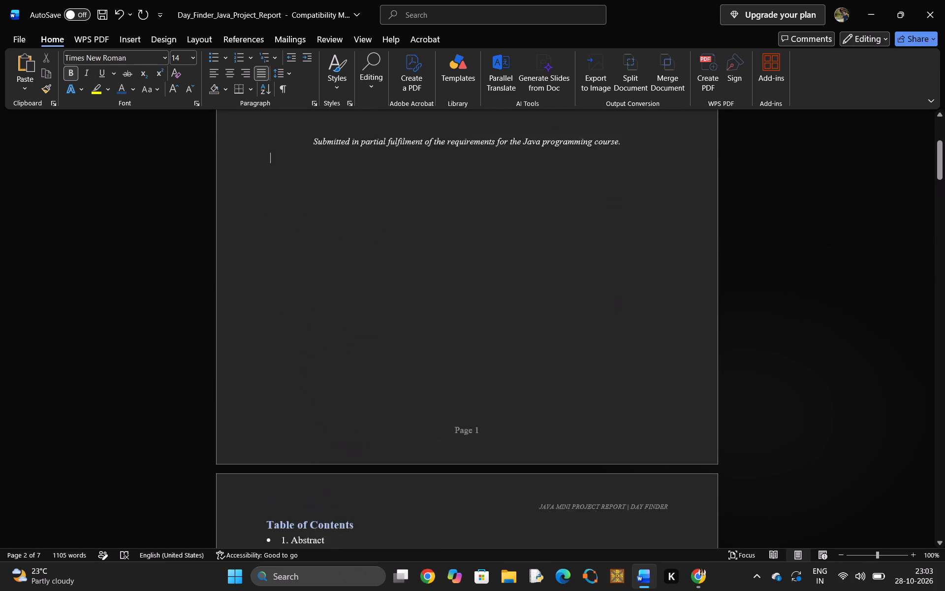
{"action": "scroll", "coordinate": [483, 468], "scroll_direction": "up", "scroll_amount": 3}
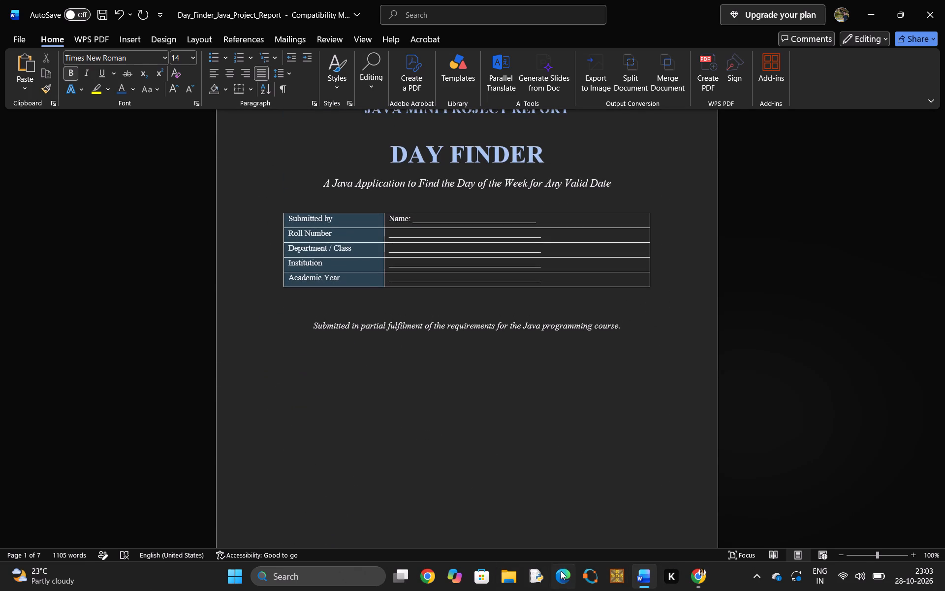
Switch to Google Chrome and open a new tab for a Google search.
{"action": "left_click", "coordinate": [433, 583]}
{"action": "left_click", "coordinate": [336, 313]}
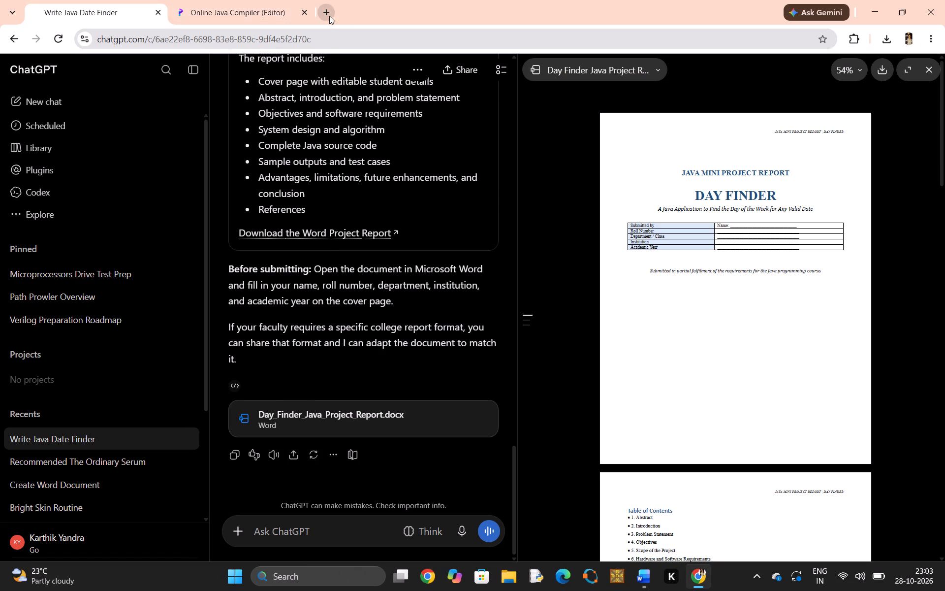
{"action": "left_click", "coordinate": [329, 16]}
{"action": "left_click", "coordinate": [358, 251]}
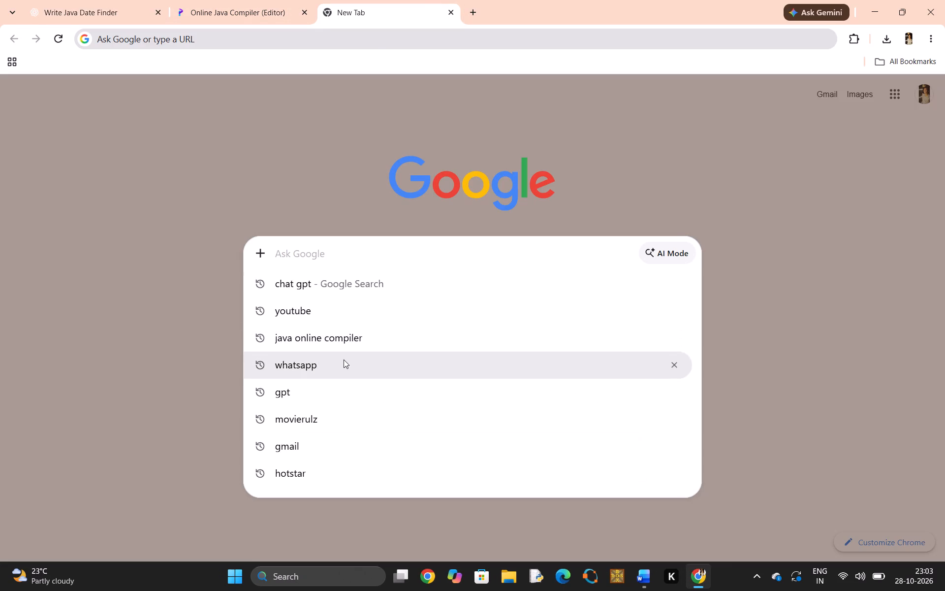
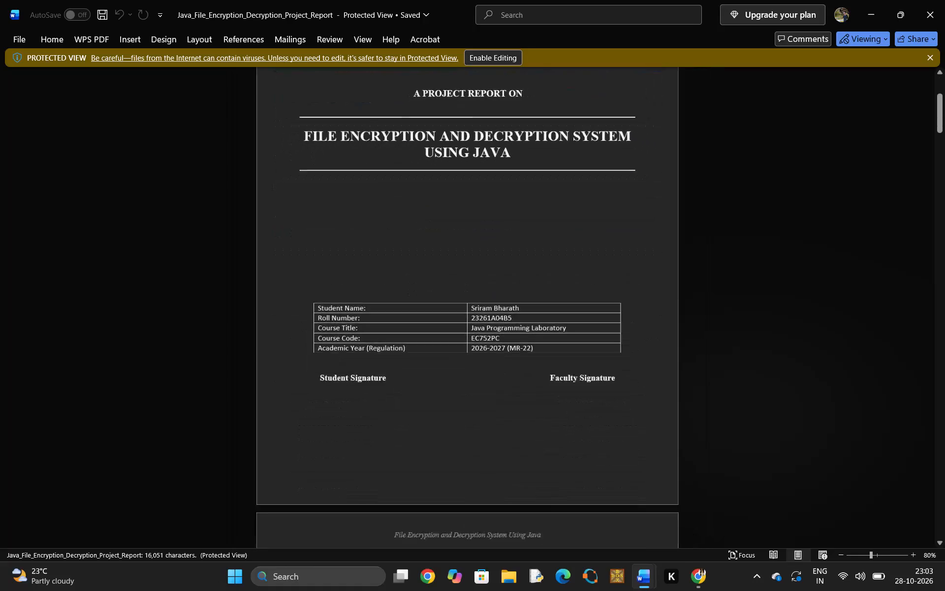
Copy the Mahatma Gandhi Institute of Technology banner image from the cover page of the File Encryption and Decryption report.
{"action": "scroll", "coordinate": [491, 300], "scroll_direction": "up", "scroll_amount": 3}
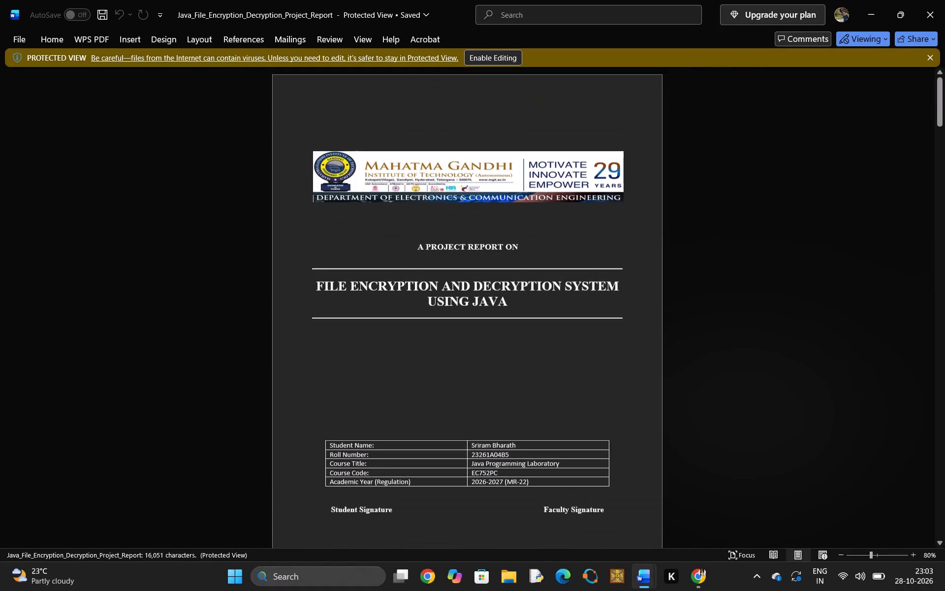
{"action": "left_click", "coordinate": [450, 193]}
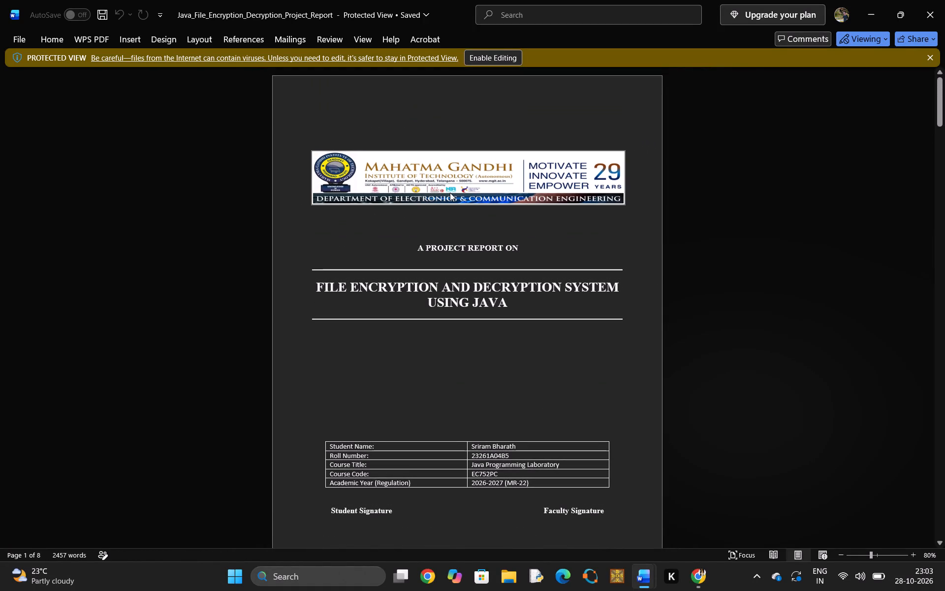
{"action": "key", "text": "ctrl+c"}
{"action": "scroll", "coordinate": [674, 503], "scroll_direction": "up", "scroll_amount": 1, "text": "ctrl"}
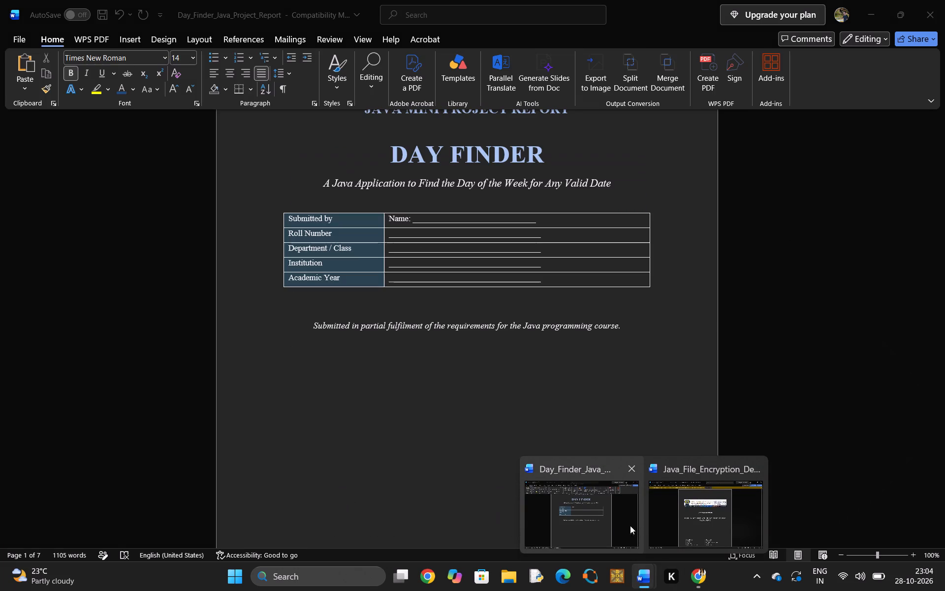
Switch to the Day_Finder_Java_Project_Report document and go to the top of its cover page.
{"action": "left_click", "coordinate": [613, 525]}
{"action": "scroll", "coordinate": [466, 394], "scroll_direction": "up", "scroll_amount": 3}
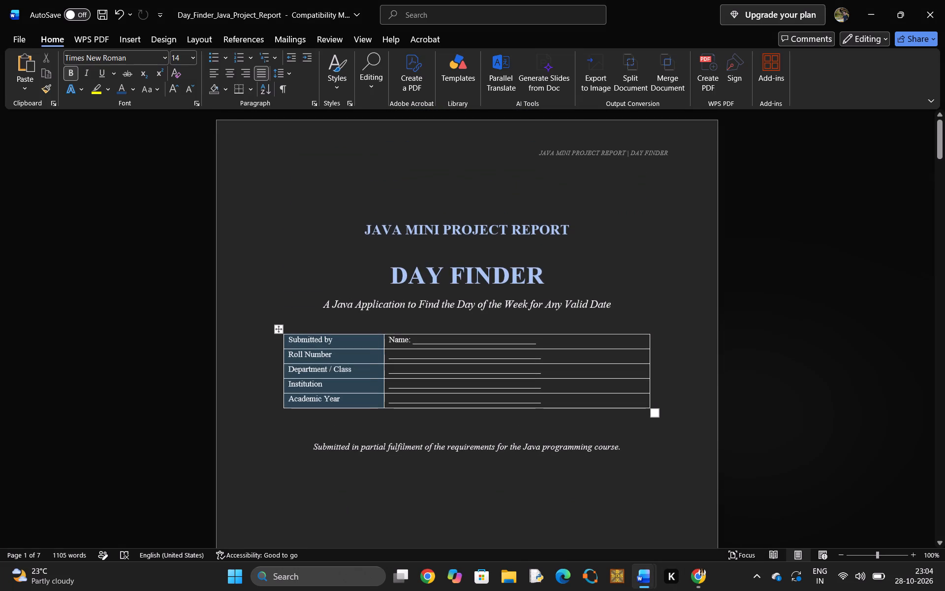
Delete the cover page's title block, student details table and submission line.
{"action": "left_click", "coordinate": [447, 193]}
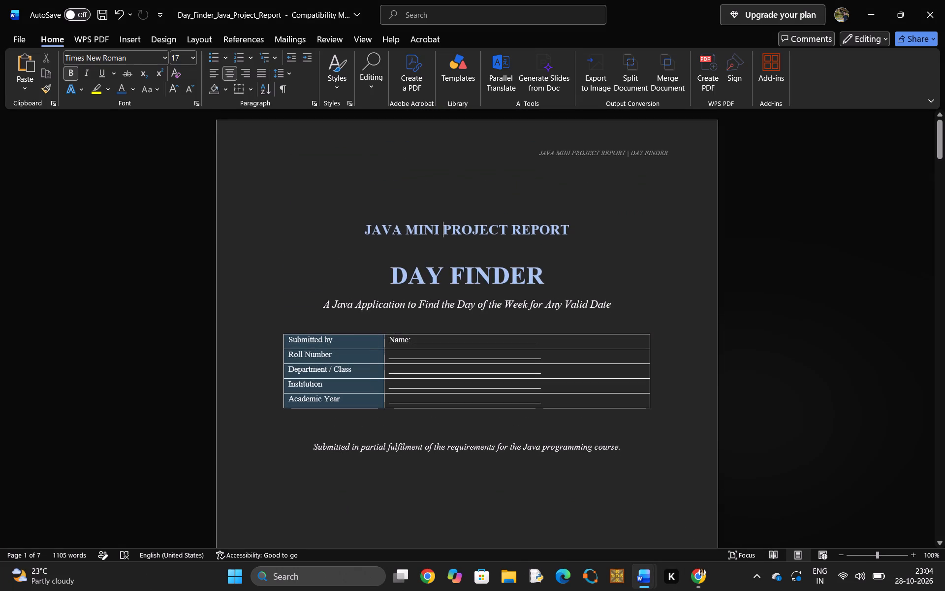
{"action": "left_click", "coordinate": [334, 197]}
{"action": "left_click", "coordinate": [334, 197], "text": "ctrl"}
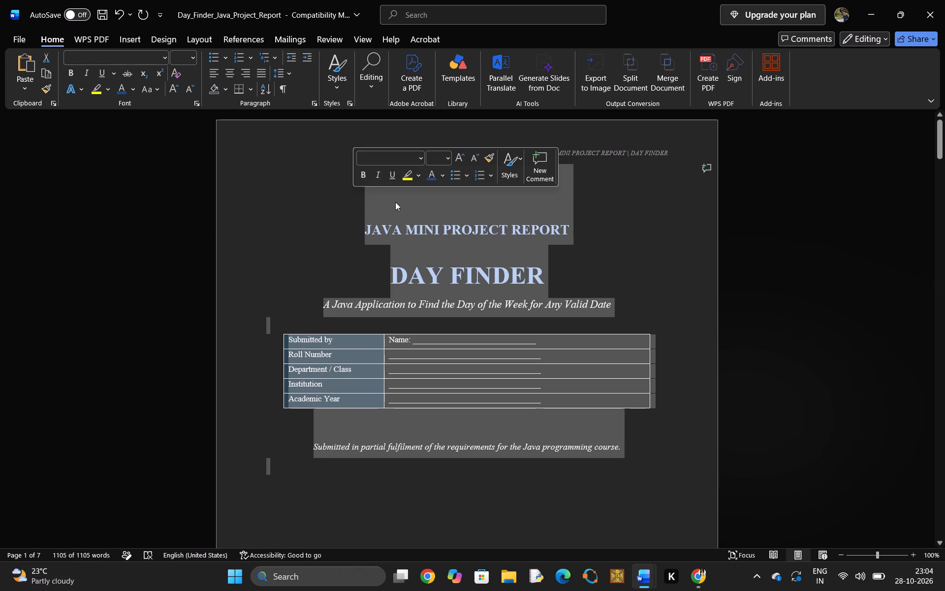
{"action": "left_click", "coordinate": [293, 214]}
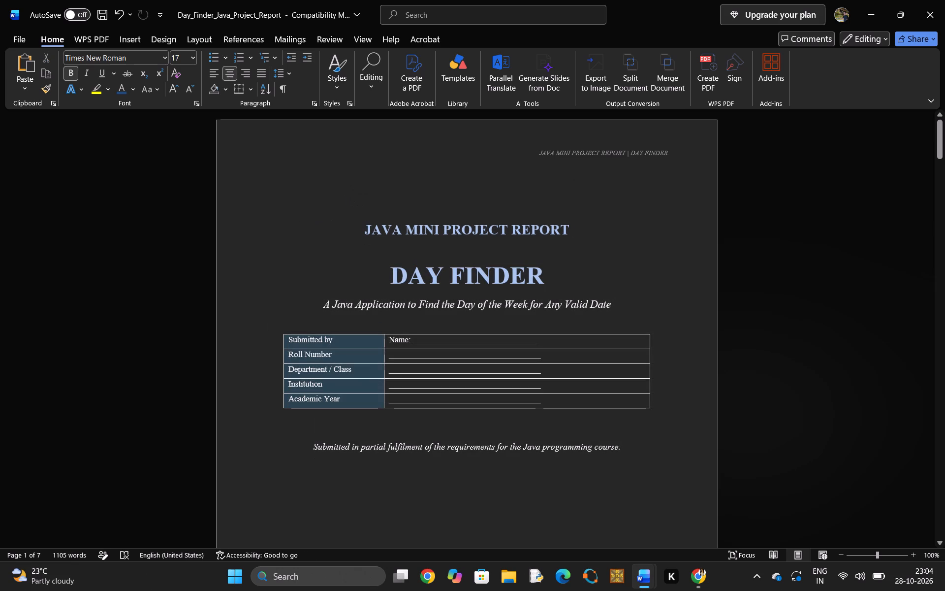
{"action": "left_click", "coordinate": [293, 214]}
{"action": "left_click_drag", "start_coordinate": [626, 449], "coordinate": [419, 252]}
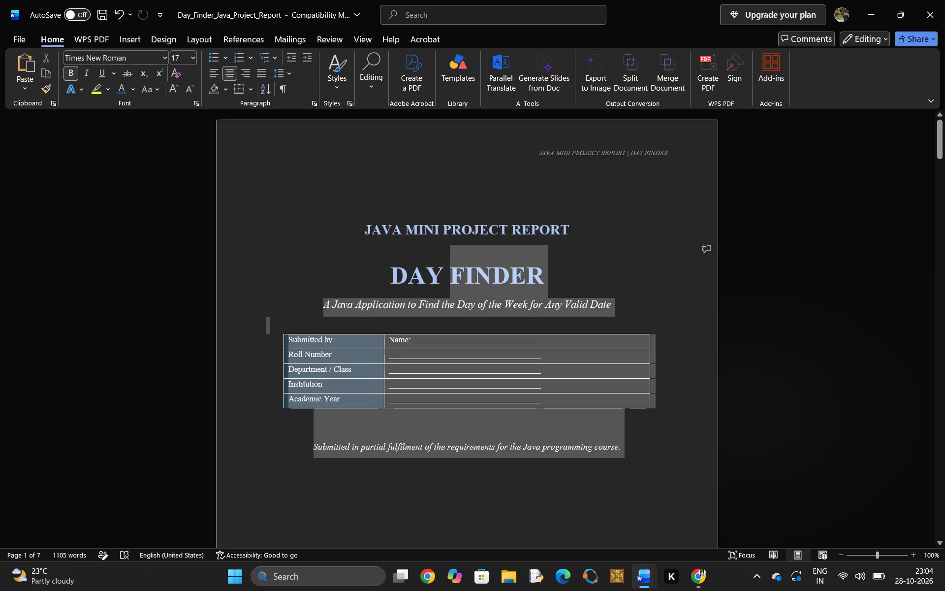
{"action": "left_click_drag", "start_coordinate": [419, 252], "coordinate": [367, 236]}
{"action": "key", "text": "BackSpace"}
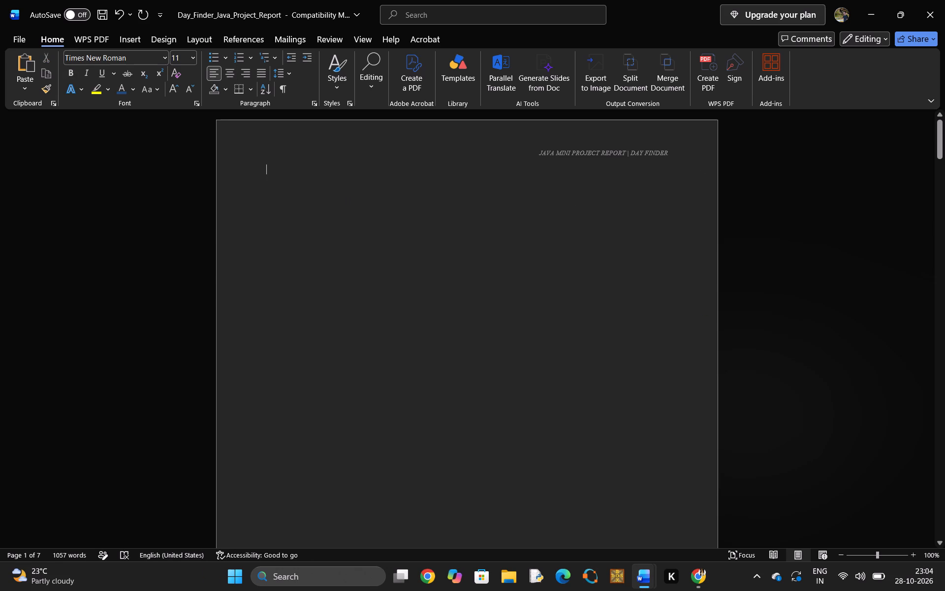
Paste the copied Mahatma Gandhi Institute of Technology banner on the cover page and add two line breaks above it.
{"action": "key", "text": "ctrl+v"}
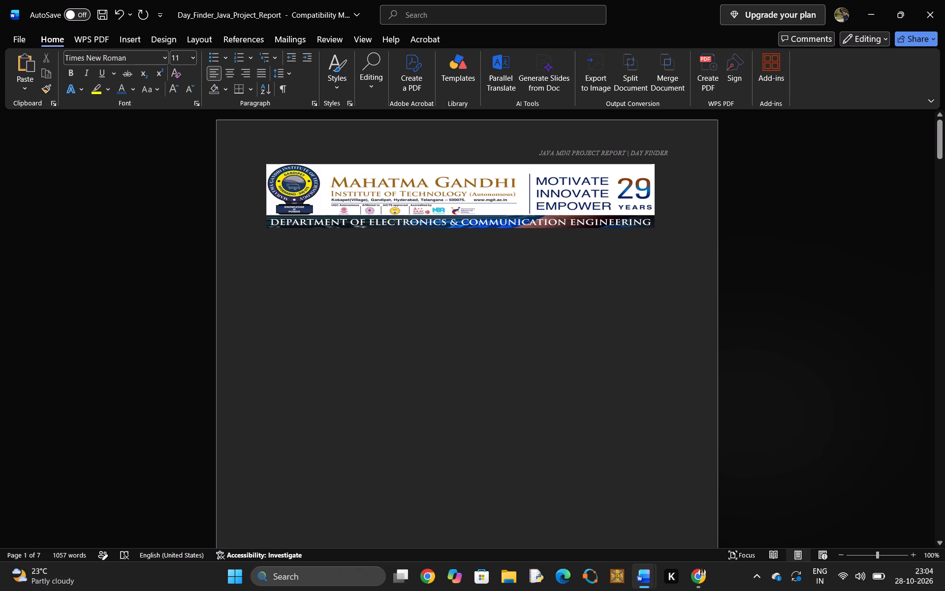
{"action": "left_click_drag", "start_coordinate": [418, 197], "coordinate": [441, 230]}
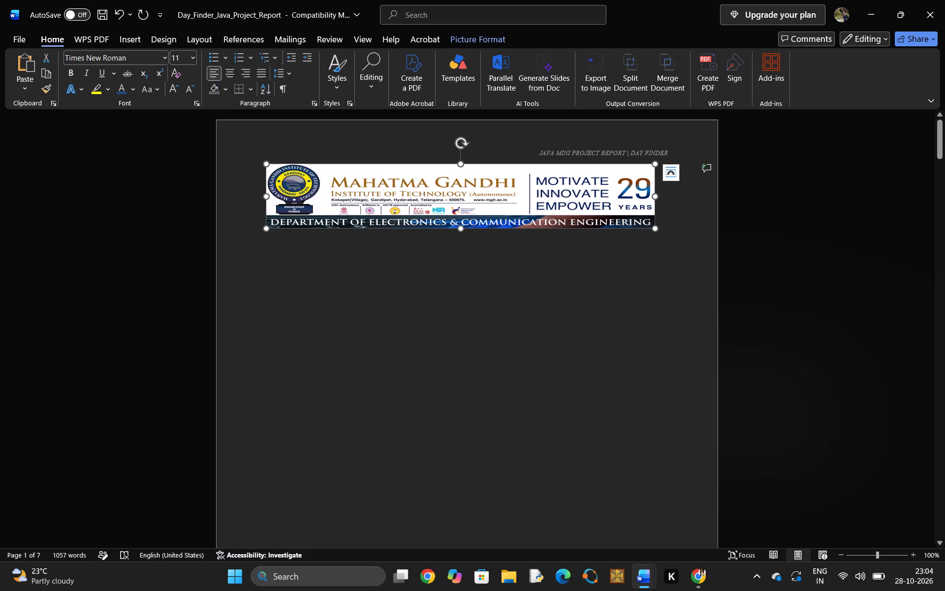
{"action": "left_click_drag", "start_coordinate": [322, 164], "coordinate": [331, 180]}
{"action": "left_click_drag", "start_coordinate": [600, 194], "coordinate": [600, 259]}
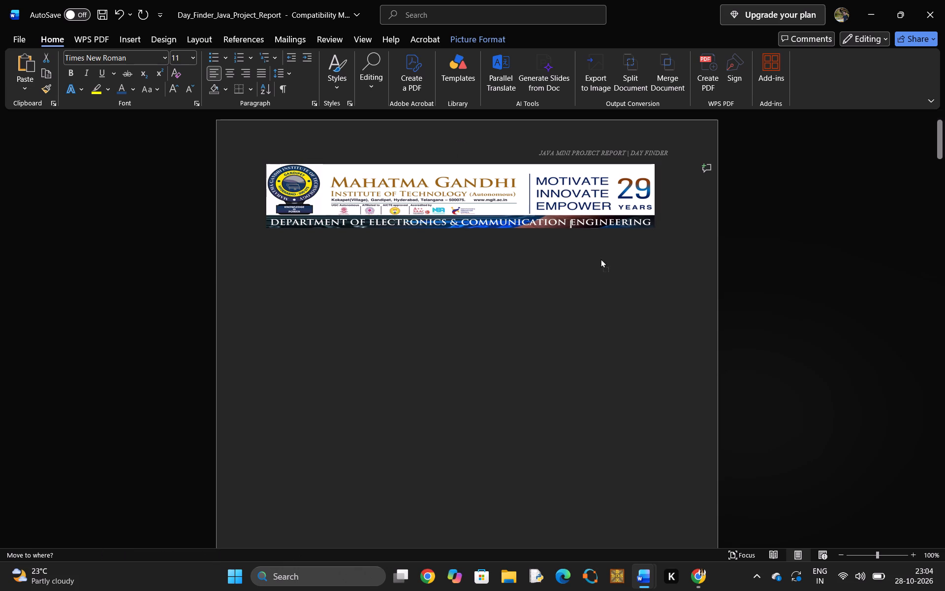
{"action": "left_click_drag", "start_coordinate": [600, 259], "coordinate": [450, 280]}
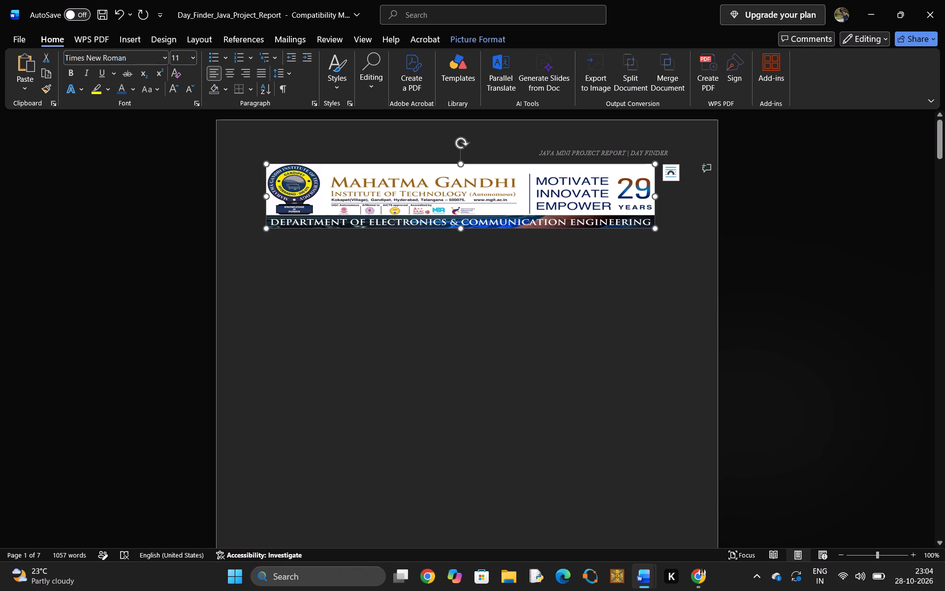
{"action": "left_click", "coordinate": [282, 147]}
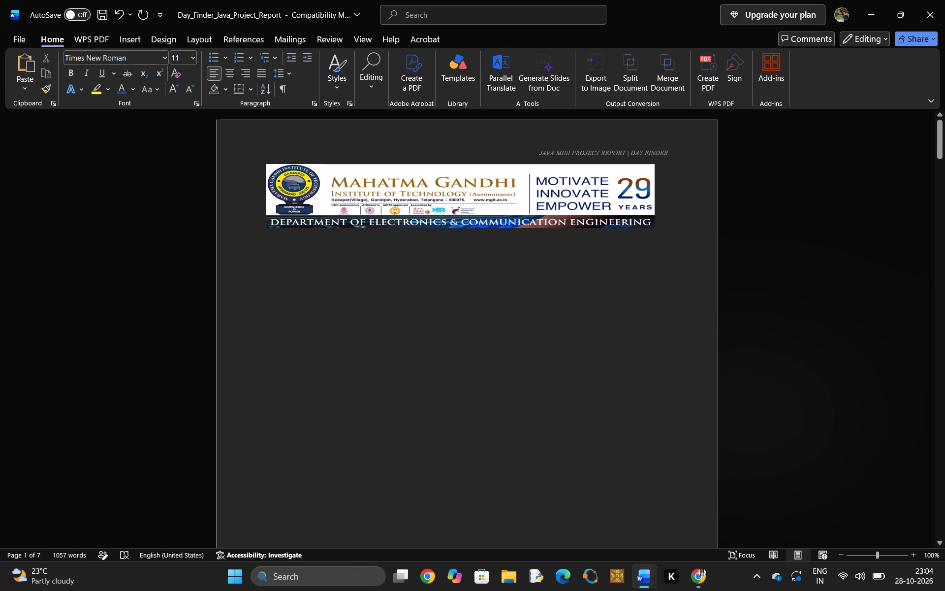
{"action": "key", "text": "Return"}
{"action": "key", "text": "Return"}
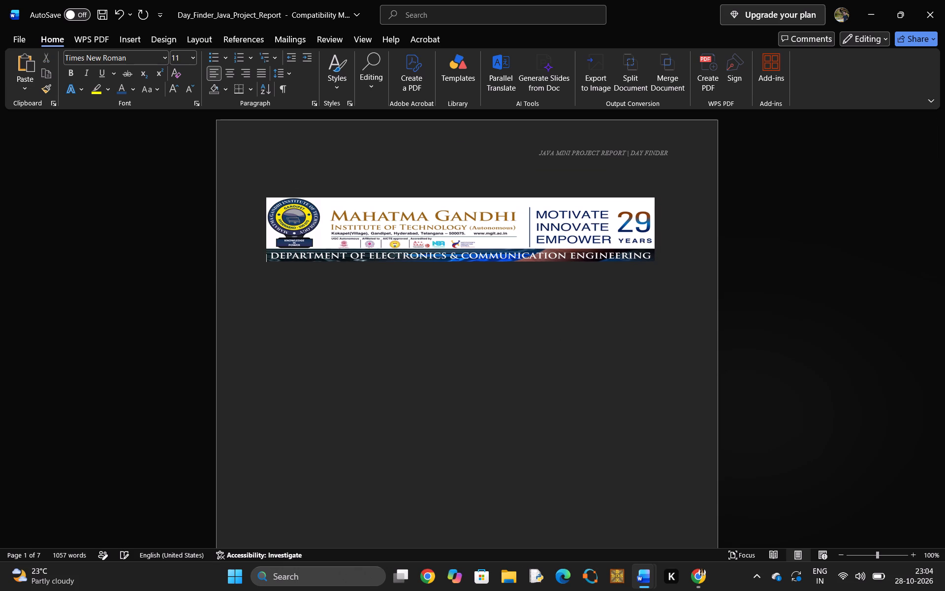
Widen the institute banner slightly beyond the end of the page header text, keeping its height.
{"action": "left_click", "coordinate": [445, 240]}
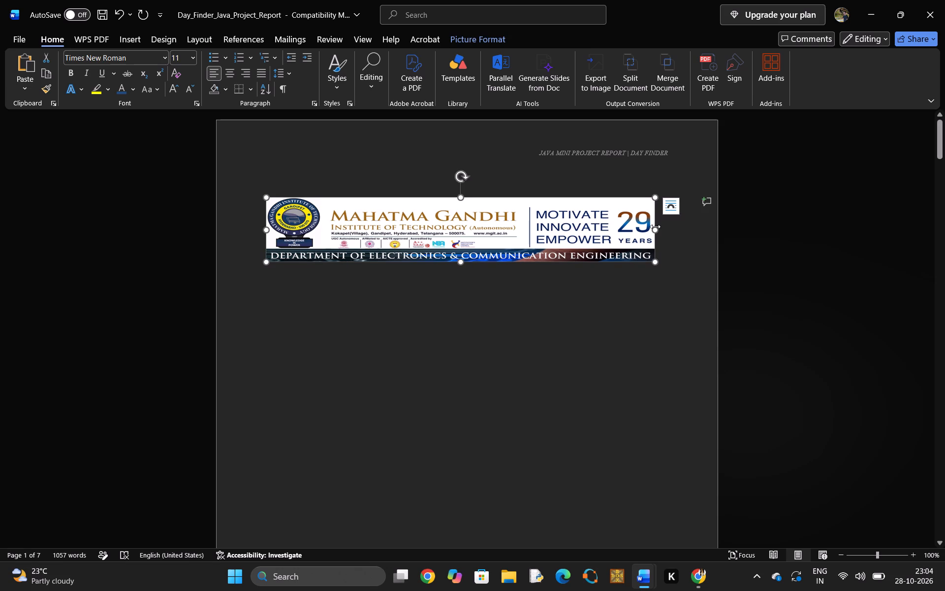
{"action": "left_click_drag", "start_coordinate": [655, 227], "coordinate": [676, 231]}
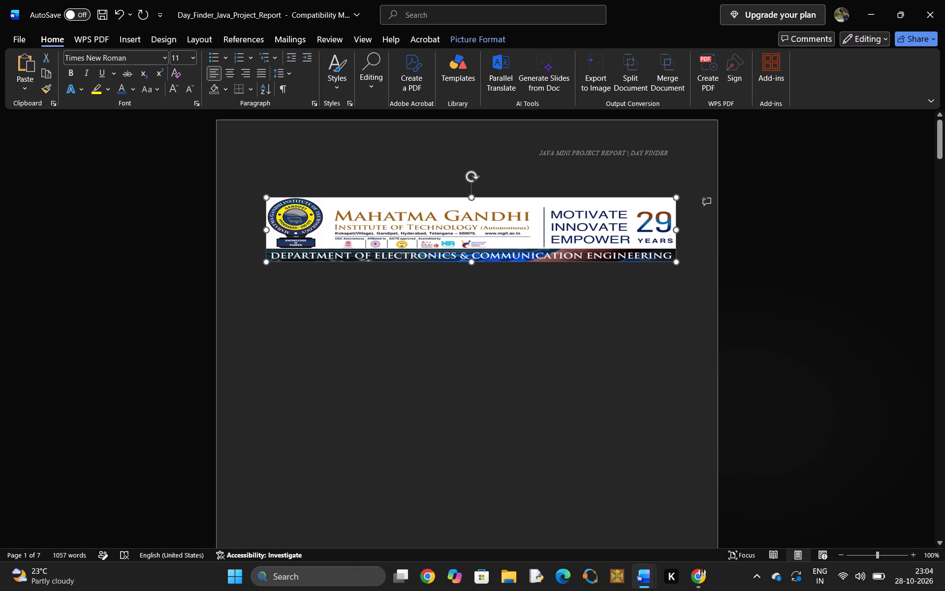
{"action": "left_click_drag", "start_coordinate": [676, 231], "coordinate": [676, 231]}
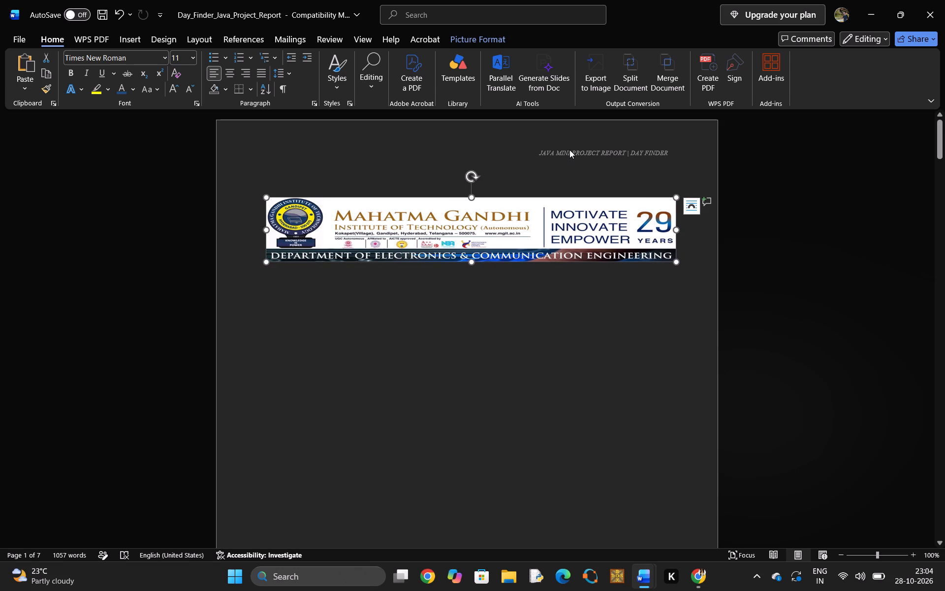
Remove the word MINI from the page header so it reads "JAVA PROJECT REPORT | DAY FINDER".
{"action": "left_click", "coordinate": [572, 150]}
{"action": "left_click", "coordinate": [567, 150]}
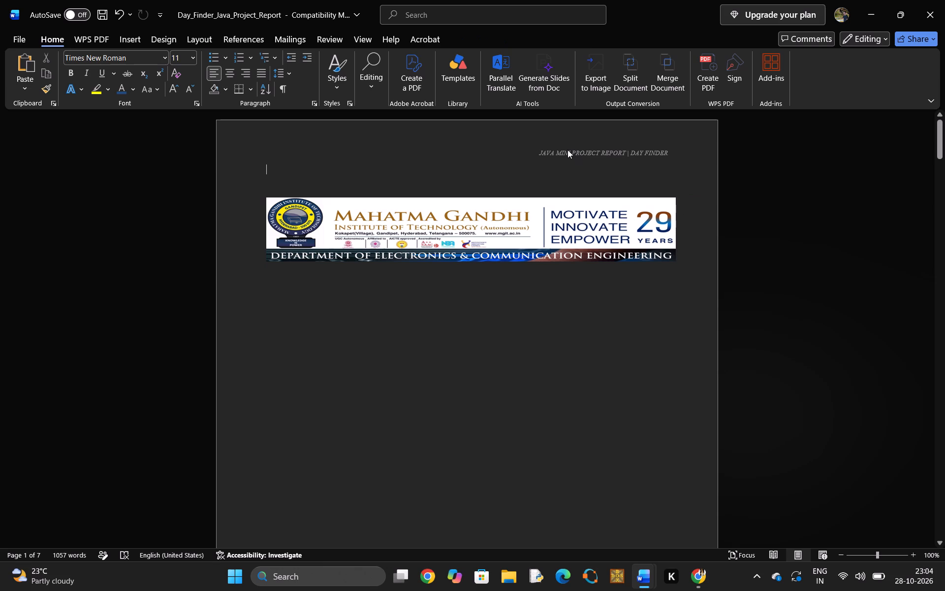
{"action": "double_click", "coordinate": [567, 150]}
{"action": "left_click", "coordinate": [567, 150]}
{"action": "left_click", "coordinate": [569, 151]}
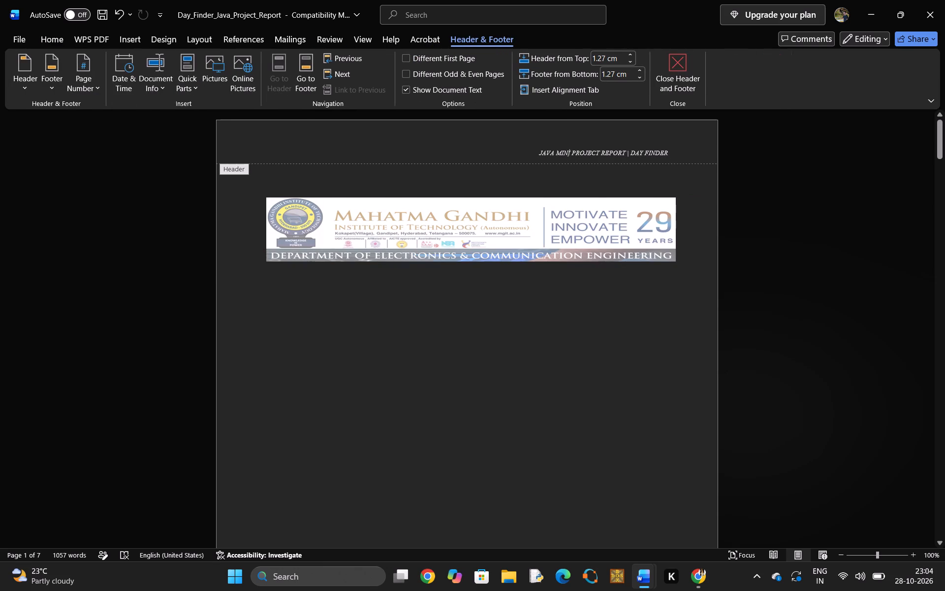
{"action": "left_click", "coordinate": [571, 153]}
{"action": "key", "text": "BackSpace"}
{"action": "key", "text": "BackSpace"}
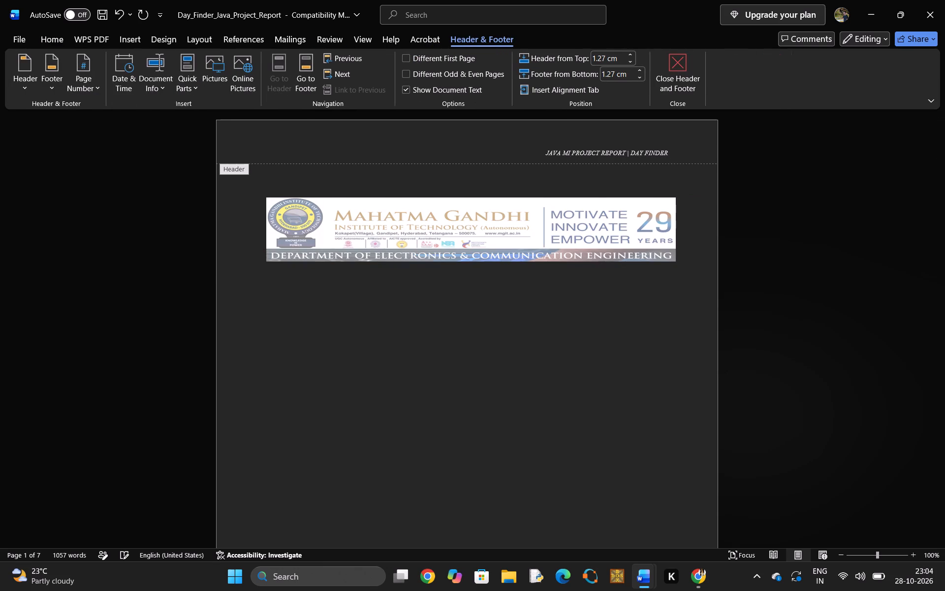
{"action": "key", "text": "BackSpace"}
{"action": "key", "text": "BackSpace"}
{"action": "key", "text": "BackSpace"}
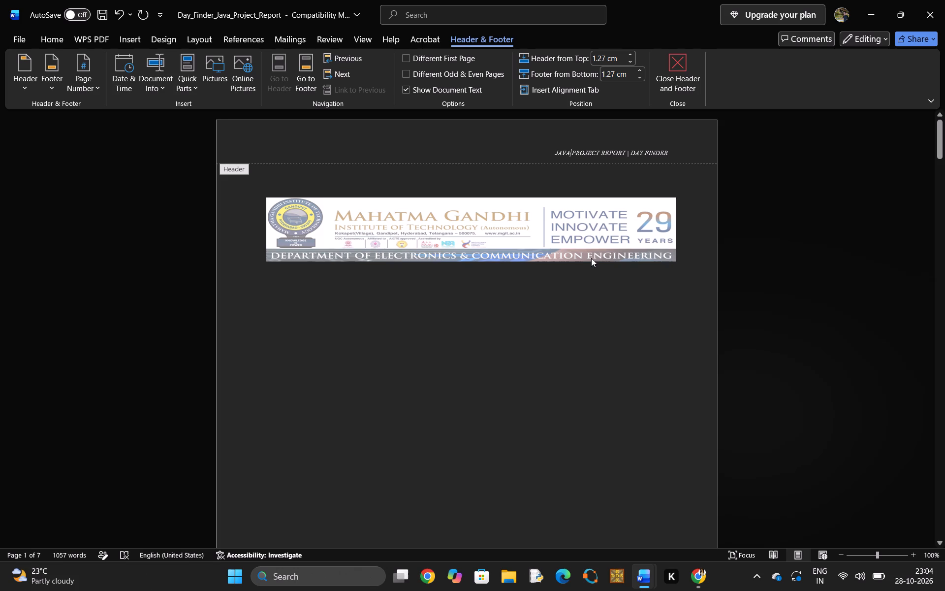
{"action": "left_click", "coordinate": [589, 338]}
{"action": "left_click_drag", "start_coordinate": [542, 265], "coordinate": [541, 261]}
{"action": "left_click_drag", "start_coordinate": [541, 261], "coordinate": [539, 236]}
{"action": "triple_click", "coordinate": [836, 330]}
{"action": "left_click", "coordinate": [658, 364]}
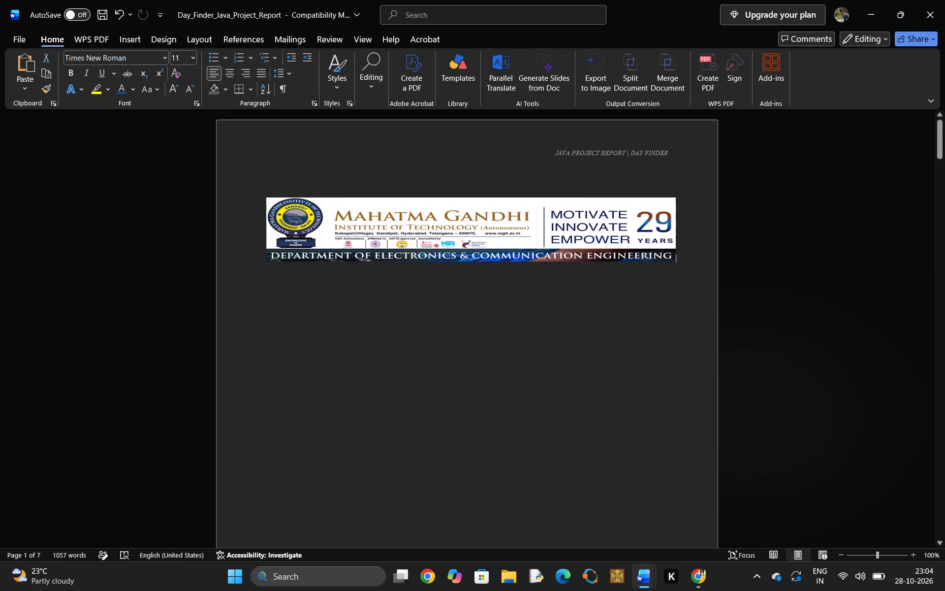
Switch to the Java_File_Encryption_Decryption_Project_Report document and copy its "A PROJECT REPORT ON" cover line.
{"action": "scroll", "coordinate": [658, 364], "scroll_direction": "down", "scroll_amount": 1}
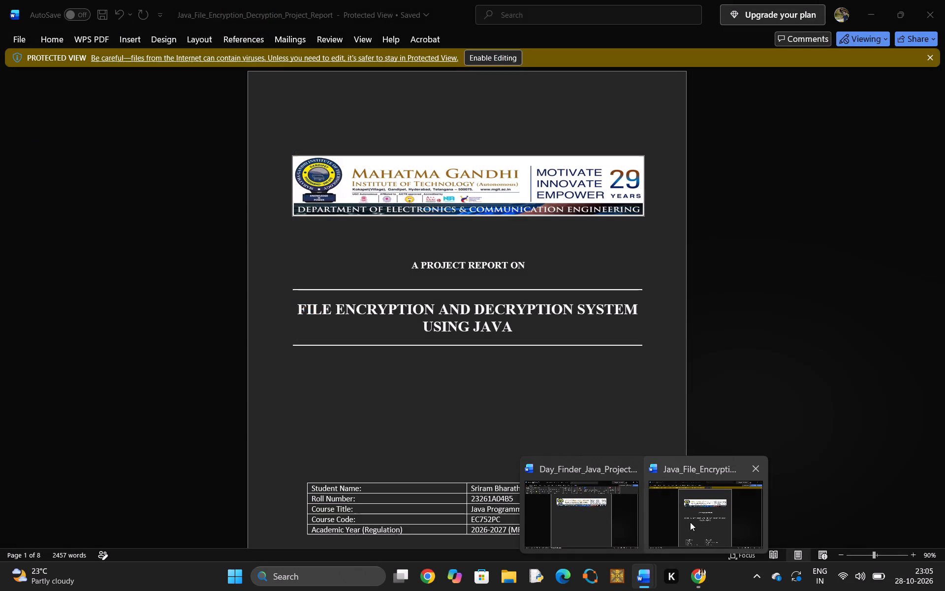
{"action": "left_click", "coordinate": [690, 522]}
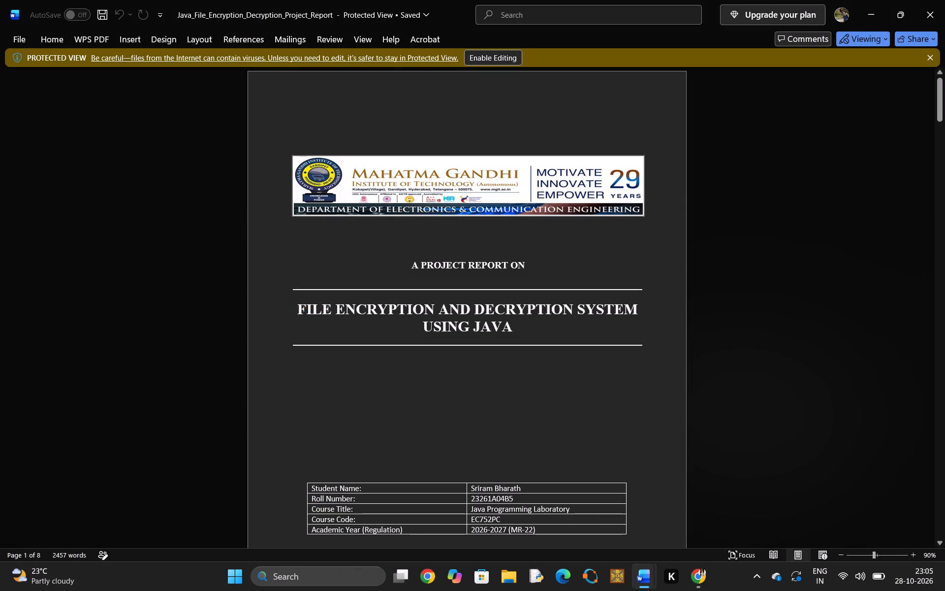
{"action": "left_click_drag", "start_coordinate": [647, 344], "coordinate": [450, 278]}
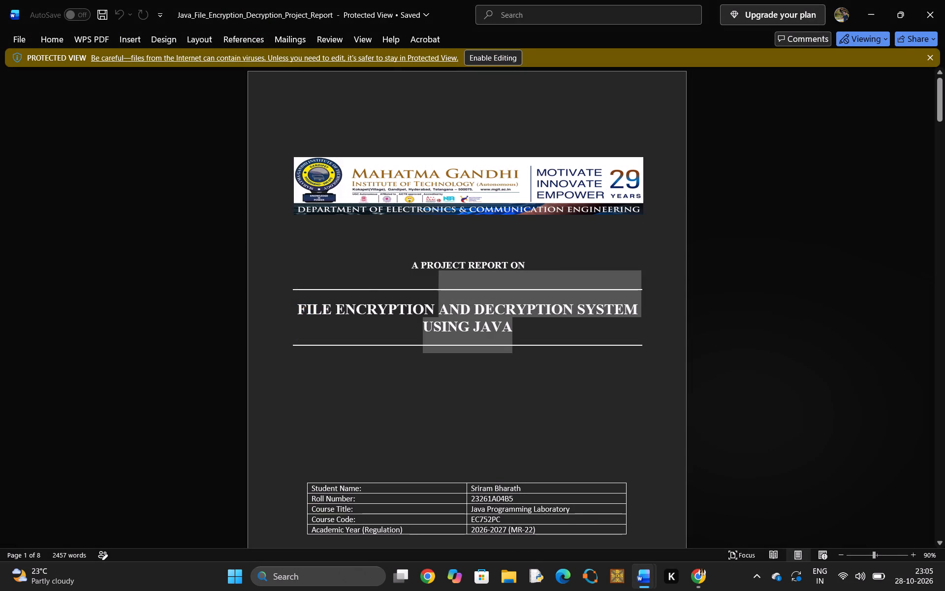
{"action": "left_click_drag", "start_coordinate": [450, 278], "coordinate": [374, 277]}
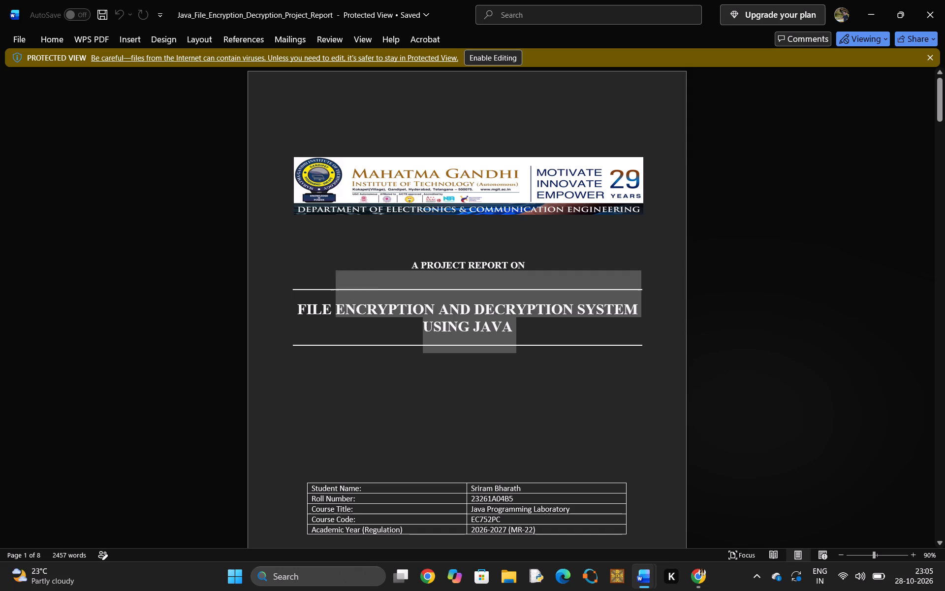
{"action": "left_click_drag", "start_coordinate": [374, 277], "coordinate": [298, 315]}
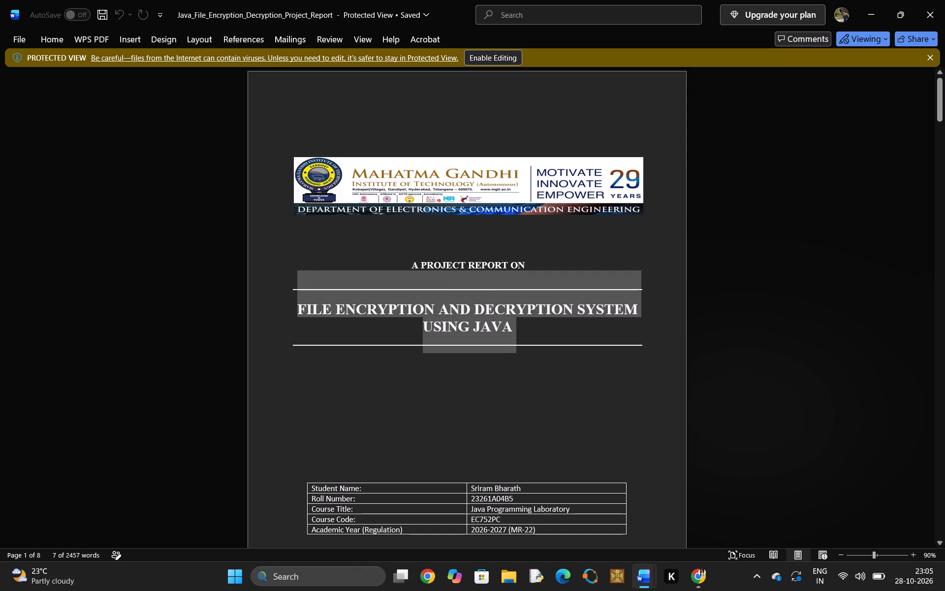
{"action": "left_click", "coordinate": [530, 262]}
{"action": "left_click_drag", "start_coordinate": [530, 262], "coordinate": [415, 266]}
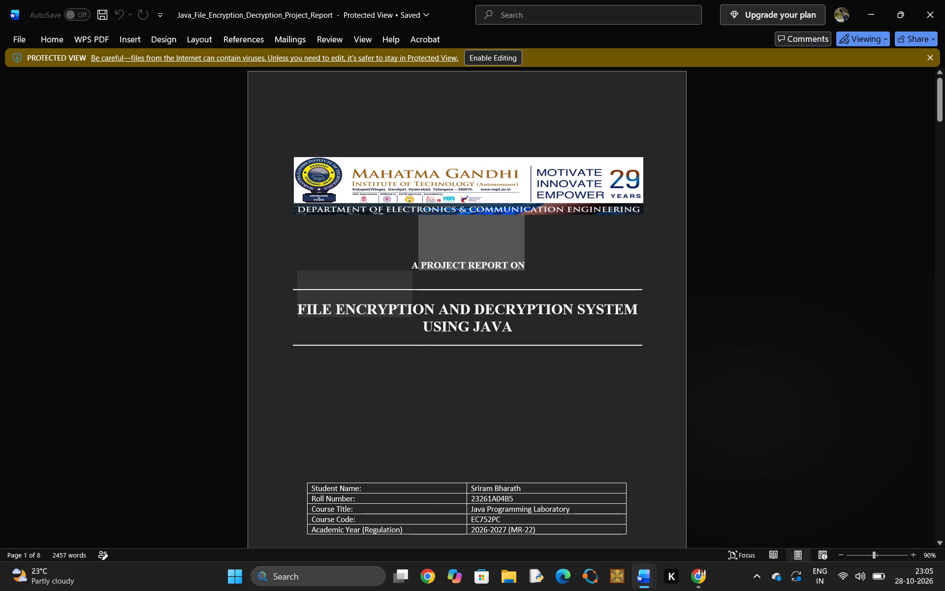
{"action": "left_click_drag", "start_coordinate": [415, 266], "coordinate": [414, 265]}
{"action": "key", "text": "ctrl+c"}
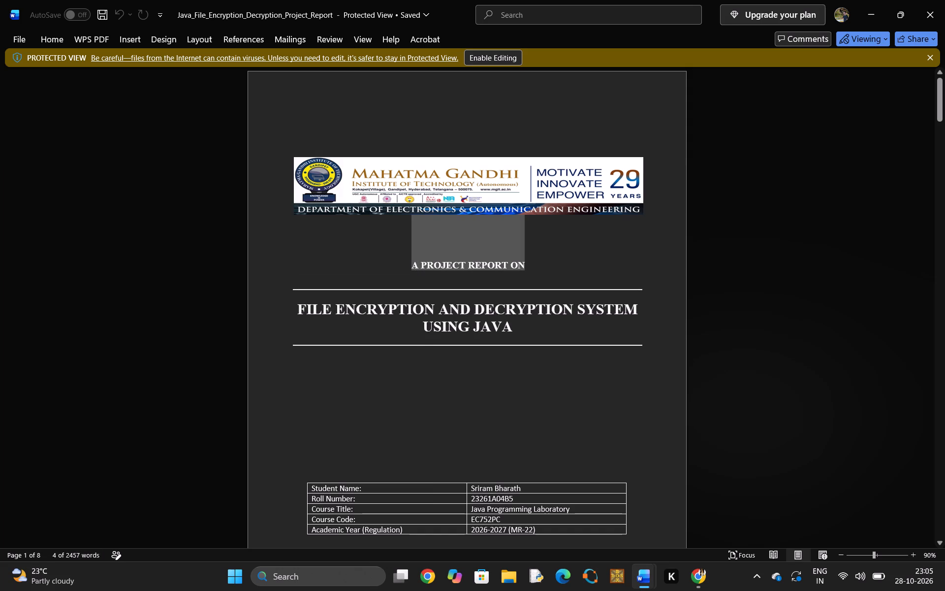
Return to the Day_Finder_Java_Project_Report document and paste the copied line three line breaks below the banner.
{"action": "left_click", "coordinate": [622, 526]}
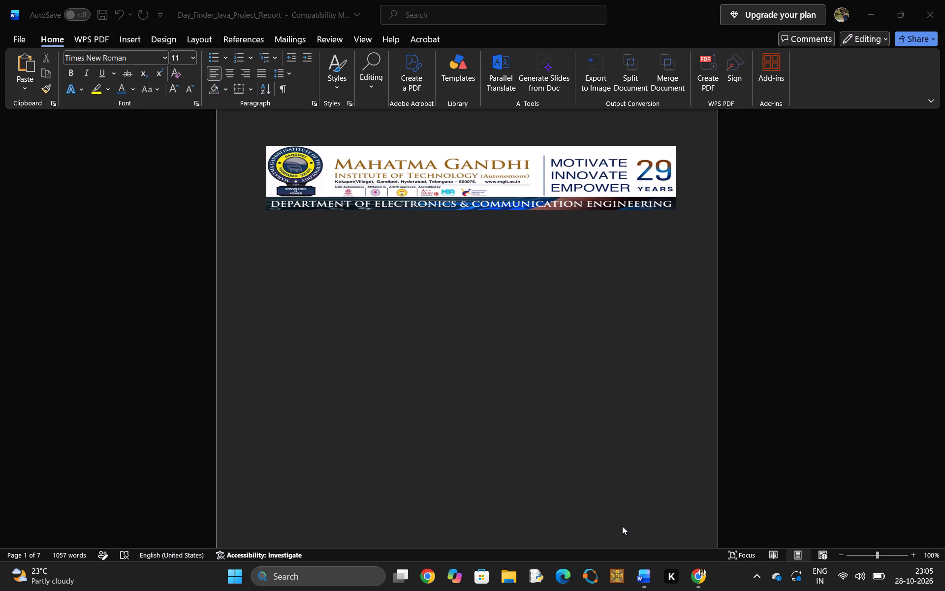
{"action": "left_click", "coordinate": [478, 294]}
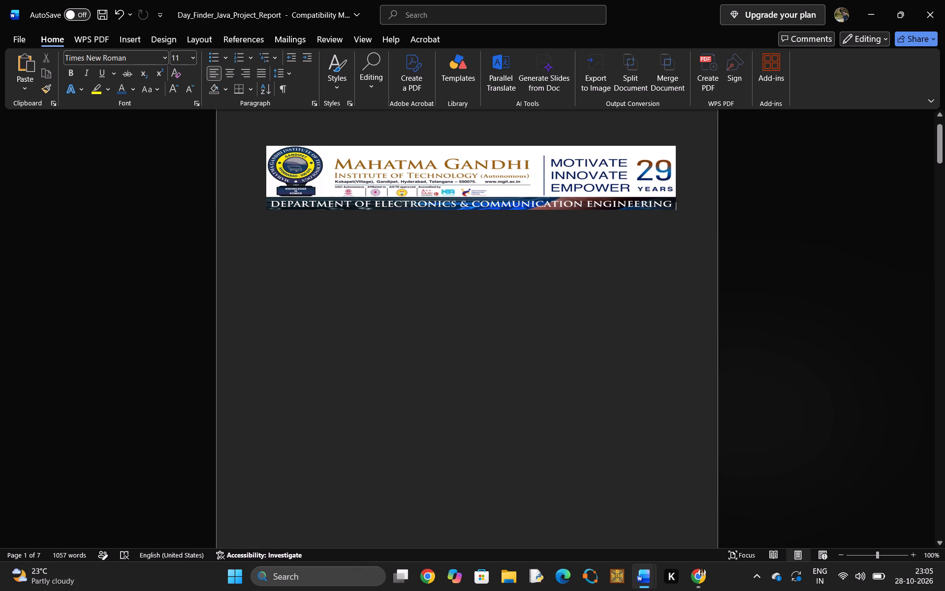
{"action": "key", "text": "Return"}
{"action": "key", "text": "Return"}
{"action": "key", "text": "Return"}
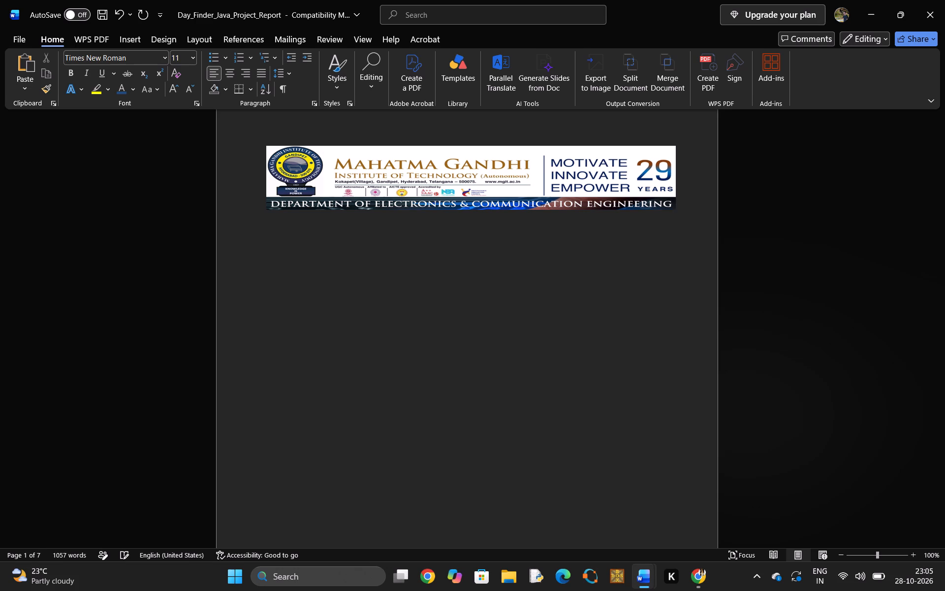
{"action": "key", "text": "ctrl+v"}
Centre the "A PROJECT REPORT ON" line and add one more blank line between it and the banner.
{"action": "left_click_drag", "start_coordinate": [375, 254], "coordinate": [359, 254]}
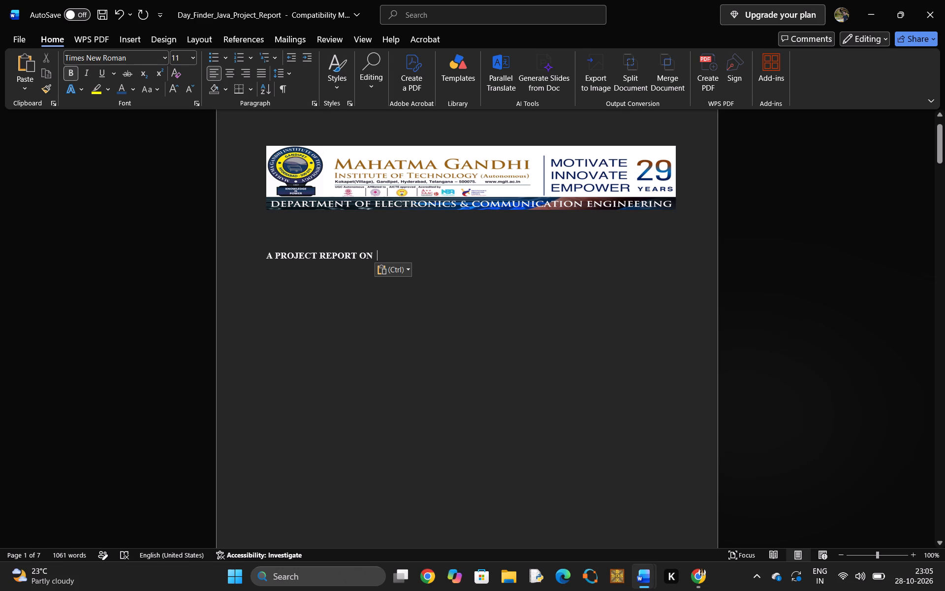
{"action": "left_click_drag", "start_coordinate": [359, 254], "coordinate": [240, 254]}
{"action": "left_click", "coordinate": [229, 73]}
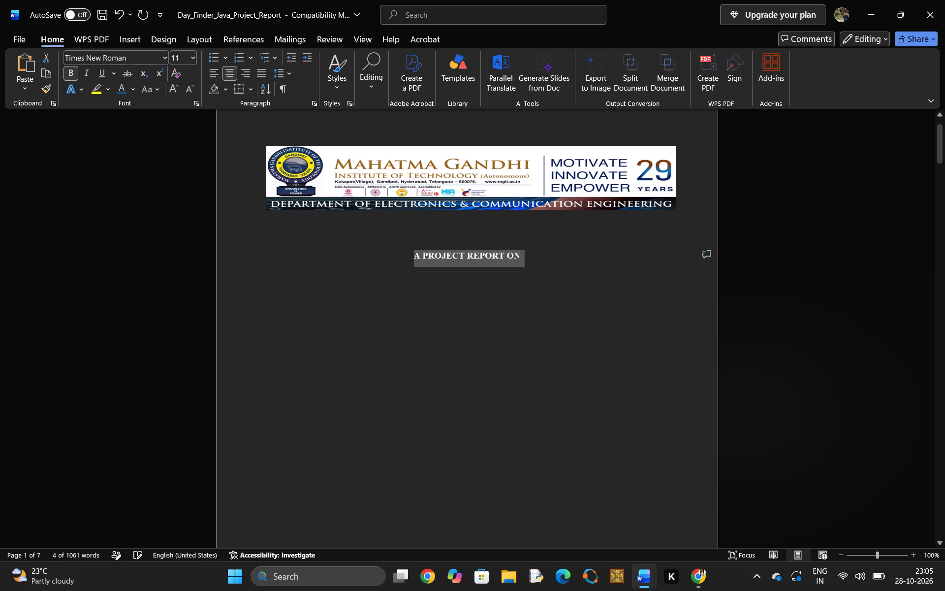
{"action": "left_click", "coordinate": [378, 228]}
{"action": "key", "text": "Return"}
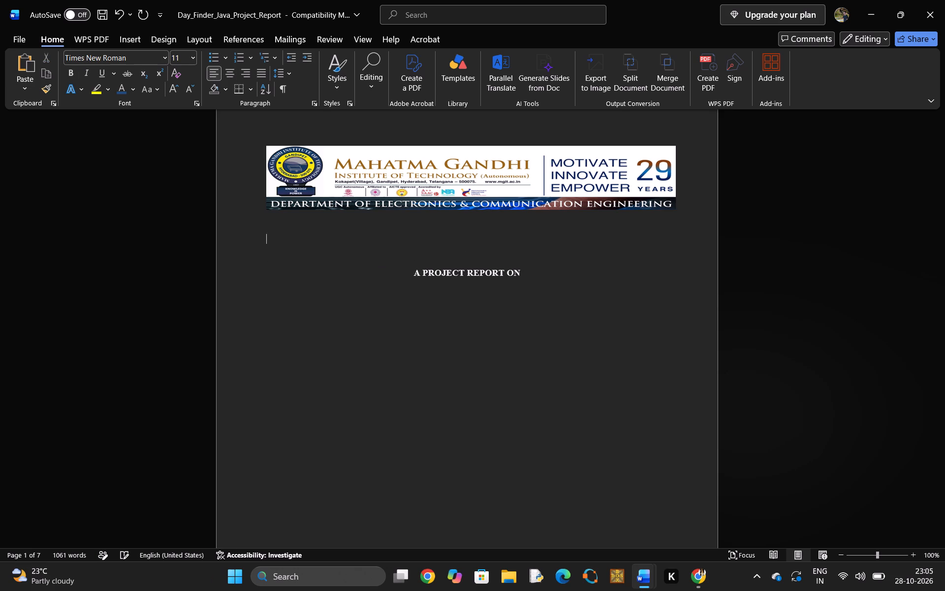
Switch to the Java_File_Encryption_Decryption_Project_Report document and copy the "FILE ENCRYPTION AND DECRYPTION SYSTEM" title line from its cover.
{"action": "scroll", "coordinate": [437, 314], "scroll_direction": "up", "scroll_amount": 1}
{"action": "scroll", "coordinate": [437, 314], "scroll_direction": "down", "scroll_amount": 2, "text": "ctrl"}
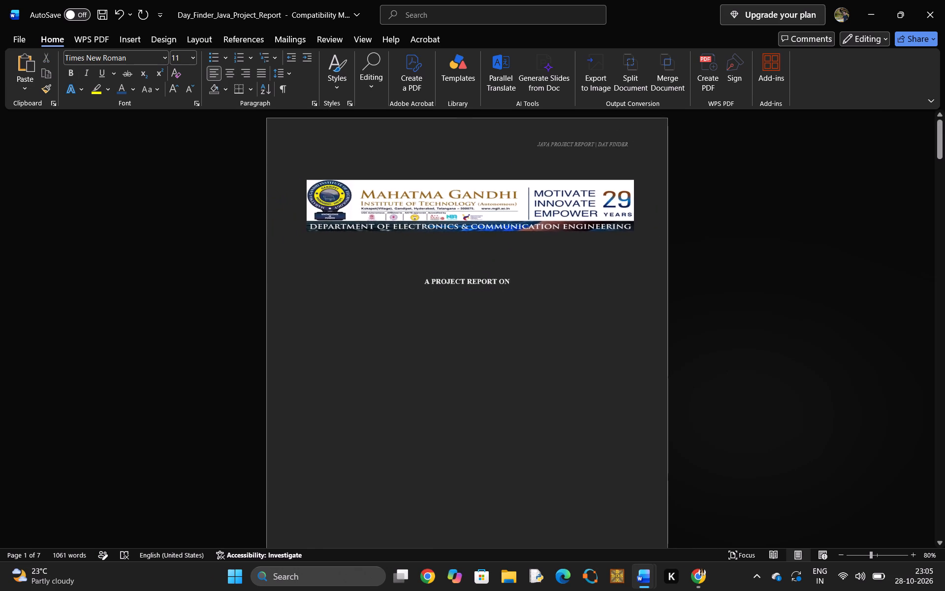
{"action": "scroll", "coordinate": [437, 314], "scroll_direction": "down", "scroll_amount": 2, "text": "ctrl"}
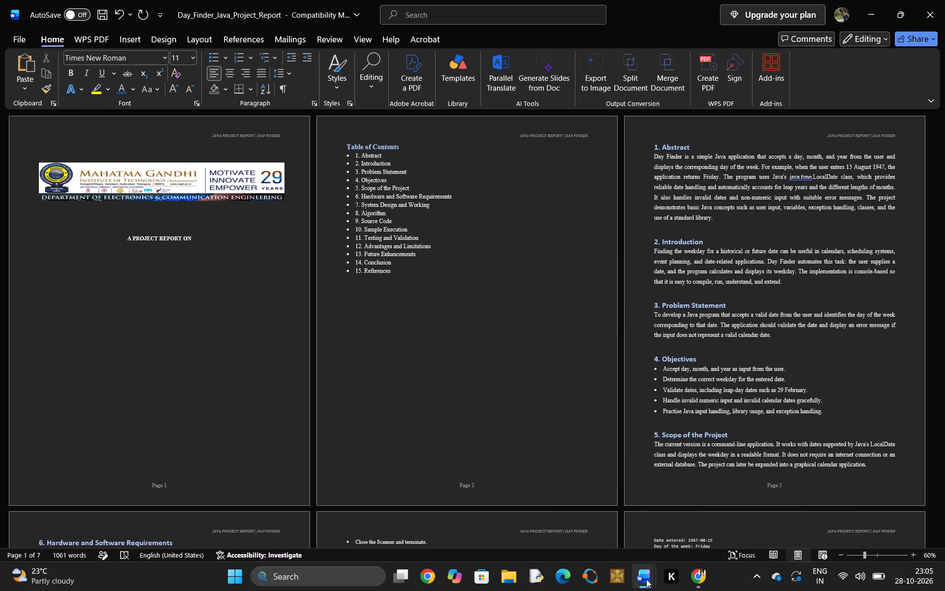
{"action": "left_click", "coordinate": [680, 528]}
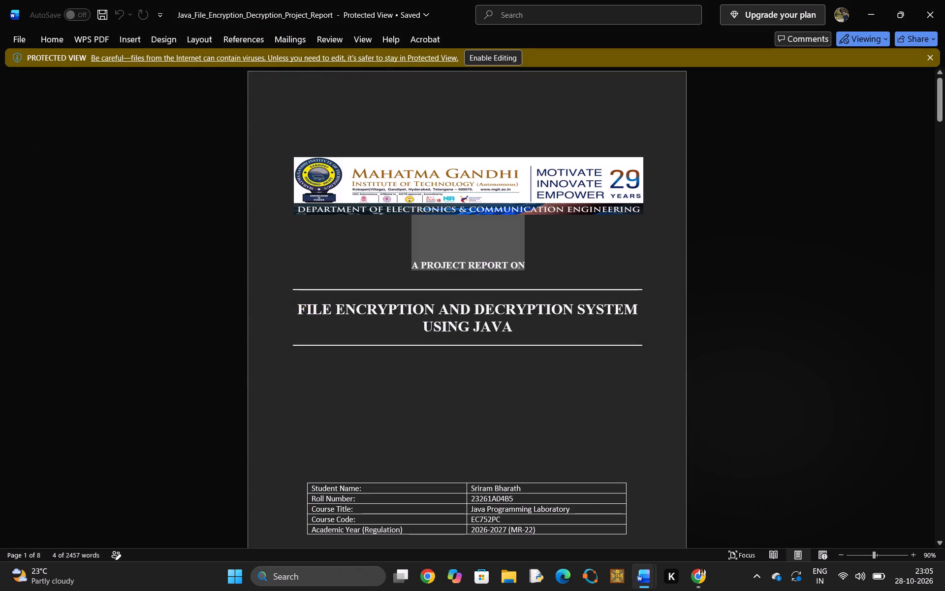
{"action": "left_click", "coordinate": [516, 325]}
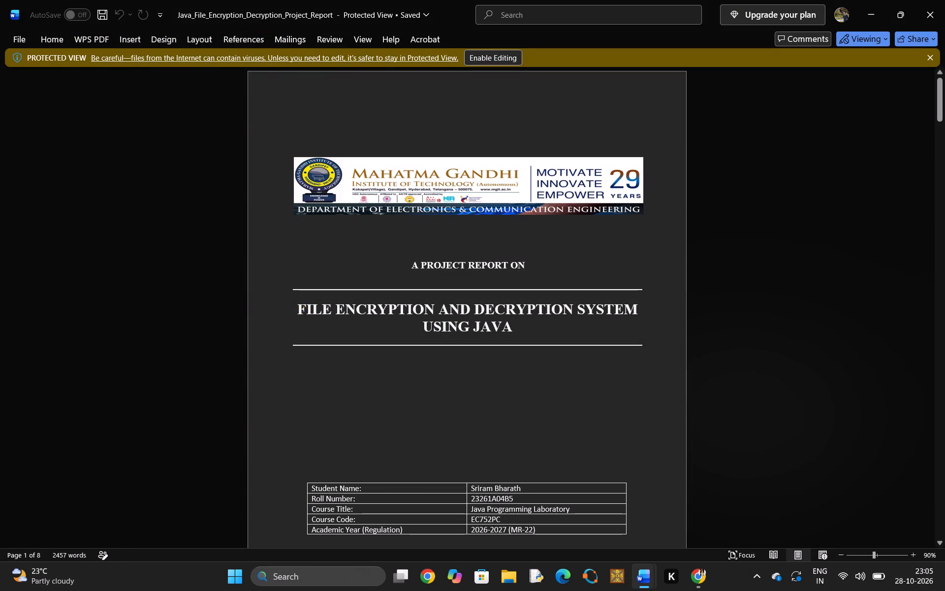
{"action": "left_click_drag", "start_coordinate": [642, 292], "coordinate": [342, 313]}
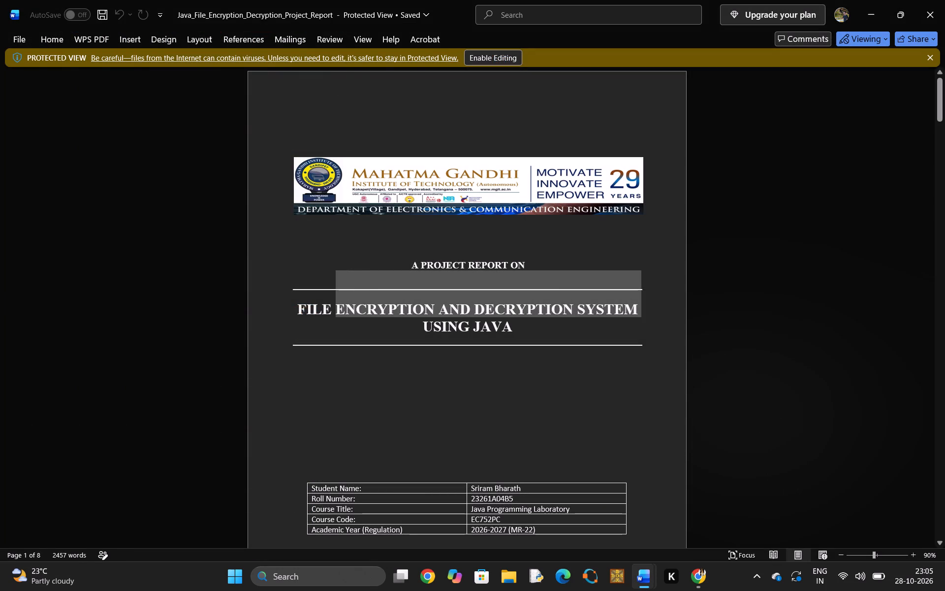
{"action": "left_click_drag", "start_coordinate": [342, 313], "coordinate": [311, 315]}
{"action": "key", "text": "ctrl+c"}
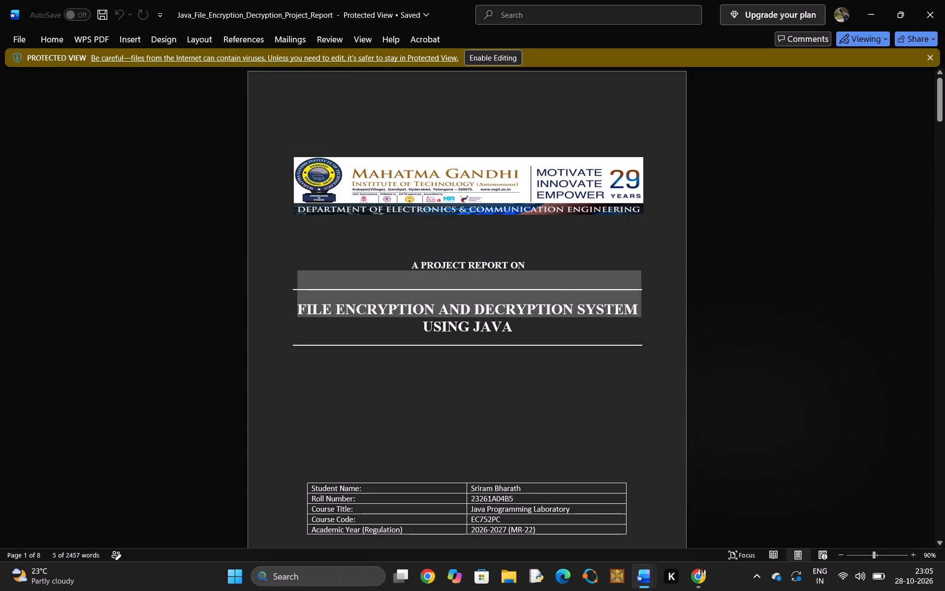
{"action": "left_click", "coordinate": [535, 455]}
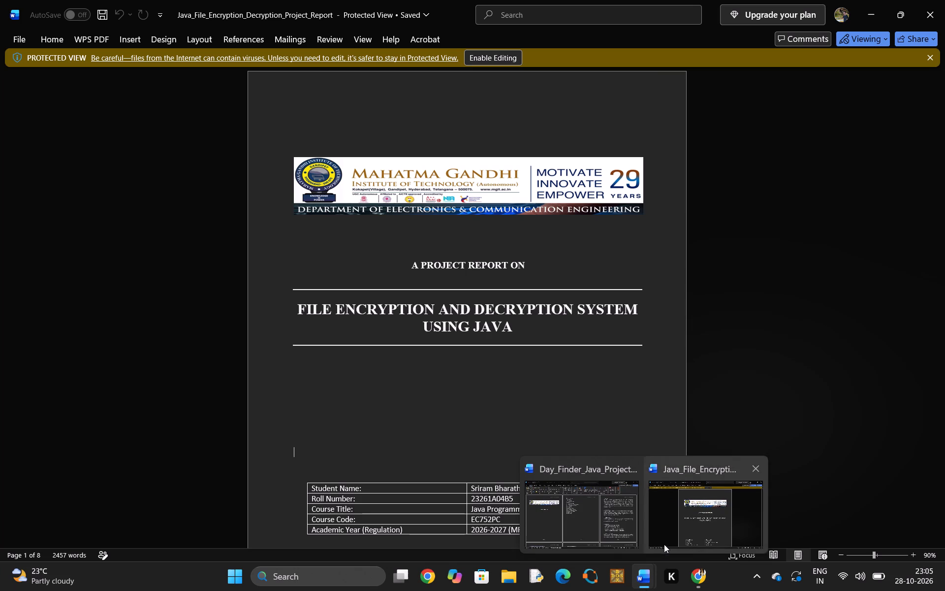
Return to the cover page of the Day_Finder_Java_Project_Report document.
{"action": "left_click", "coordinate": [574, 506]}
{"action": "scroll", "coordinate": [189, 347], "scroll_direction": "up", "scroll_amount": 11, "text": "ctrl"}
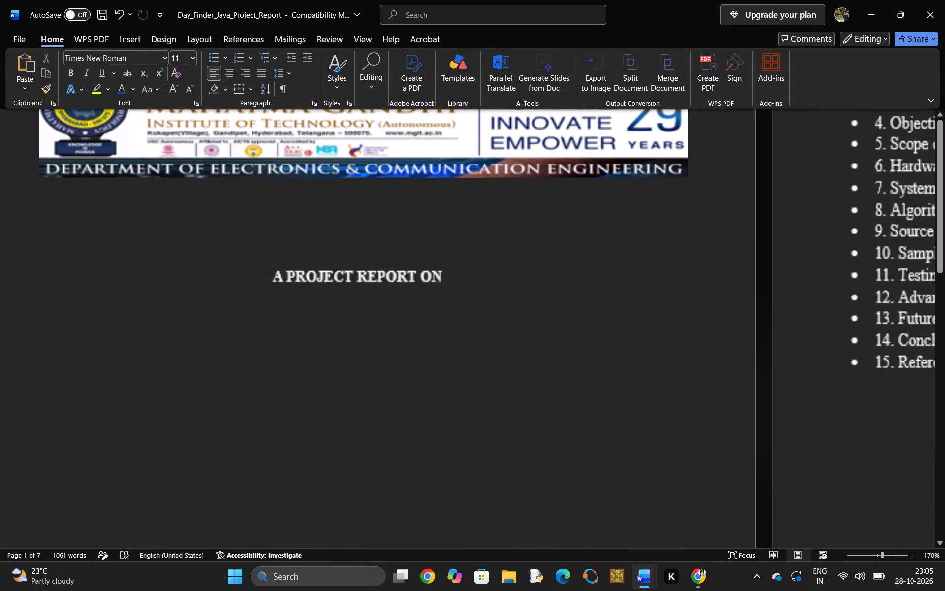
{"action": "scroll", "coordinate": [189, 347], "scroll_direction": "down", "scroll_amount": 2, "text": "ctrl"}
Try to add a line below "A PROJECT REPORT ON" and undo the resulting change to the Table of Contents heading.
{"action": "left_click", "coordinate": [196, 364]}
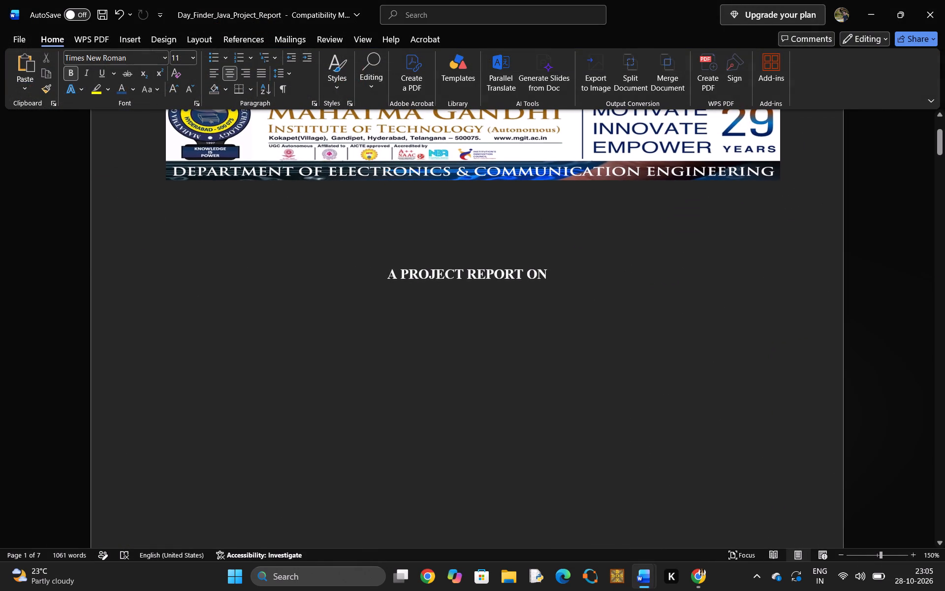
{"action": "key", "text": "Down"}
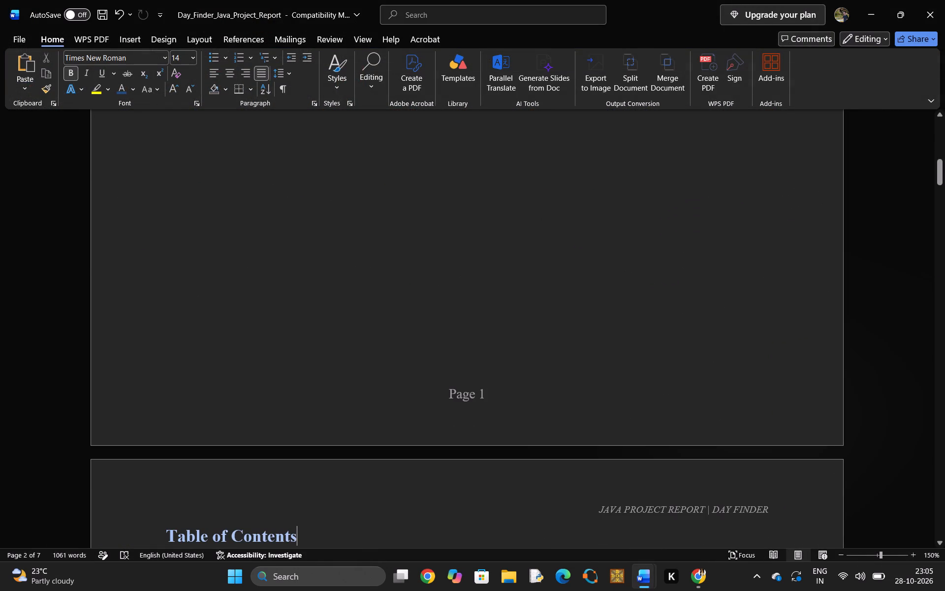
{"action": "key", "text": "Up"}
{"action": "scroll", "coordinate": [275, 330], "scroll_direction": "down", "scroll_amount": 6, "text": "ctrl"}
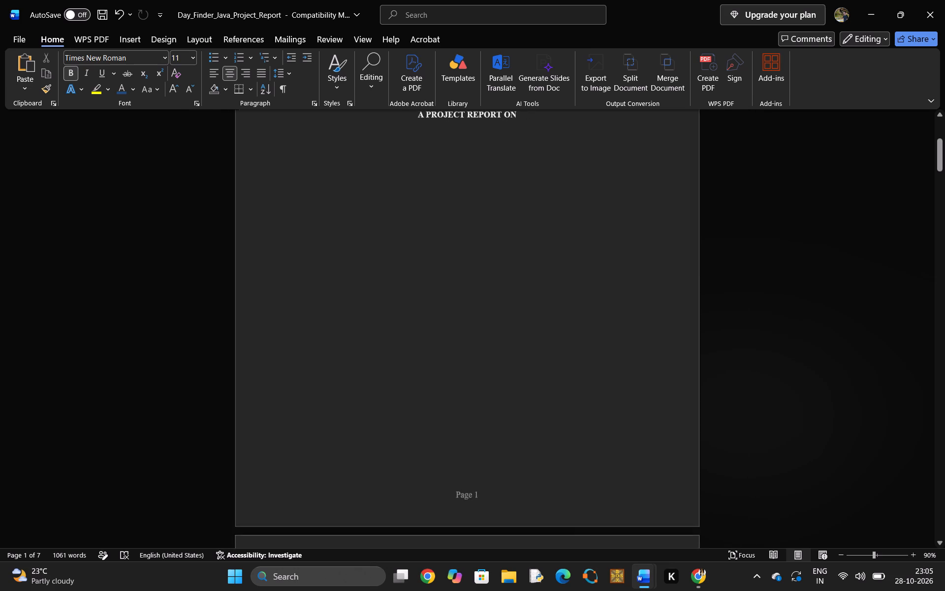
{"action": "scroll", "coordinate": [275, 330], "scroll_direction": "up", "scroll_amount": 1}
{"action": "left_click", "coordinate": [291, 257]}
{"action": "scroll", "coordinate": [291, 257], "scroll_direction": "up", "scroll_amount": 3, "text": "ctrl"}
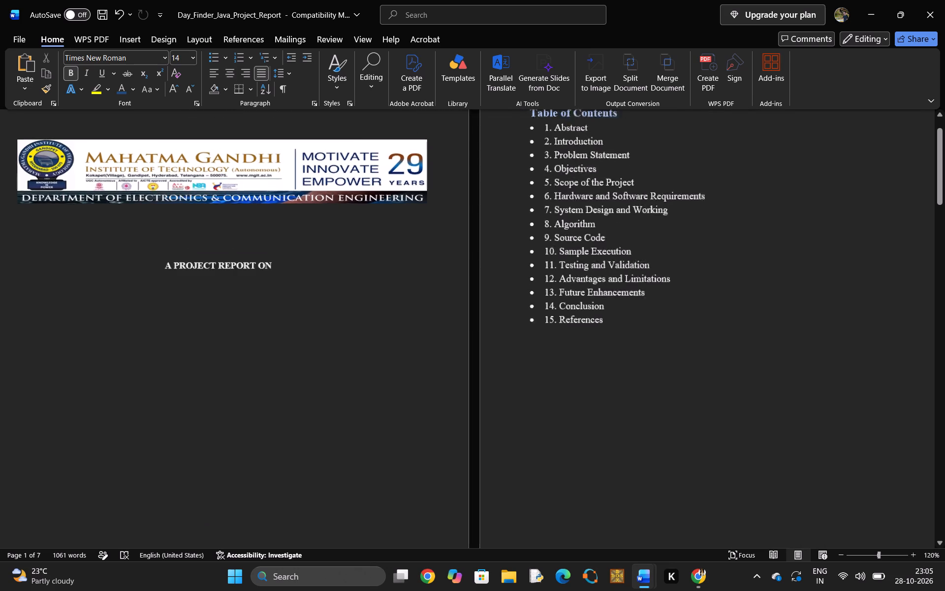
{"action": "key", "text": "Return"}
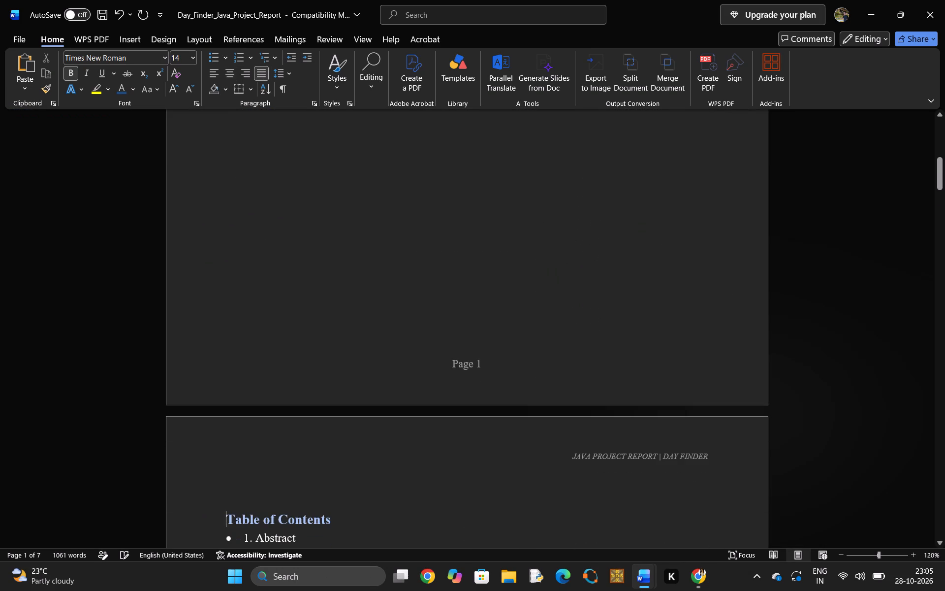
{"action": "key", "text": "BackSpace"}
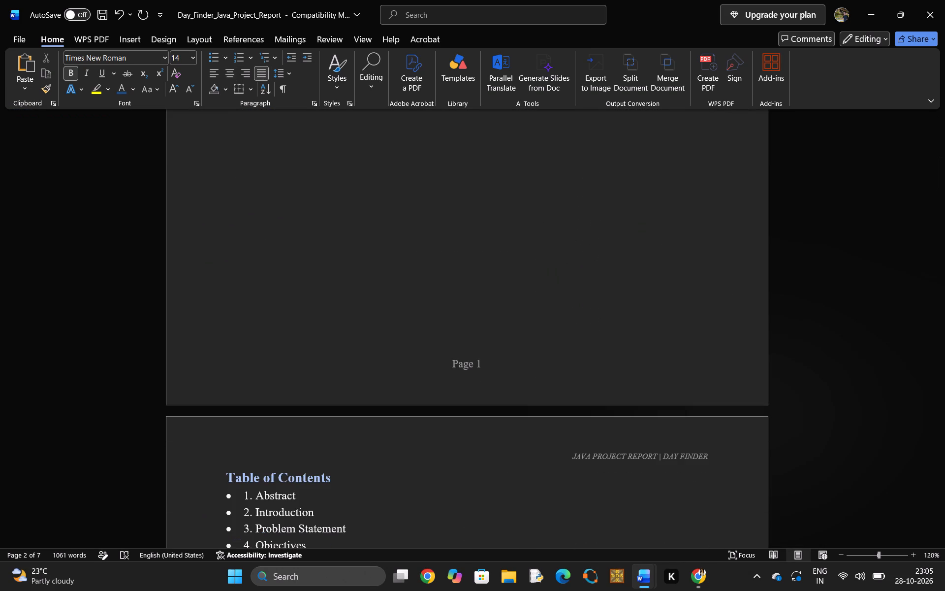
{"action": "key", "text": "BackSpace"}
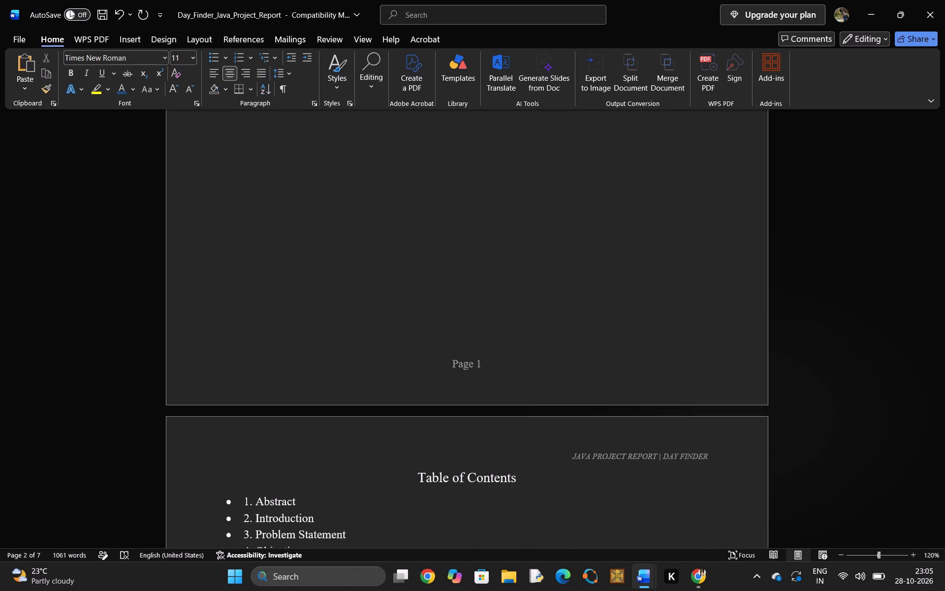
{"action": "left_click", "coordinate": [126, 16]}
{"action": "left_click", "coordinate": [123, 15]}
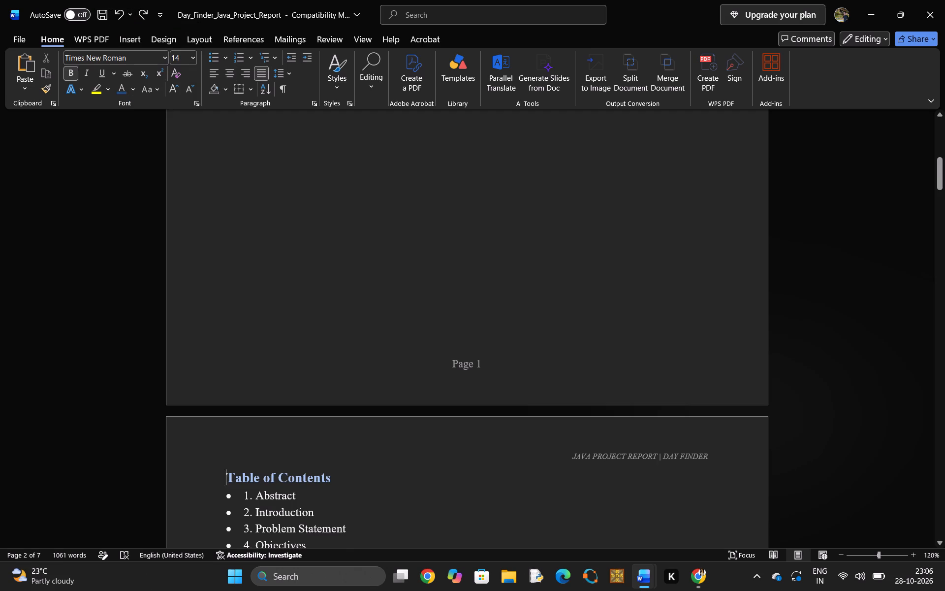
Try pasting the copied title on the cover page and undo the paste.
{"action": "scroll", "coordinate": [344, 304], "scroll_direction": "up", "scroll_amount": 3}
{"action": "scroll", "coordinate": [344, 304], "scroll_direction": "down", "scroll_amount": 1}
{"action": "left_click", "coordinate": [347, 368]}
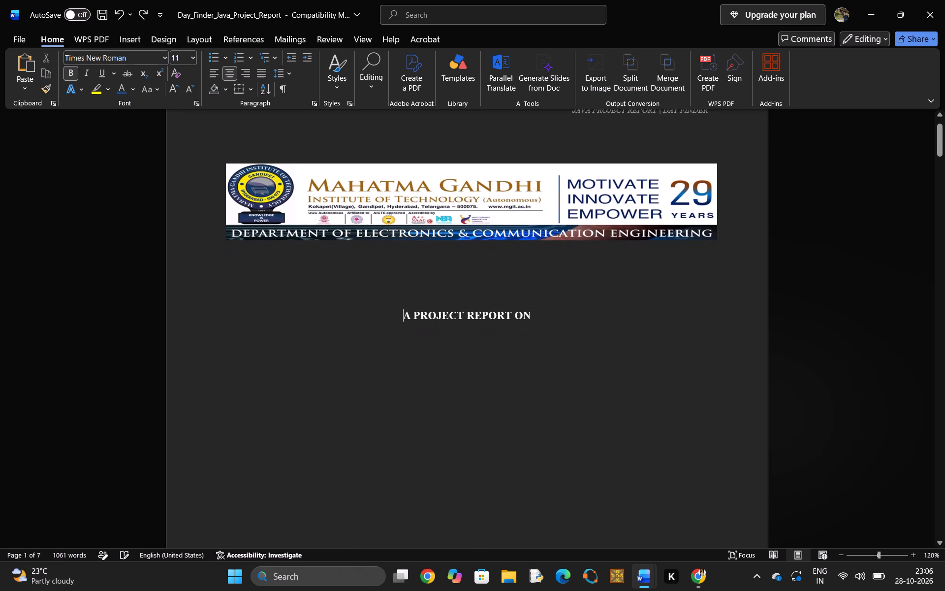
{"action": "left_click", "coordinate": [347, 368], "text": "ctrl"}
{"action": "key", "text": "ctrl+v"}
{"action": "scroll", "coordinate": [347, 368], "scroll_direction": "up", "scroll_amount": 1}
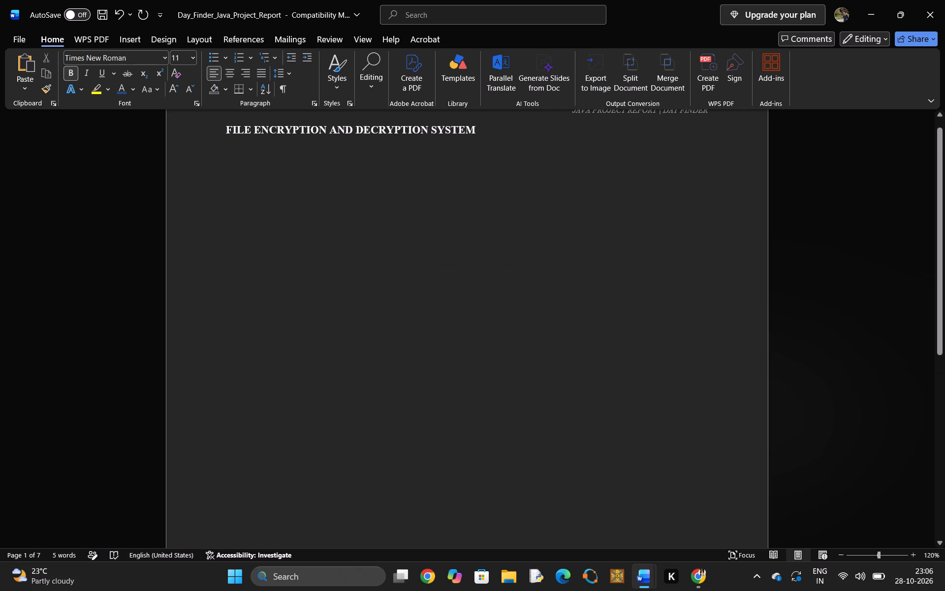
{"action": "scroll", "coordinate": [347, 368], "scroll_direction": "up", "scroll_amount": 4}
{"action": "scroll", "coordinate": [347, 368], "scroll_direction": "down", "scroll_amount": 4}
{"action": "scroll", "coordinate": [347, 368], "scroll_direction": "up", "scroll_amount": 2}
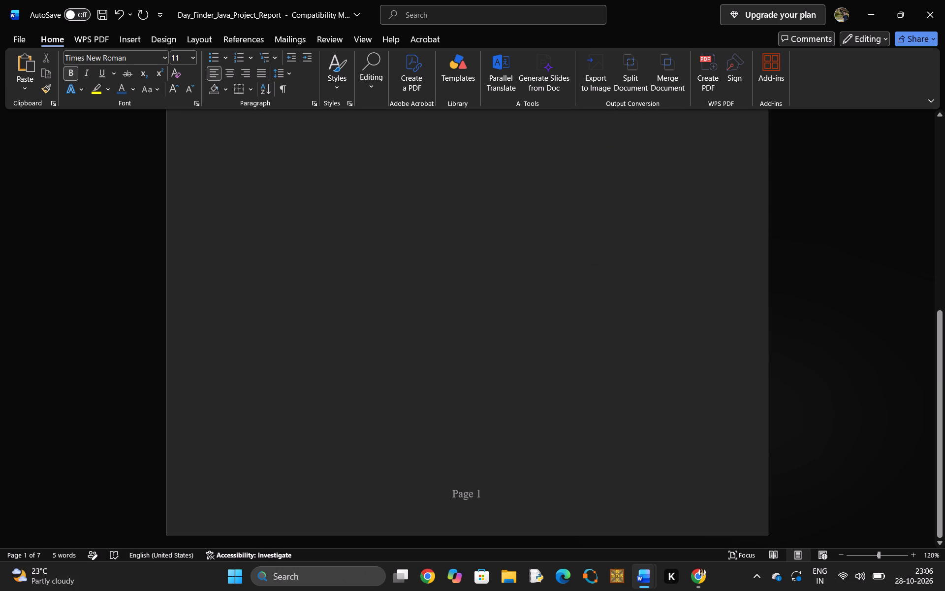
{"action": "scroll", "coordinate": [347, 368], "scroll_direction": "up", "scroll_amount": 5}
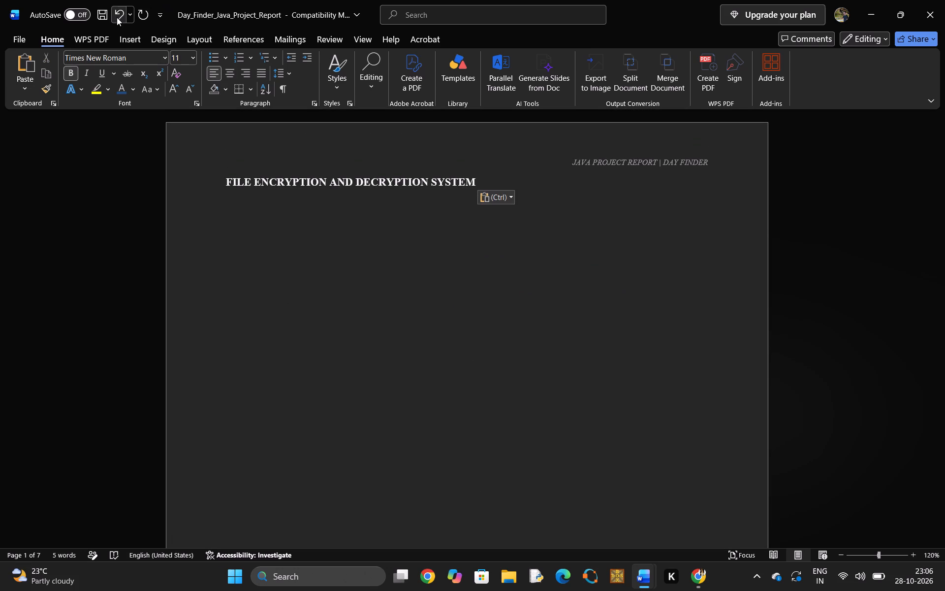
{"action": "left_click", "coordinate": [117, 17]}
Paste the copied title on the blank line between the banner and "A PROJECT REPORT ON".
{"action": "left_click", "coordinate": [337, 338]}
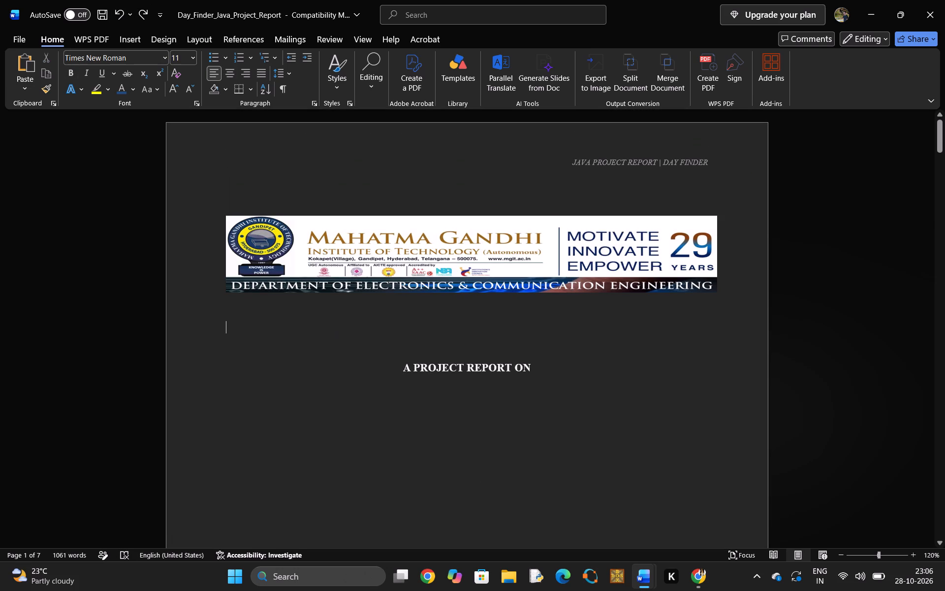
{"action": "key", "text": "ctrl+v"}
{"action": "left_click", "coordinate": [337, 338], "text": "ctrl"}
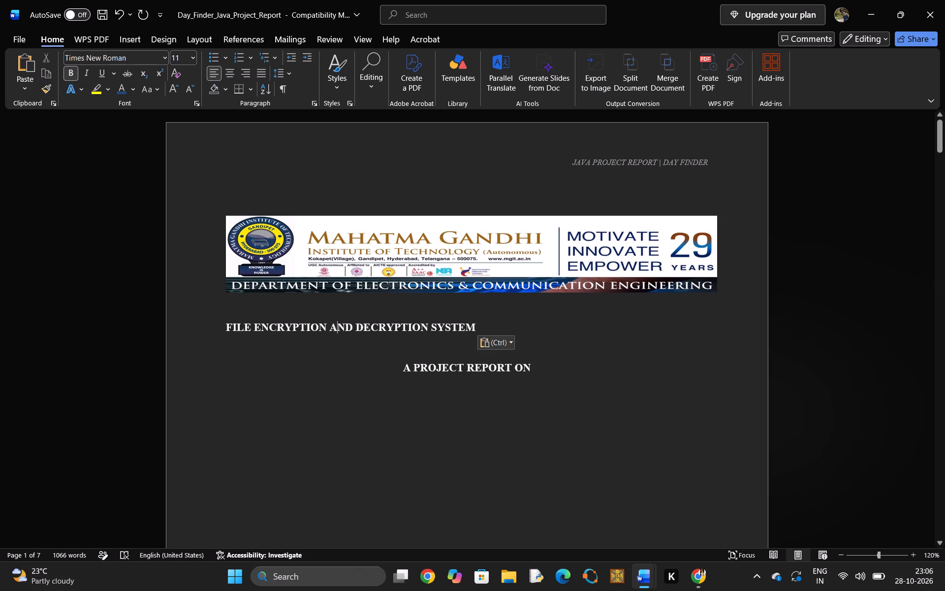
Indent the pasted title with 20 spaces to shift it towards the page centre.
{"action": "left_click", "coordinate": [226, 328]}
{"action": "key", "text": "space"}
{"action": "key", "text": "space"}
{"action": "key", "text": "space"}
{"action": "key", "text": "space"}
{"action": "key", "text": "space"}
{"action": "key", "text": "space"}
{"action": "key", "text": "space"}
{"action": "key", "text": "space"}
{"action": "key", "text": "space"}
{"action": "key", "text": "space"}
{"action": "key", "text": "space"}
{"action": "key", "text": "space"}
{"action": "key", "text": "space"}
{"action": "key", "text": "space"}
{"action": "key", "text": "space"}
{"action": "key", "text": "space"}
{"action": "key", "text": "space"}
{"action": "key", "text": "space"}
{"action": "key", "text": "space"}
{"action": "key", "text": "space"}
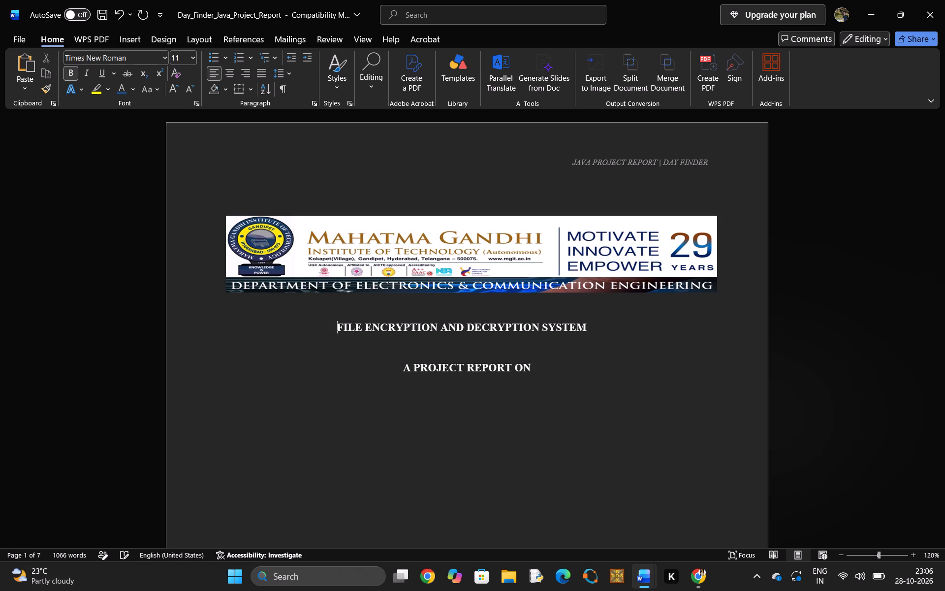
Move the "FILE ENCRYPTION AND DECRYPTION SYSTEM" title down three lines and indent it with 20 spaces towards the centre.
{"action": "key", "text": "Return"}
{"action": "key", "text": "Return"}
{"action": "key", "text": "Return"}
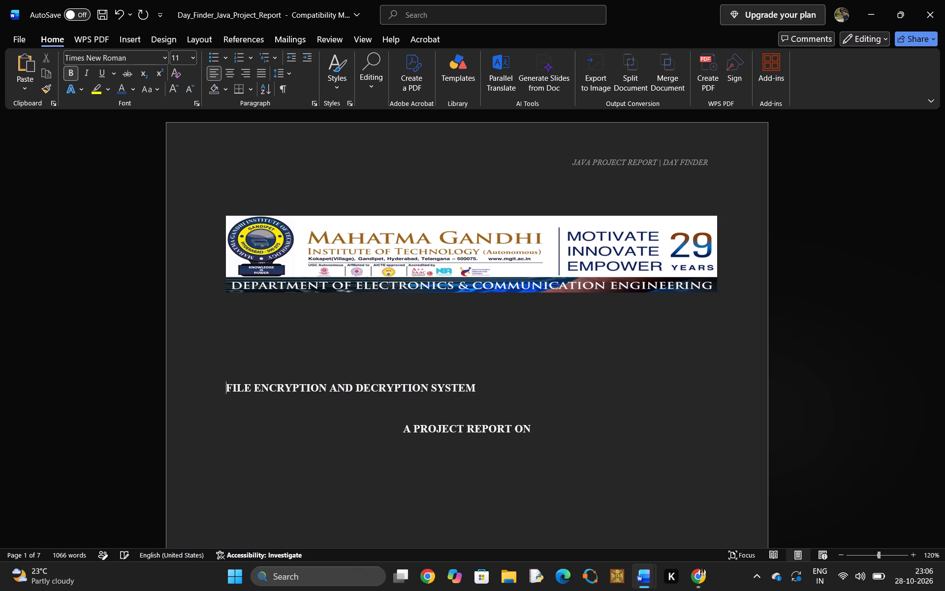
{"action": "key", "text": "space"}
{"action": "key", "text": "space"}
{"action": "key", "text": "space"}
{"action": "key", "text": "space"}
{"action": "key", "text": "space"}
{"action": "key", "text": "space"}
{"action": "key", "text": "space"}
{"action": "key", "text": "space"}
{"action": "key", "text": "space"}
{"action": "key", "text": "space"}
{"action": "key", "text": "space"}
{"action": "key", "text": "space"}
{"action": "key", "text": "space"}
{"action": "key", "text": "space"}
{"action": "key", "text": "space"}
{"action": "key", "text": "space"}
{"action": "key", "text": "space"}
{"action": "key", "text": "space"}
{"action": "key", "text": "space"}
{"action": "key", "text": "space"}
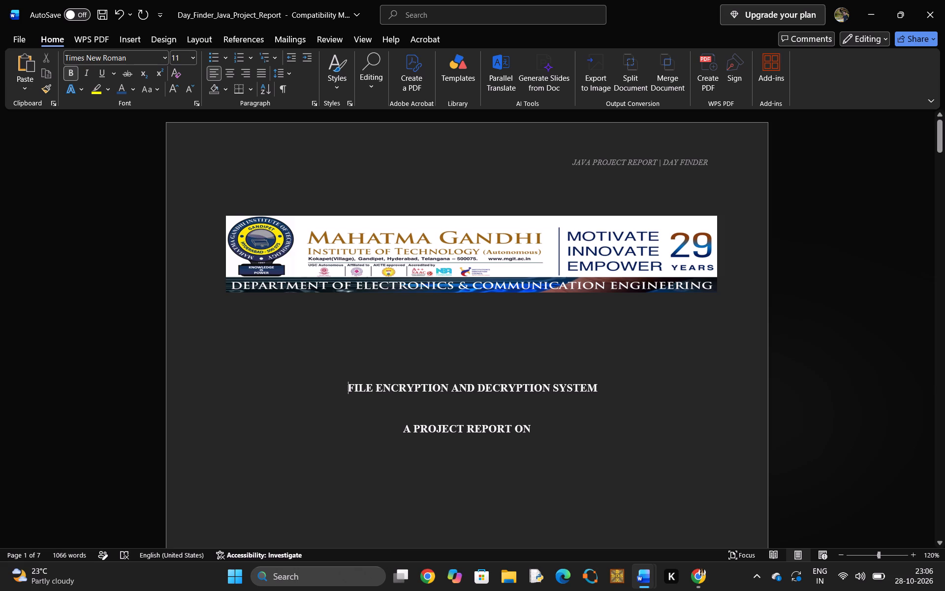
Cut the "A PROJECT REPORT ON" line and paste it between the banner and the title.
{"action": "left_click_drag", "start_coordinate": [532, 426], "coordinate": [365, 444]}
{"action": "key", "text": "ctrl+x"}
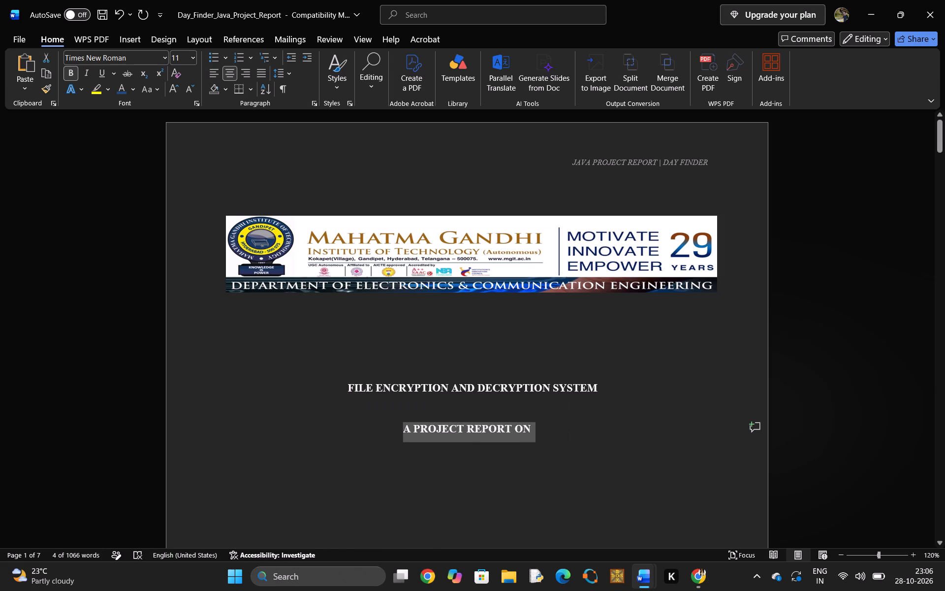
{"action": "left_click", "coordinate": [303, 331]}
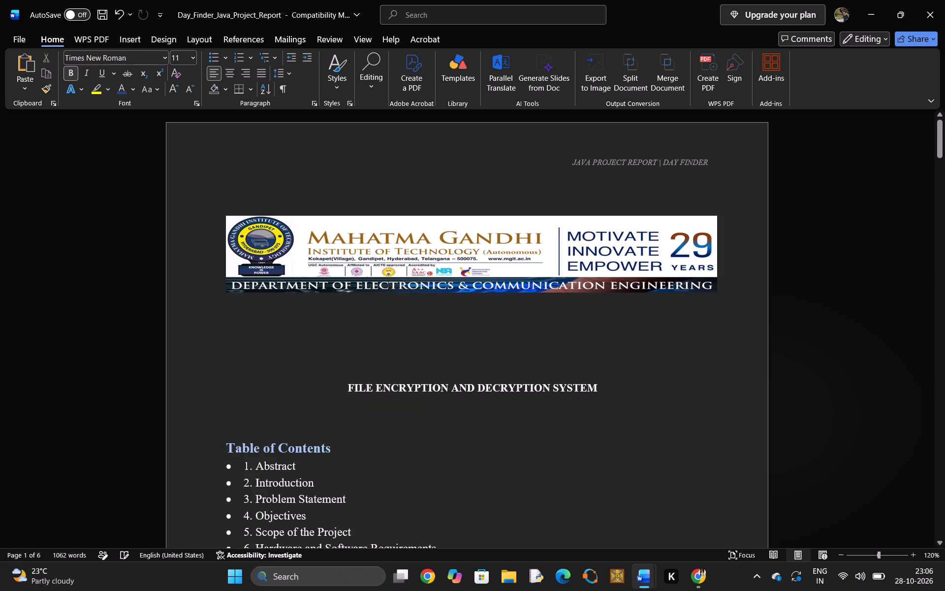
{"action": "key", "text": "ctrl+v"}
Remove the page break between "A PROJECT REPORT ON" and the title so both sit on the cover page.
{"action": "scroll", "coordinate": [284, 328], "scroll_direction": "up", "scroll_amount": 7}
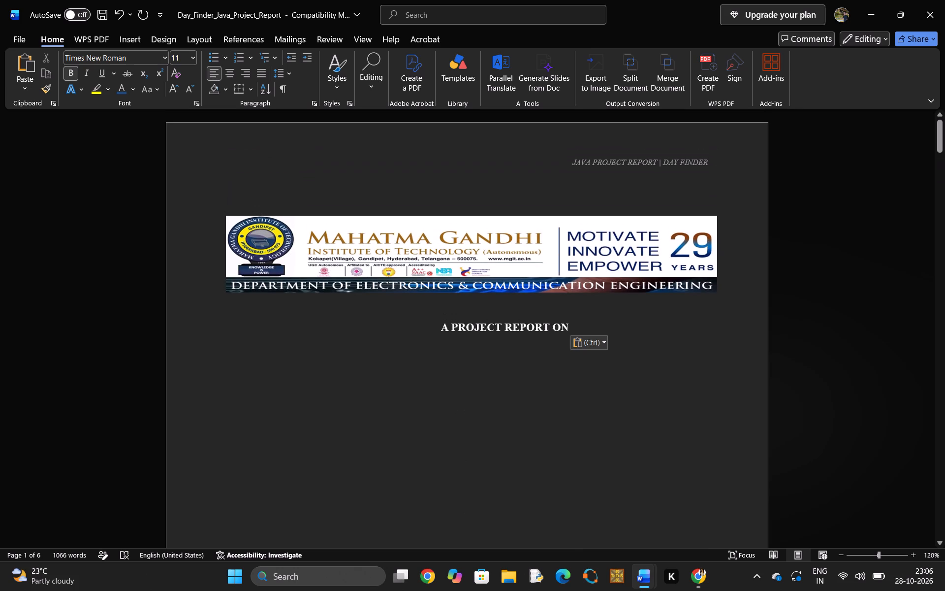
{"action": "scroll", "coordinate": [345, 336], "scroll_direction": "down", "scroll_amount": 3}
{"action": "scroll", "coordinate": [345, 336], "scroll_direction": "up", "scroll_amount": 1}
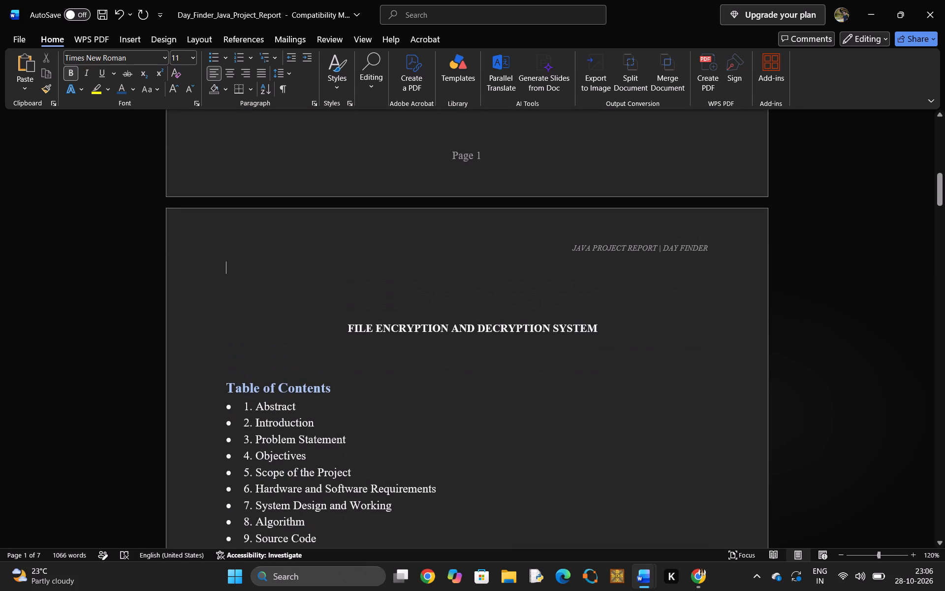
{"action": "key", "text": "BackSpace"}
{"action": "key", "text": "BackSpace"}
{"action": "scroll", "coordinate": [345, 315], "scroll_direction": "up", "scroll_amount": 1}
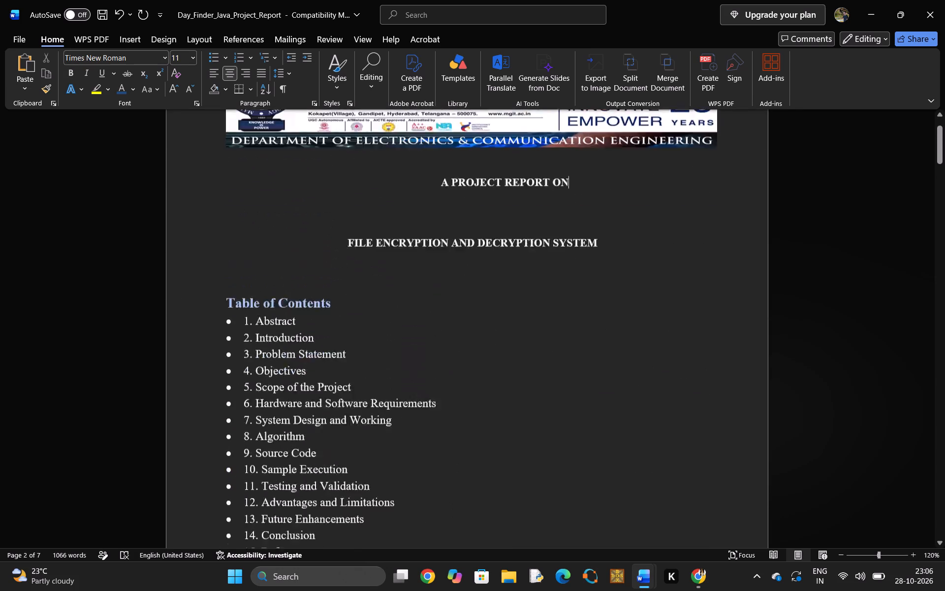
{"action": "scroll", "coordinate": [345, 315], "scroll_direction": "up", "scroll_amount": 1}
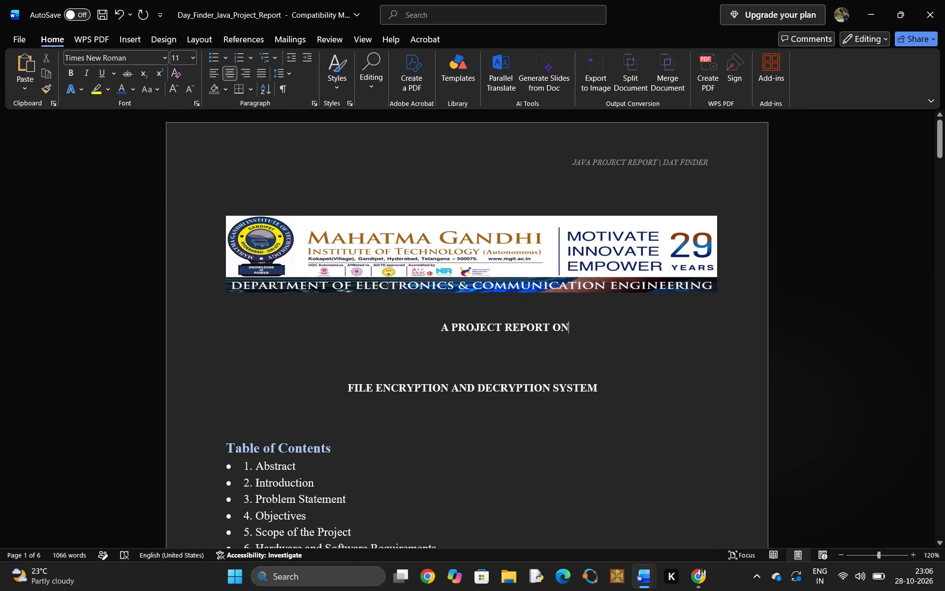
Delete the leading spaces before "A PROJECT REPORT ON" and undo the excess deletions, keeping the line centred below the banner.
{"action": "left_click", "coordinate": [441, 326]}
{"action": "key", "text": "BackSpace"}
{"action": "key", "text": "BackSpace"}
{"action": "key", "text": "BackSpace"}
{"action": "key", "text": "BackSpace"}
{"action": "key", "text": "BackSpace"}
{"action": "key", "text": "BackSpace"}
{"action": "key", "text": "BackSpace"}
{"action": "key", "text": "BackSpace"}
{"action": "key", "text": "BackSpace"}
{"action": "key", "text": "BackSpace"}
{"action": "key", "text": "BackSpace"}
{"action": "key", "text": "BackSpace"}
{"action": "key", "text": "BackSpace"}
{"action": "key", "text": "BackSpace"}
{"action": "key", "text": "BackSpace"}
{"action": "key", "text": "BackSpace"}
{"action": "key", "text": "BackSpace"}
{"action": "key", "text": "BackSpace"}
{"action": "key", "text": "BackSpace"}
{"action": "key", "text": "BackSpace"}
{"action": "key", "text": "BackSpace"}
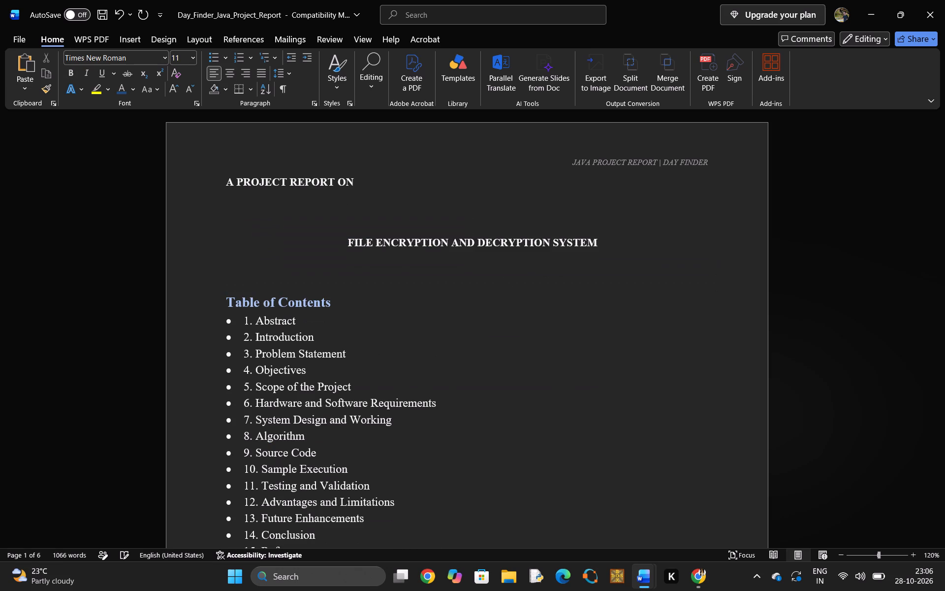
{"action": "left_click", "coordinate": [116, 7]}
{"action": "left_click", "coordinate": [116, 7]}
{"action": "left_click", "coordinate": [116, 7]}
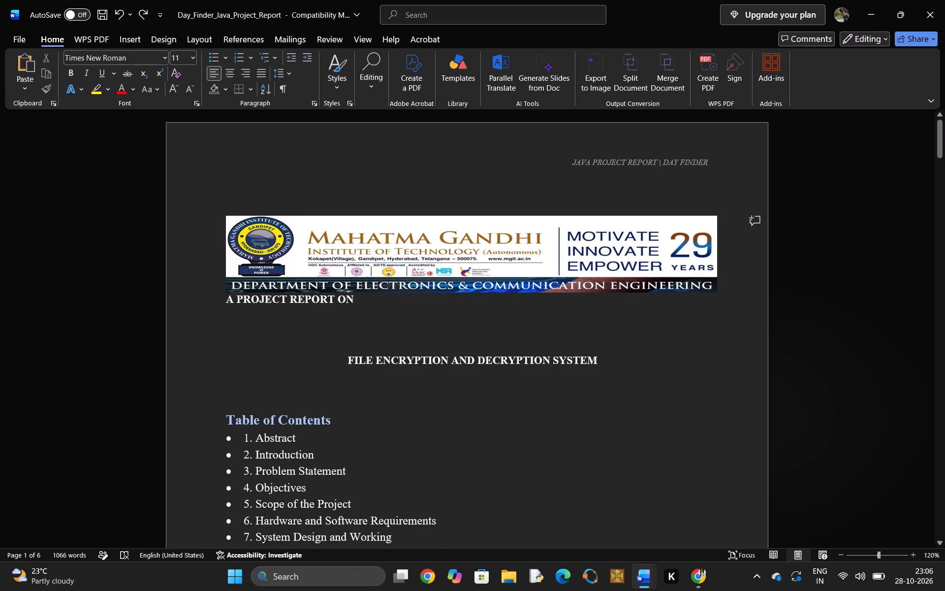
{"action": "left_click", "coordinate": [118, 11]}
{"action": "left_click", "coordinate": [118, 11]}
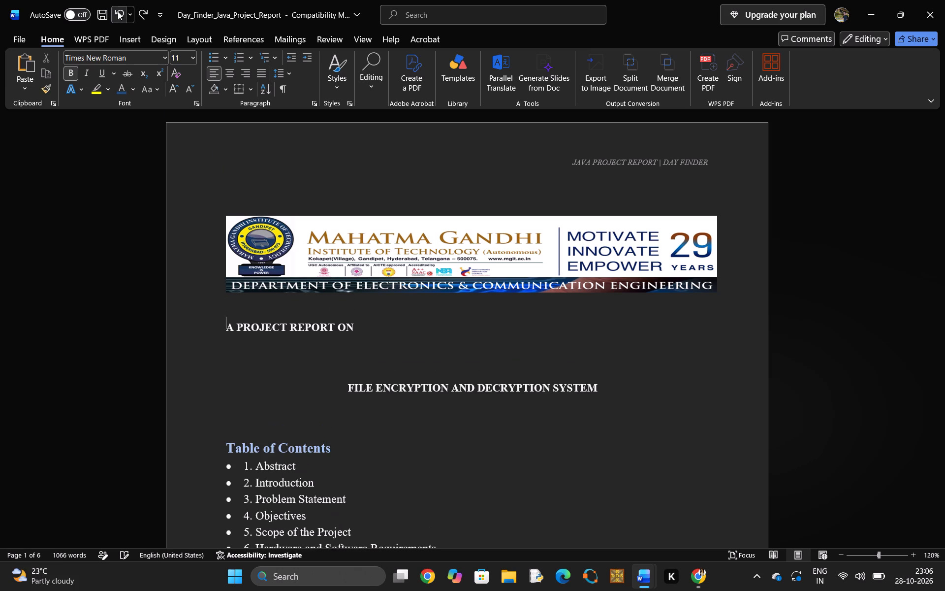
{"action": "left_click", "coordinate": [118, 11]}
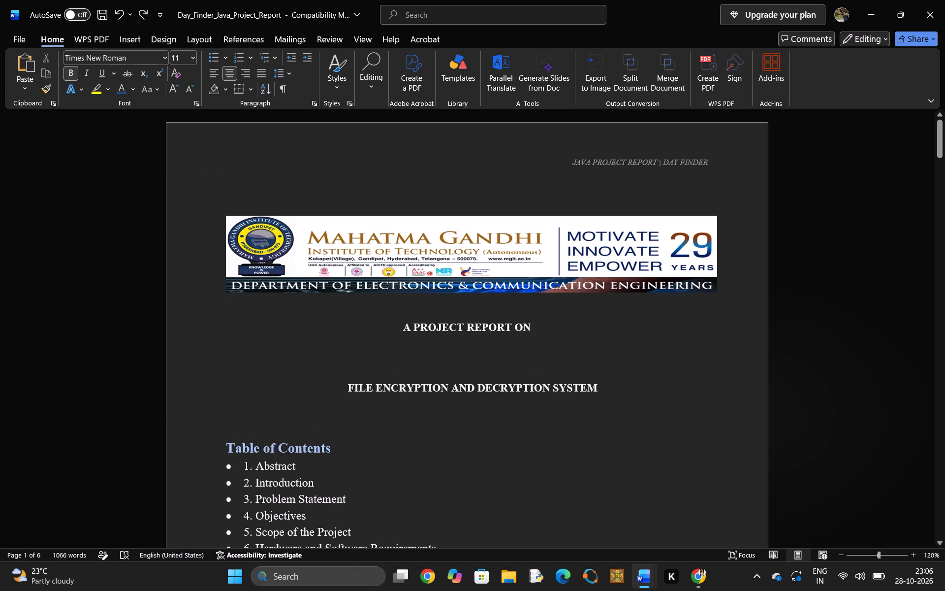
{"action": "key", "text": "Up"}
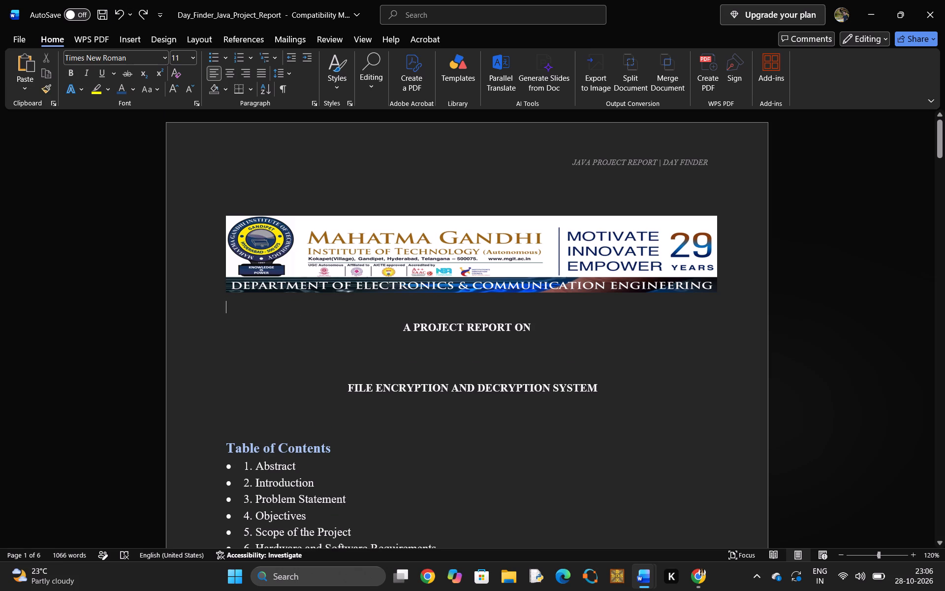
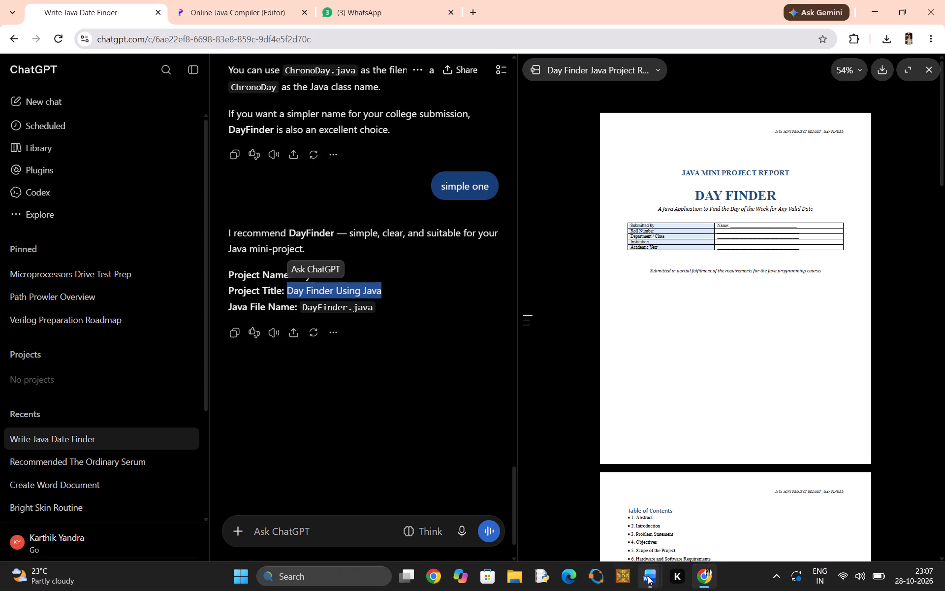
{"action": "left_click", "coordinate": [627, 532]}
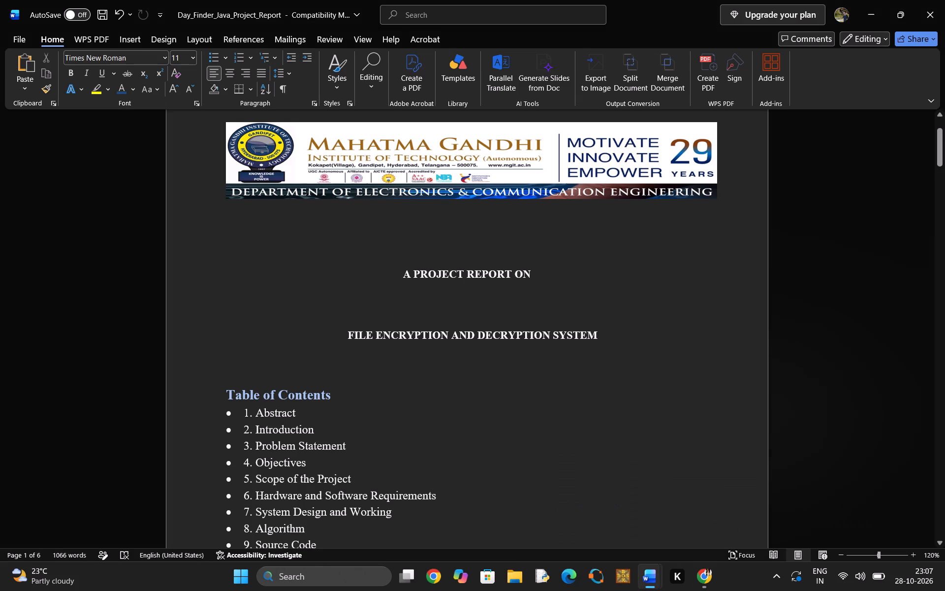
{"action": "left_click_drag", "start_coordinate": [602, 330], "coordinate": [370, 331]}
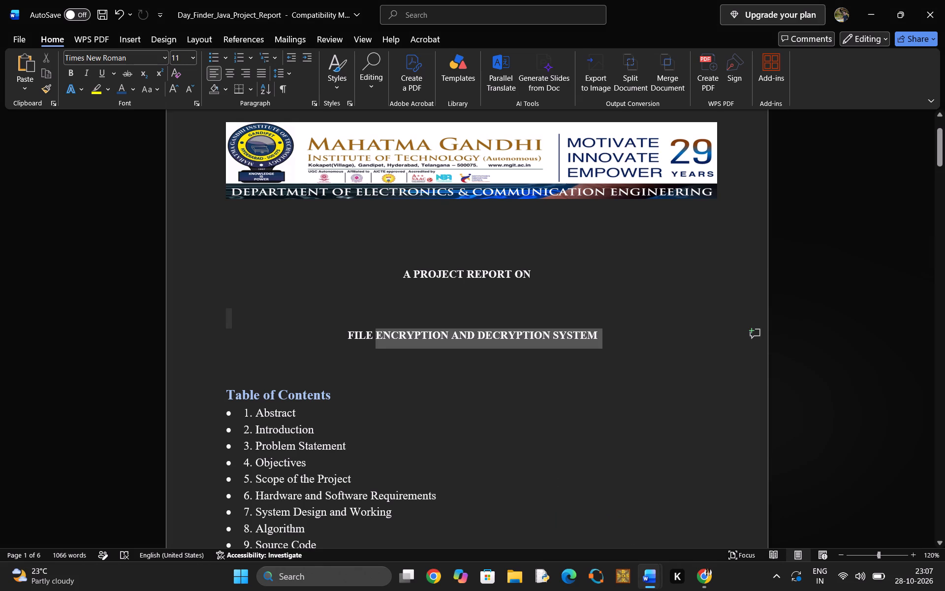
{"action": "left_click_drag", "start_coordinate": [370, 331], "coordinate": [358, 332]}
{"action": "key", "text": "ctrl+v"}
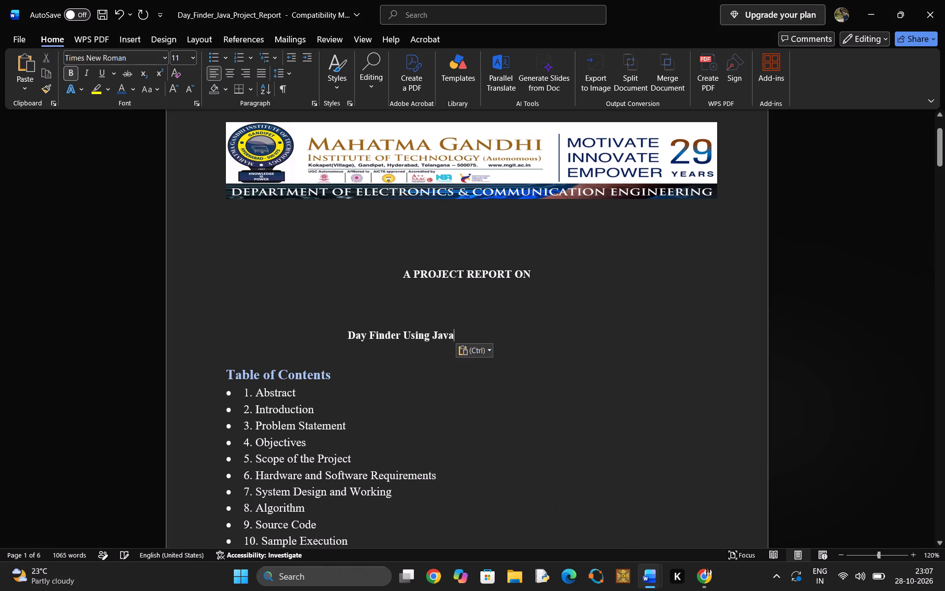
Set the "Day Finder Using Java" title to font size 16 and centre it on the cover page.
{"action": "left_click_drag", "start_coordinate": [458, 334], "coordinate": [343, 339]}
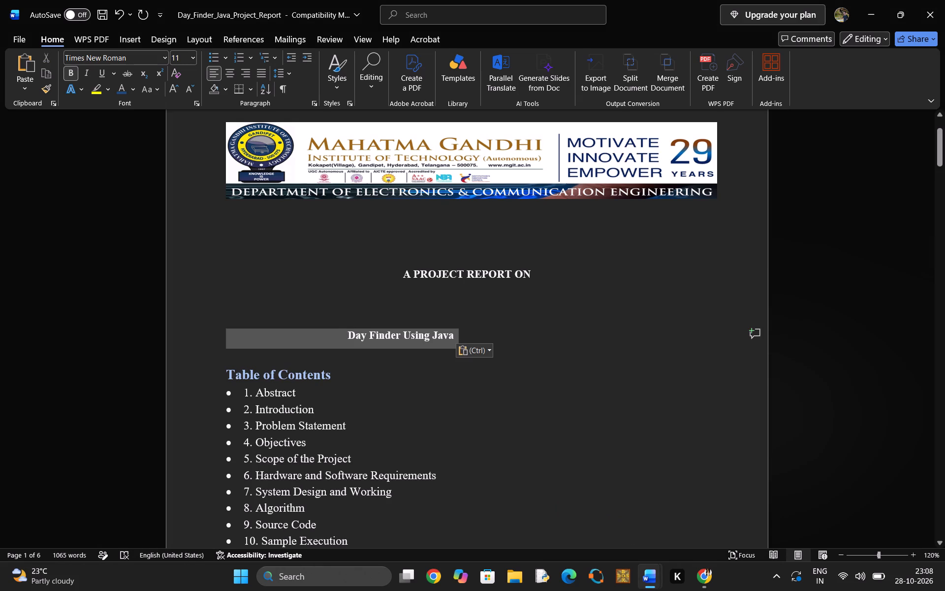
{"action": "left_click_drag", "start_coordinate": [343, 339], "coordinate": [344, 338]}
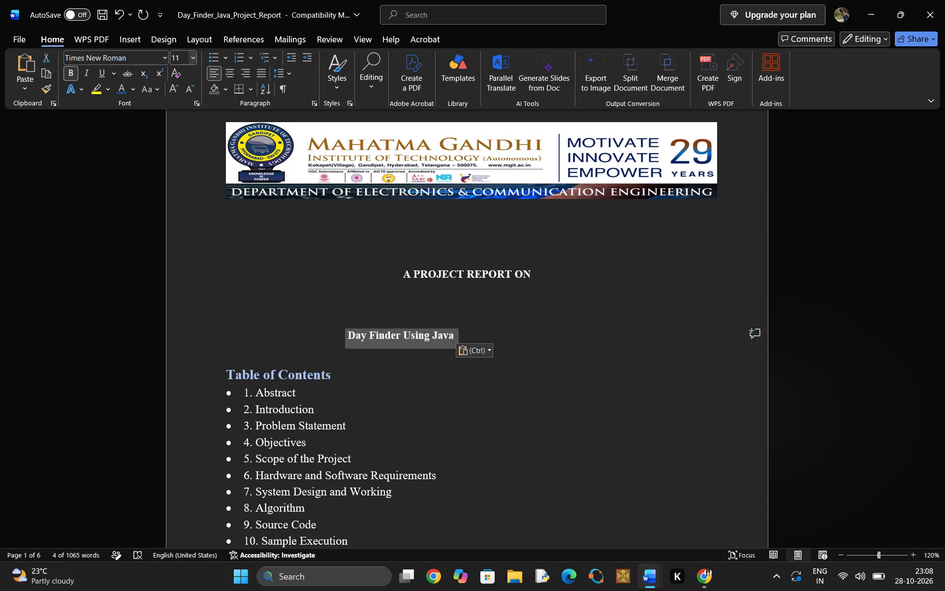
{"action": "left_click", "coordinate": [183, 54]}
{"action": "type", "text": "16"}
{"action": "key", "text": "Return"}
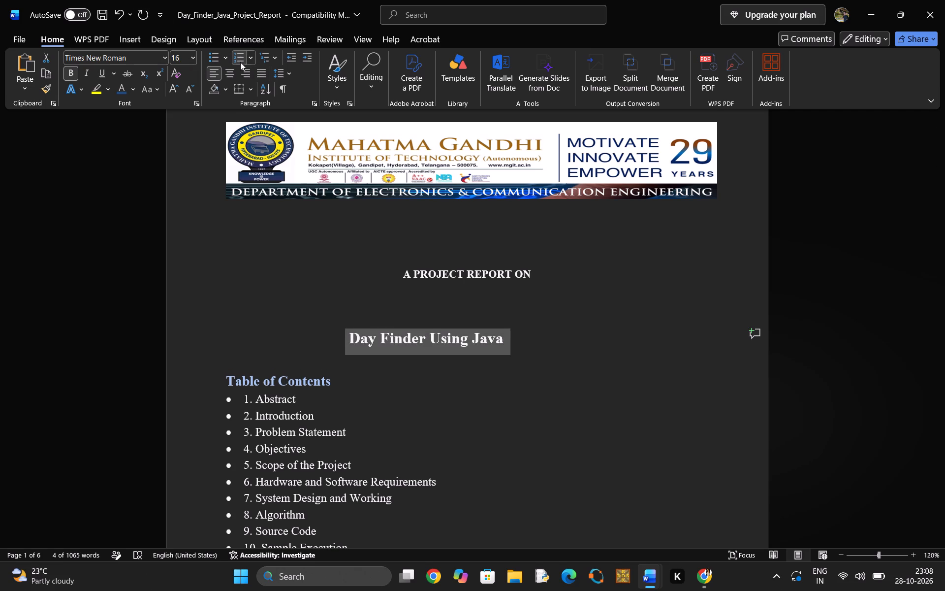
{"action": "left_click", "coordinate": [260, 71]}
{"action": "left_click", "coordinate": [228, 76]}
{"action": "left_click", "coordinate": [452, 308]}
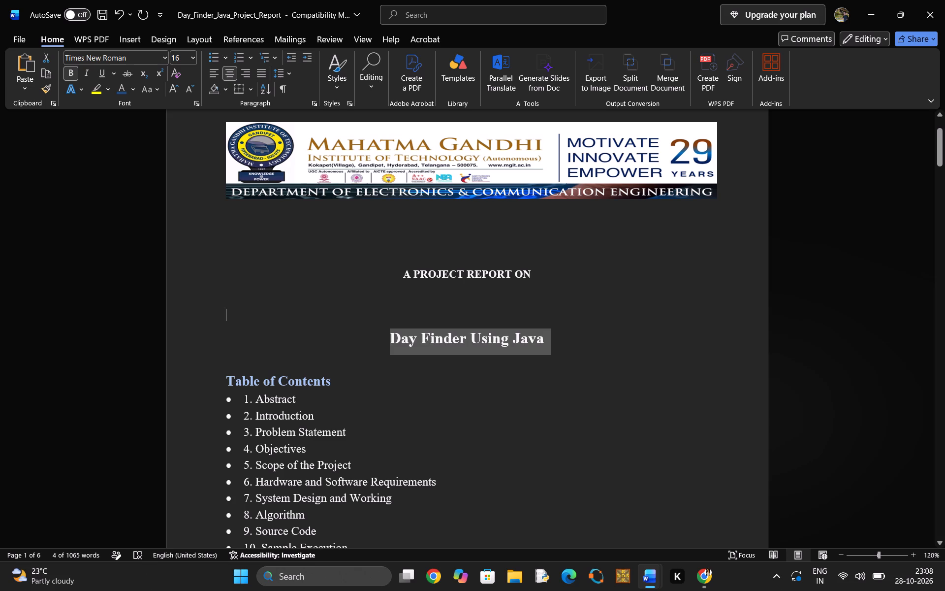
Set the "A PROJECT REPORT ON" line to font size 16.
{"action": "left_click_drag", "start_coordinate": [535, 273], "coordinate": [421, 276]}
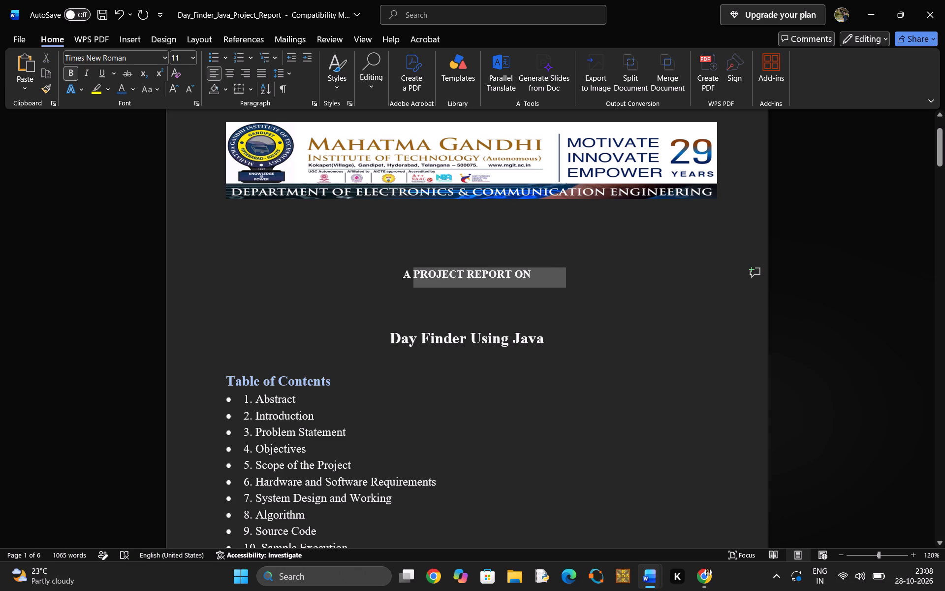
{"action": "left_click_drag", "start_coordinate": [421, 276], "coordinate": [411, 276]}
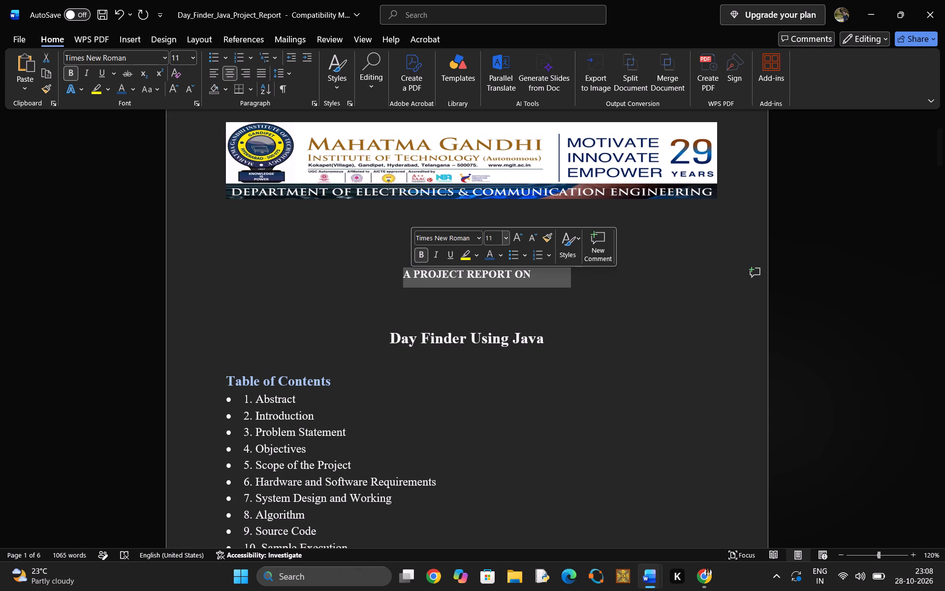
{"action": "left_click", "coordinate": [493, 239]}
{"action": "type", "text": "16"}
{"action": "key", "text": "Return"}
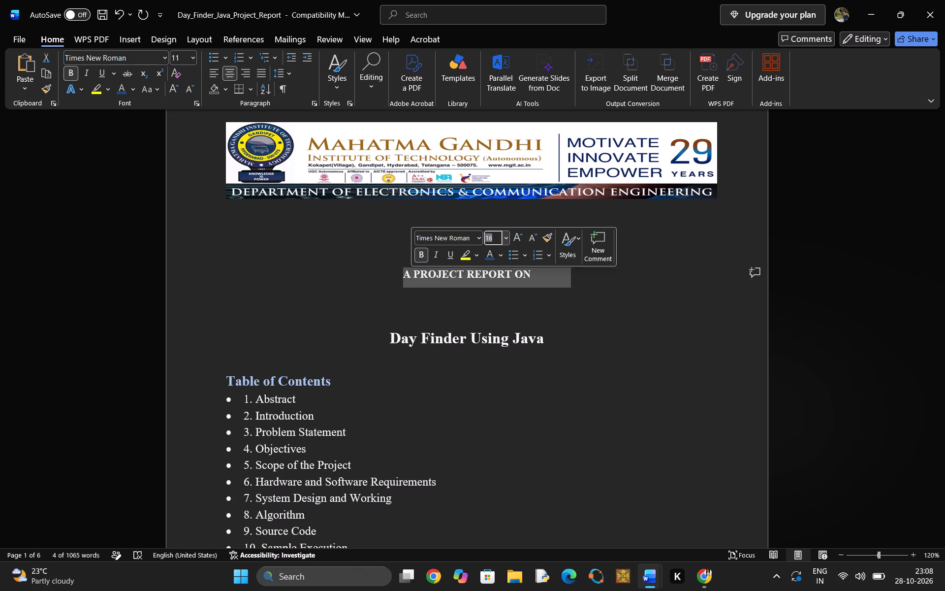
{"action": "left_click", "coordinate": [495, 317]}
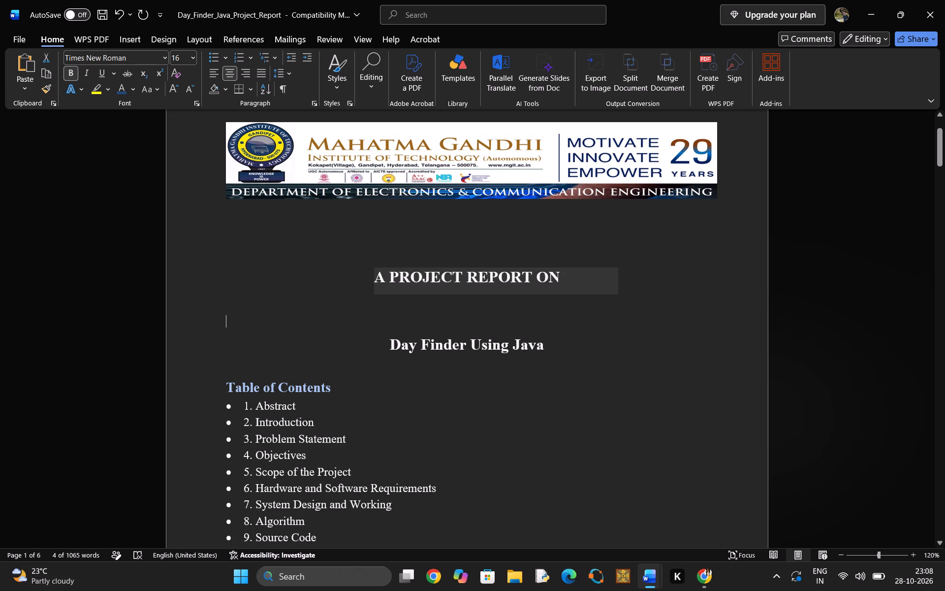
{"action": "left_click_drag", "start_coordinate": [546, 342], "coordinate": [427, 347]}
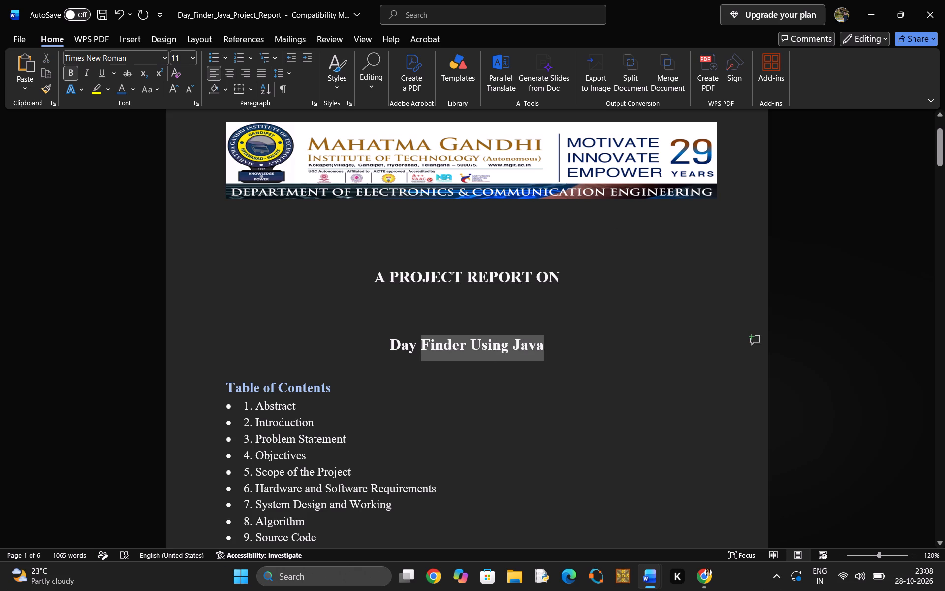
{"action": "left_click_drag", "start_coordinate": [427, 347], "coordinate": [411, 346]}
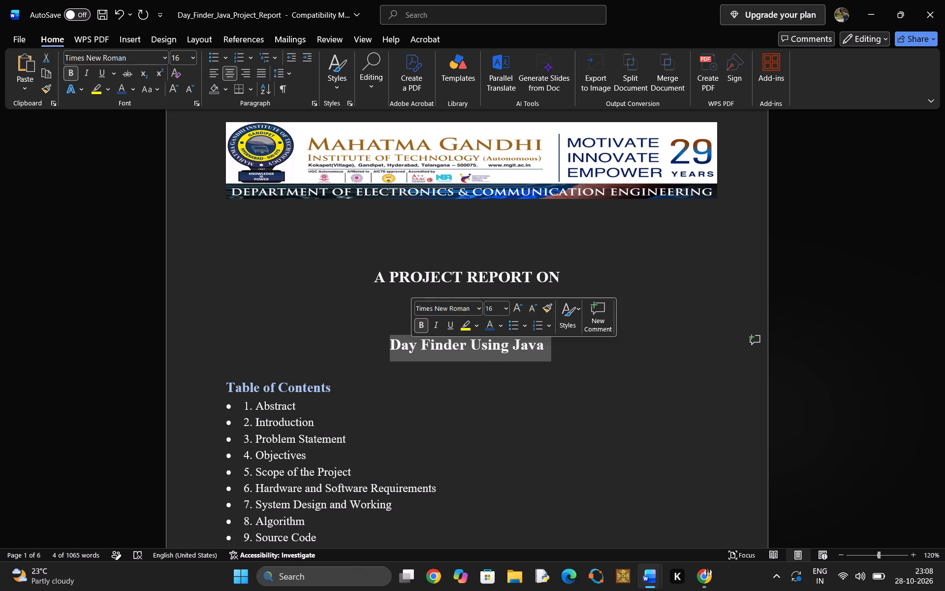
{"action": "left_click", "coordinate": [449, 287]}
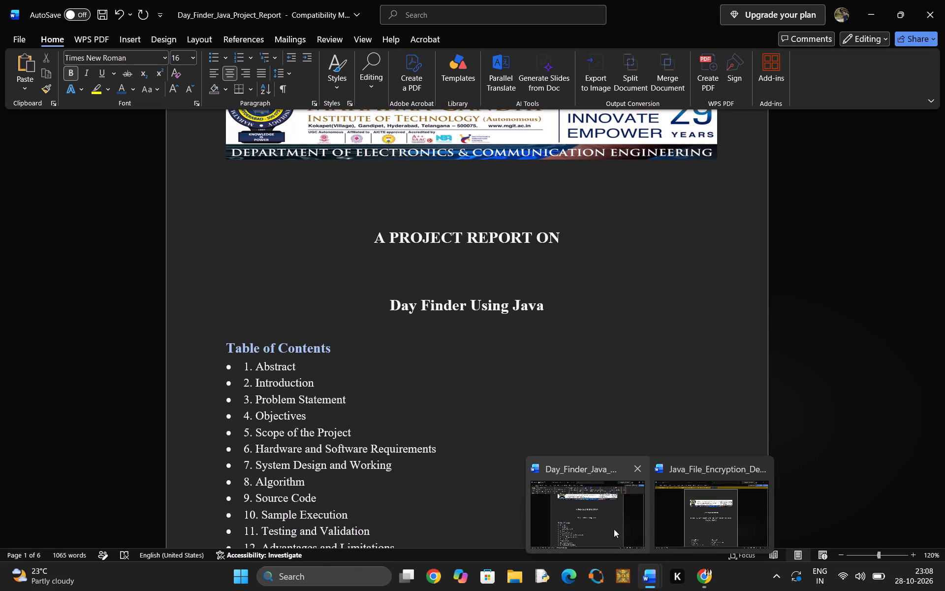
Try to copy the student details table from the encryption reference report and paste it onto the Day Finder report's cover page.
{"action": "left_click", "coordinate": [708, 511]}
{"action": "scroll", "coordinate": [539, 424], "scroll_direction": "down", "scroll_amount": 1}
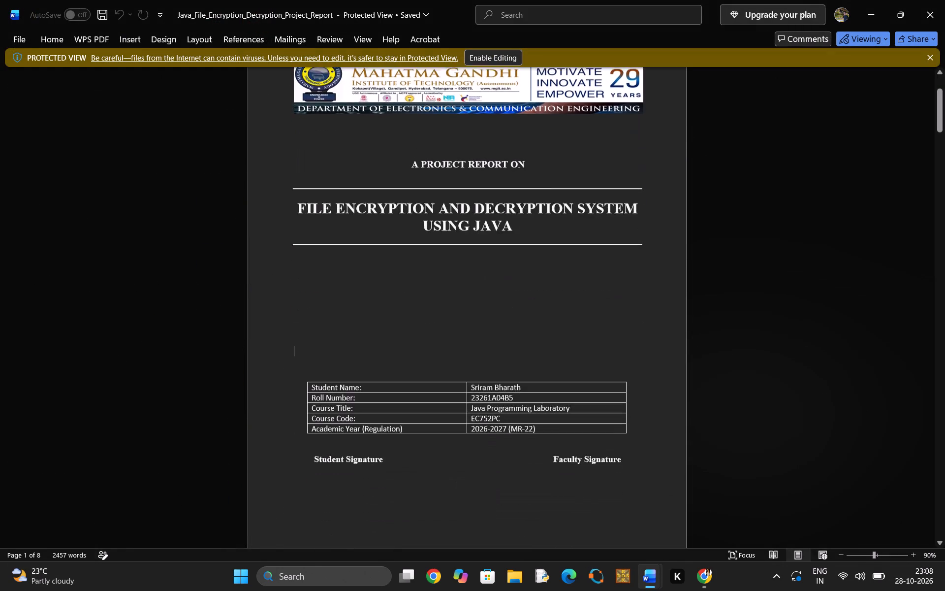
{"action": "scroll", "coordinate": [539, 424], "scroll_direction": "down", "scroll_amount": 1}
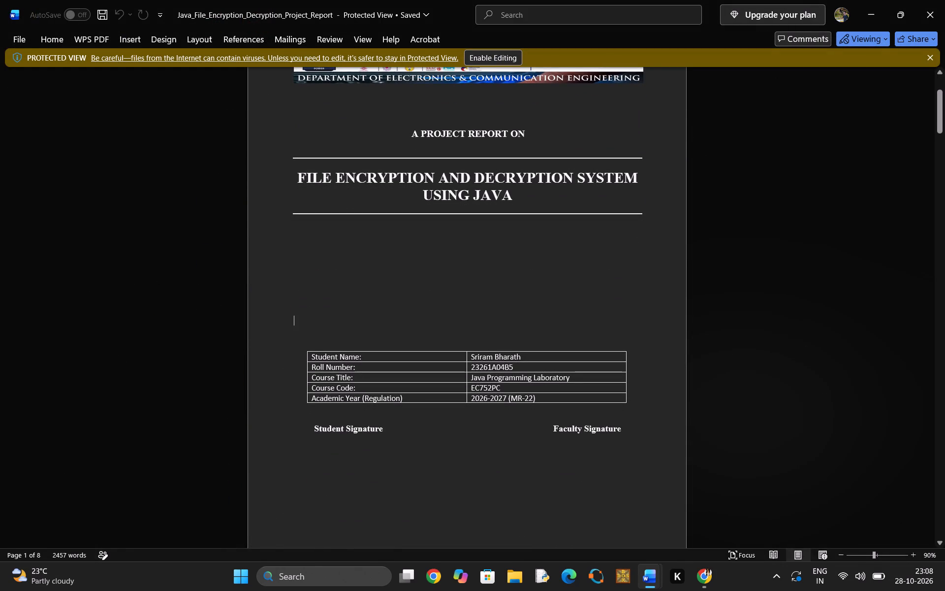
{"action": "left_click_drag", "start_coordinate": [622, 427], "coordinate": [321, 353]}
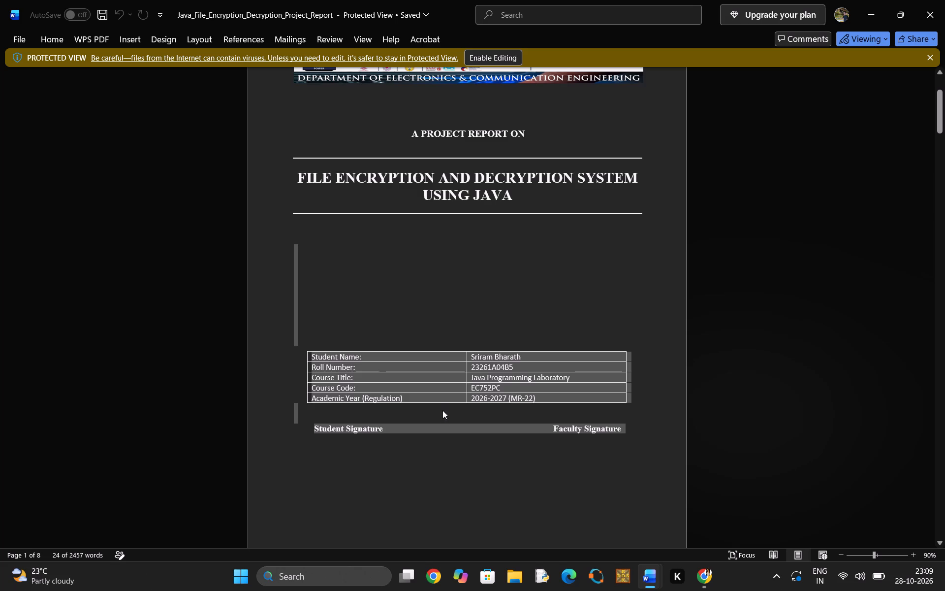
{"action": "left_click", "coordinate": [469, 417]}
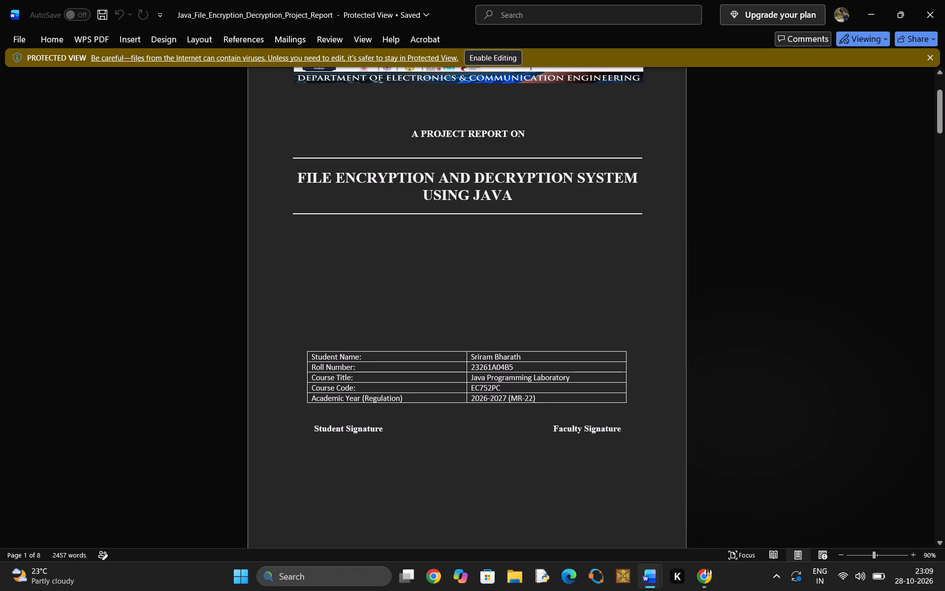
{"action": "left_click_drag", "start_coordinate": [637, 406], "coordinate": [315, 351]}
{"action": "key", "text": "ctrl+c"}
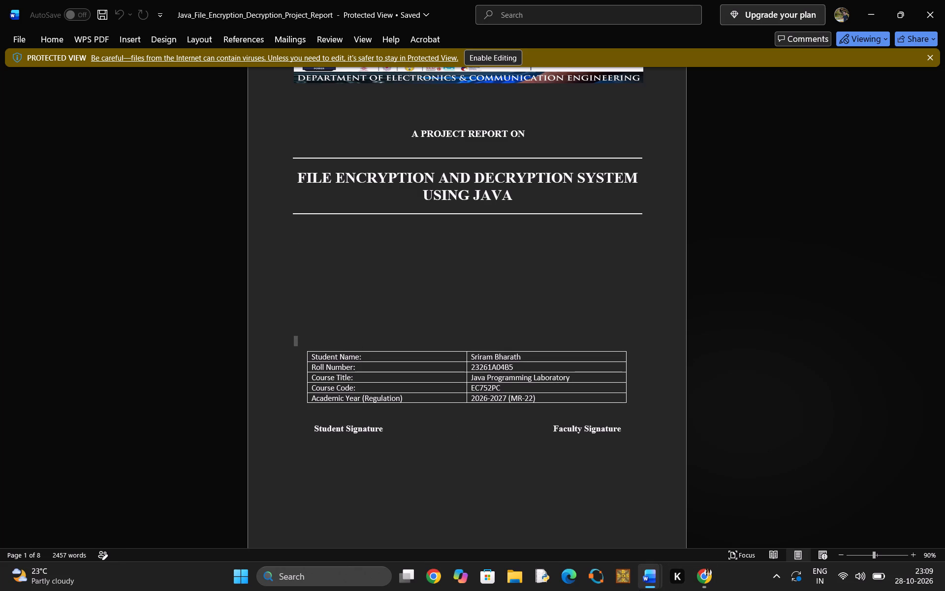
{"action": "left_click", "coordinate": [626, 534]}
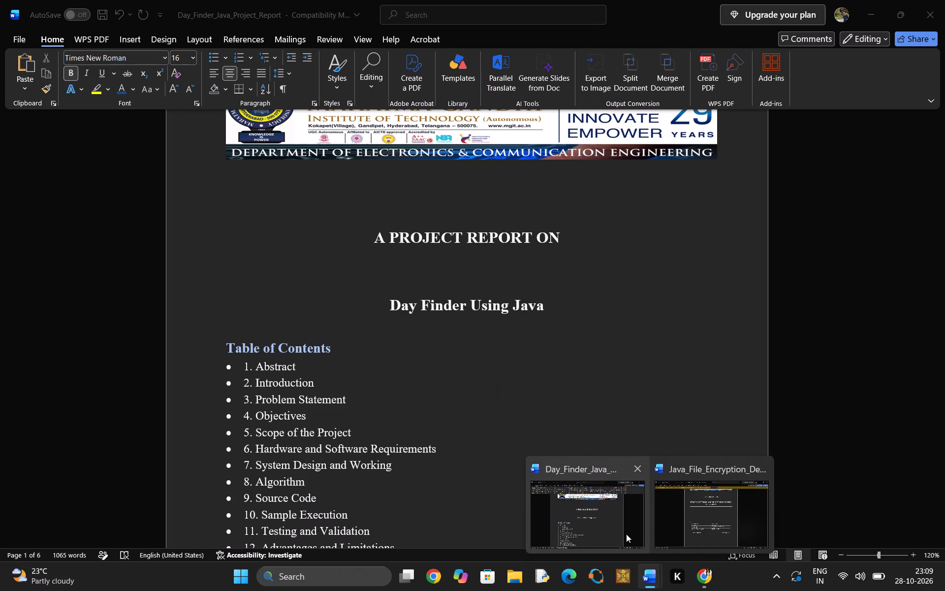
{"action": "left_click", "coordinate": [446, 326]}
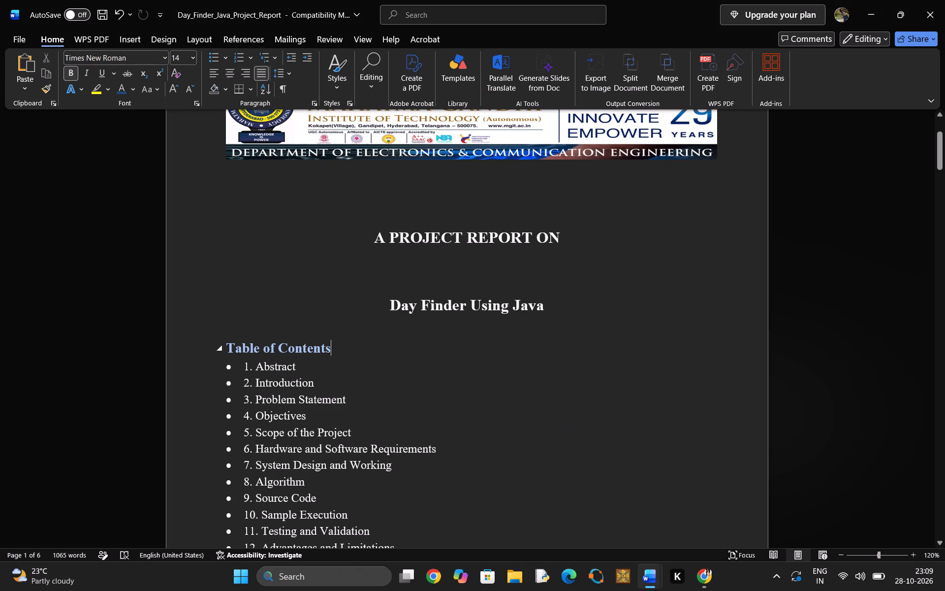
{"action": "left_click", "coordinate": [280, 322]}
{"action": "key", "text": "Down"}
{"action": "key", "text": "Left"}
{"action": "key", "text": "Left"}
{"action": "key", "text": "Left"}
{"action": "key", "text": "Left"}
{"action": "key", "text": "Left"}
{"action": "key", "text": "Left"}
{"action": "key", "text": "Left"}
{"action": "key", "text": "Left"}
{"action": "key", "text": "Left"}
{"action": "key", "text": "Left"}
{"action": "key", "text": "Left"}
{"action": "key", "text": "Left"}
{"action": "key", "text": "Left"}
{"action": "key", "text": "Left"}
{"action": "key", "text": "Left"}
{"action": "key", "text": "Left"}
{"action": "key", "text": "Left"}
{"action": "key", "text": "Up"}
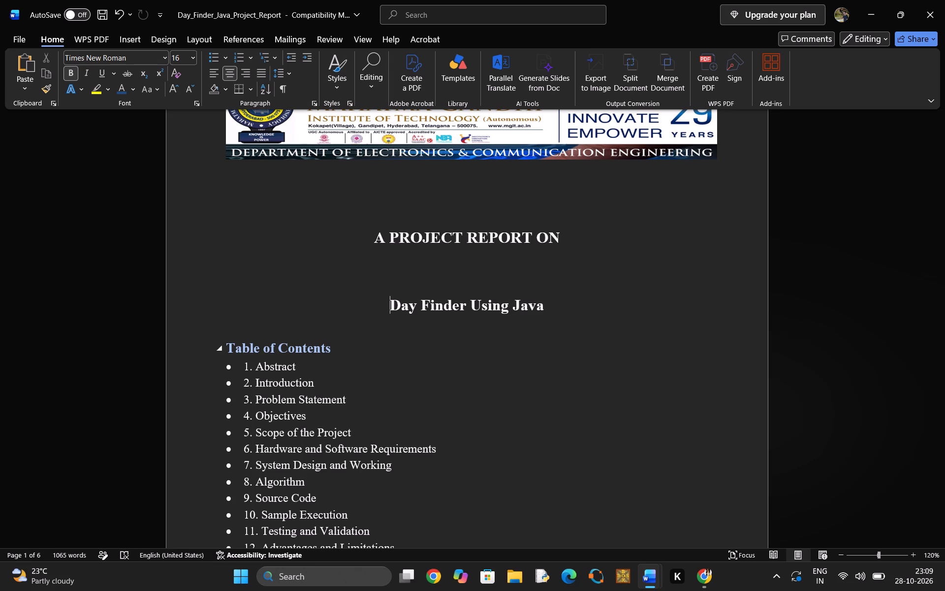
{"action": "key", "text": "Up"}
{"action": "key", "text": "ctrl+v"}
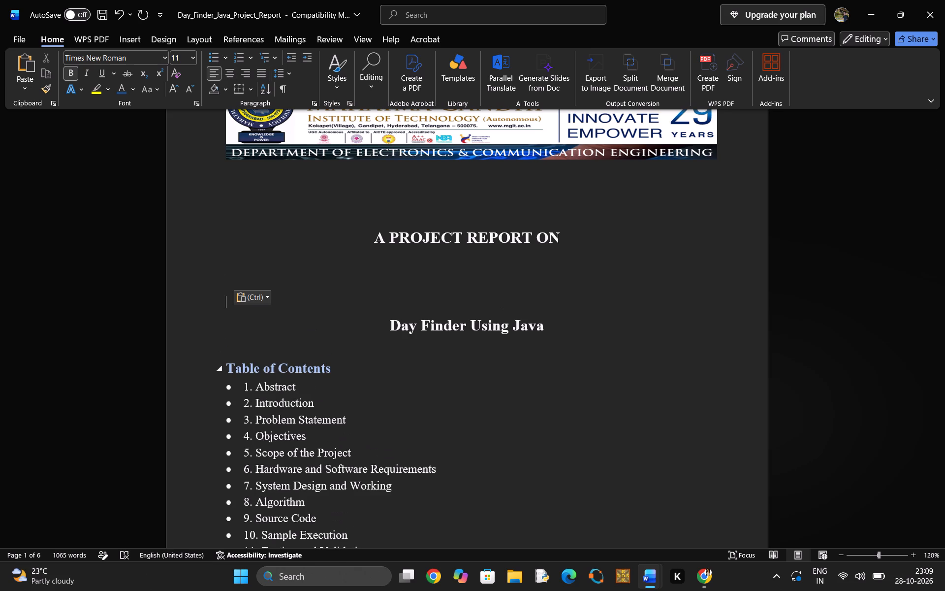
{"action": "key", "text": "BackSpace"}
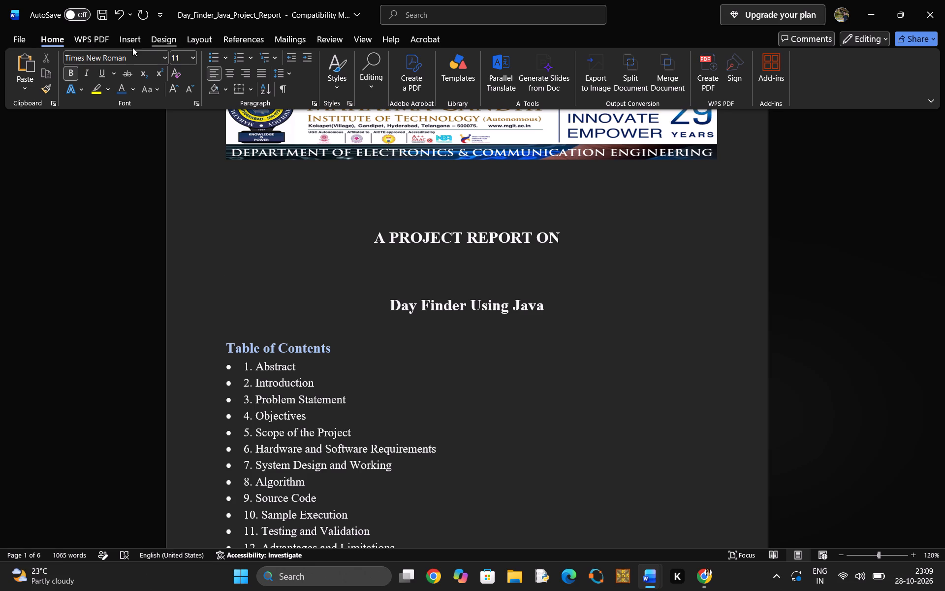
Insert an empty table with two columns and five rows between "A PROJECT REPORT ON" and the project title.
{"action": "left_click", "coordinate": [49, 40]}
{"action": "left_click", "coordinate": [71, 39]}
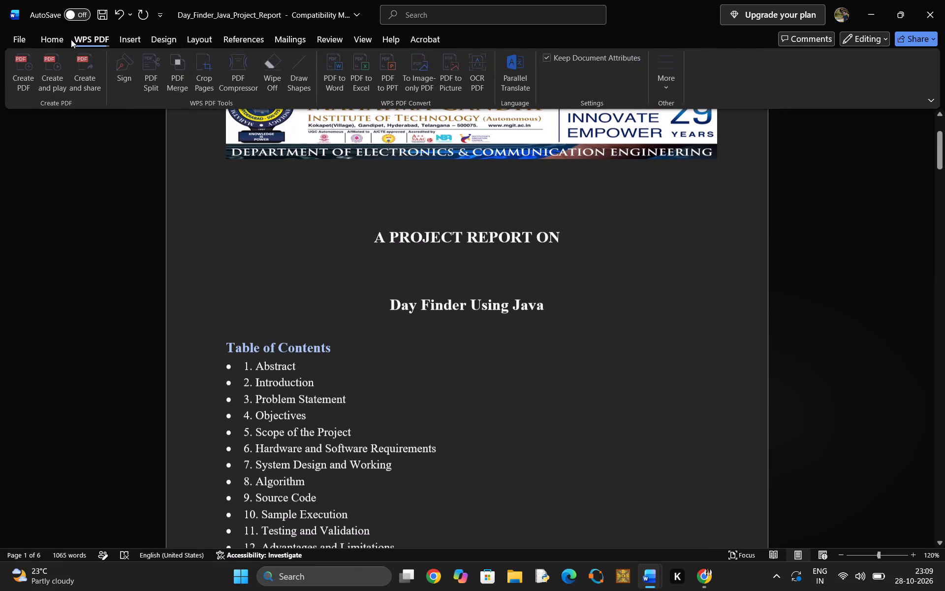
{"action": "left_click", "coordinate": [134, 34]}
{"action": "left_click", "coordinate": [94, 72]}
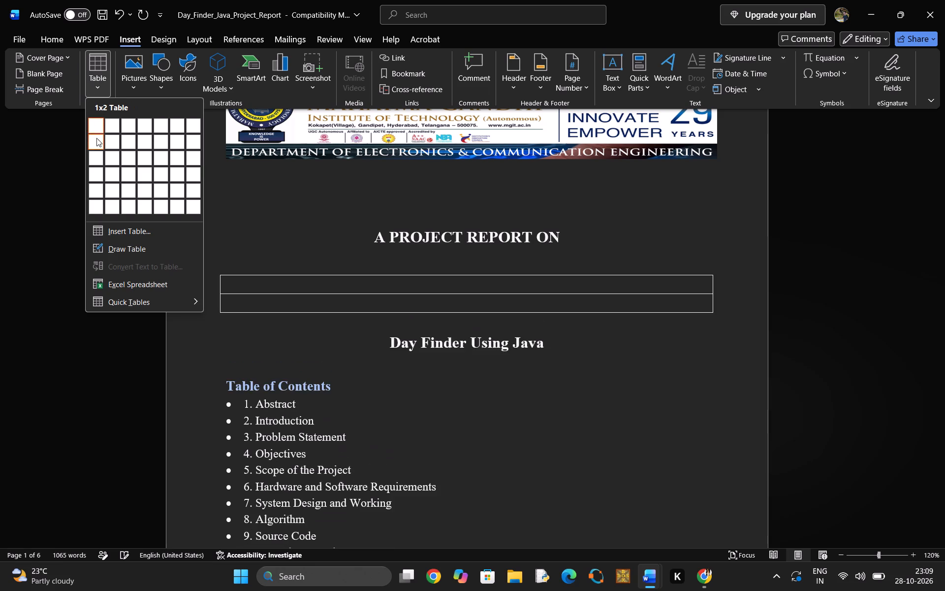
{"action": "left_click", "coordinate": [109, 185]}
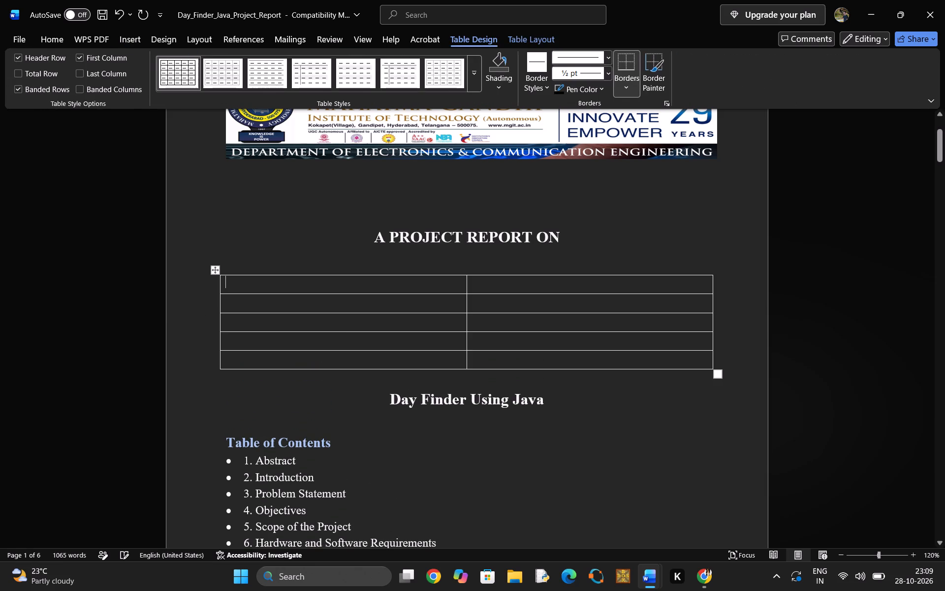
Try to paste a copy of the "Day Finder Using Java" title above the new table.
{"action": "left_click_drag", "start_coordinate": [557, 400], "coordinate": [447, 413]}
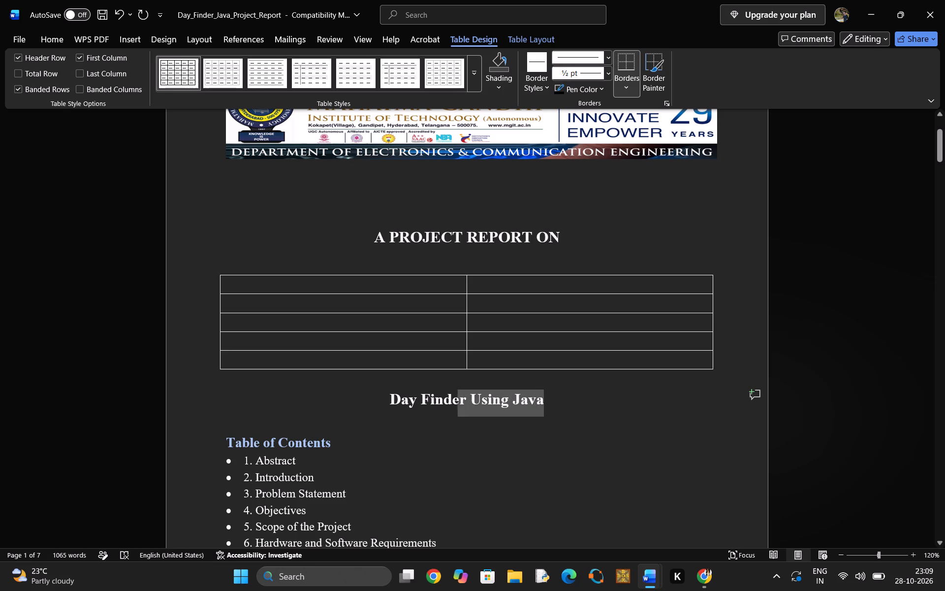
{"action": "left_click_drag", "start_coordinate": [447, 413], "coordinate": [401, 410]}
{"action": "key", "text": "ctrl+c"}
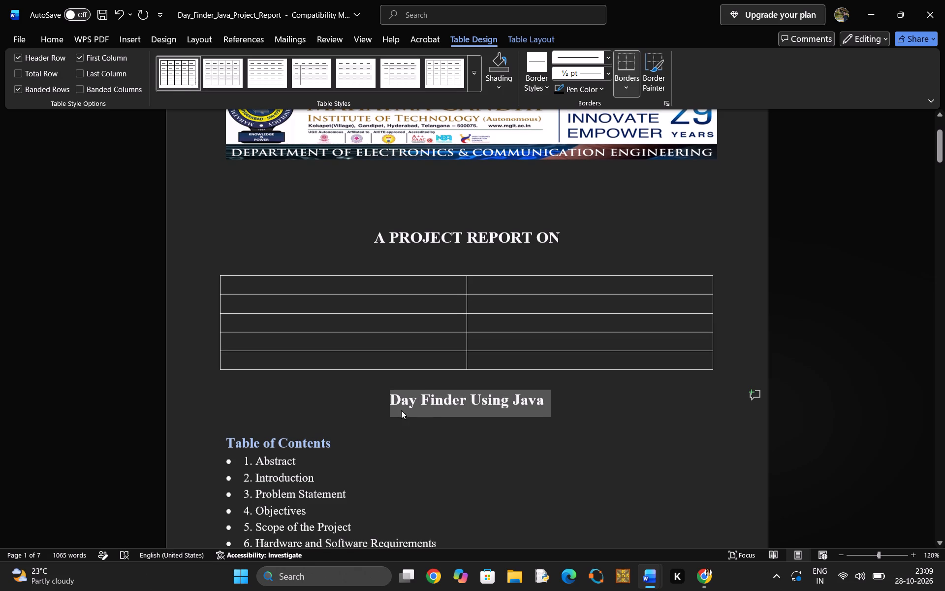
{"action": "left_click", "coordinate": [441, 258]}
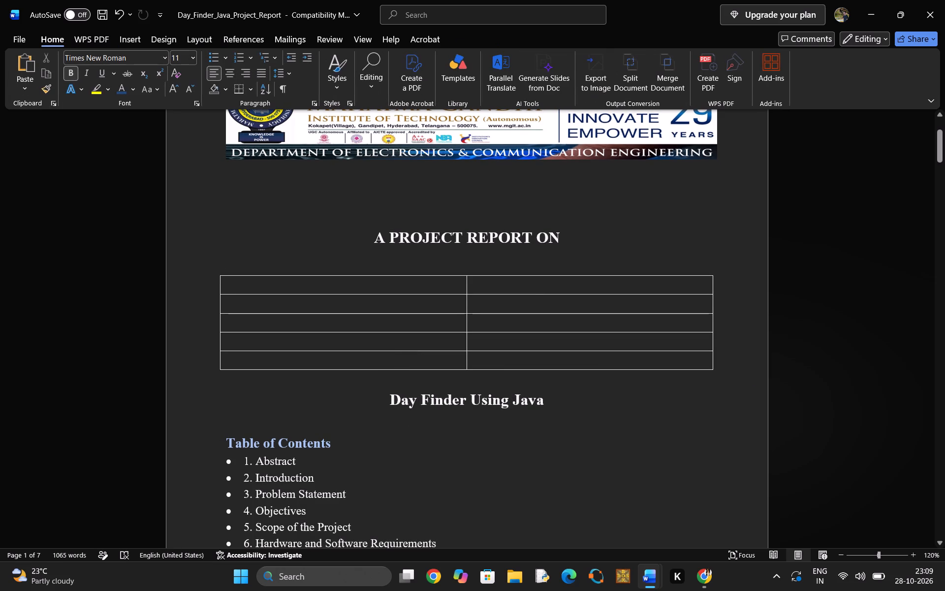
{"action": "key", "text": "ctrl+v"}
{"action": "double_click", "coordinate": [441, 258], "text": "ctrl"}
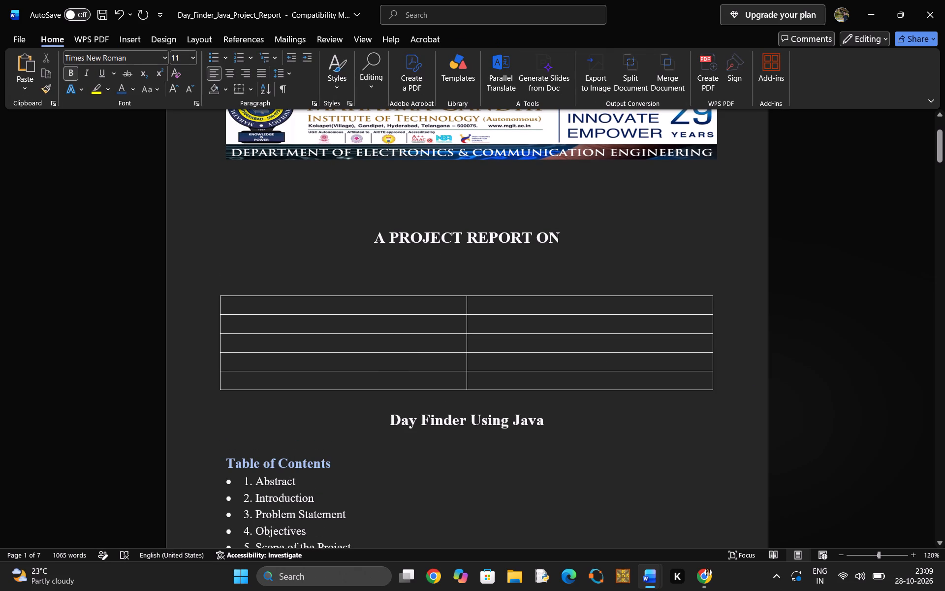
Move the "Day Finder Using Java" title above the table by pasting a copy under "A PROJECT REPORT ON" and deleting the original.
{"action": "left_click_drag", "start_coordinate": [556, 422], "coordinate": [409, 422]}
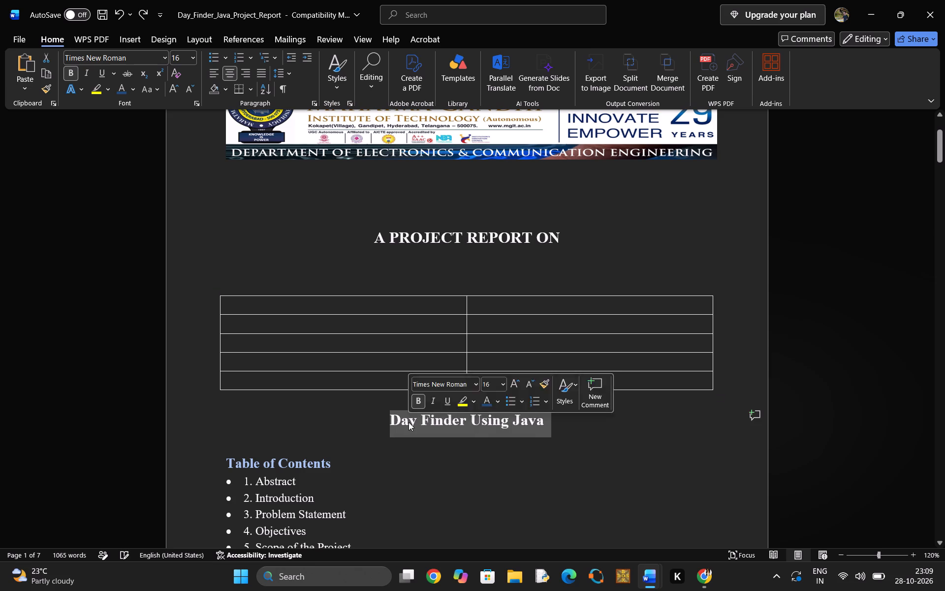
{"action": "key", "text": "ctrl+c"}
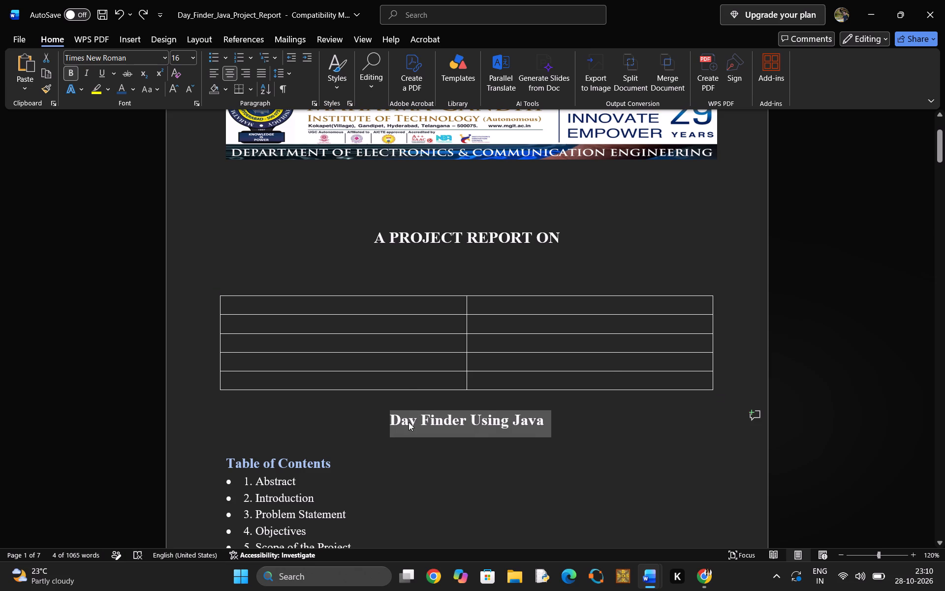
{"action": "left_click", "coordinate": [433, 275]}
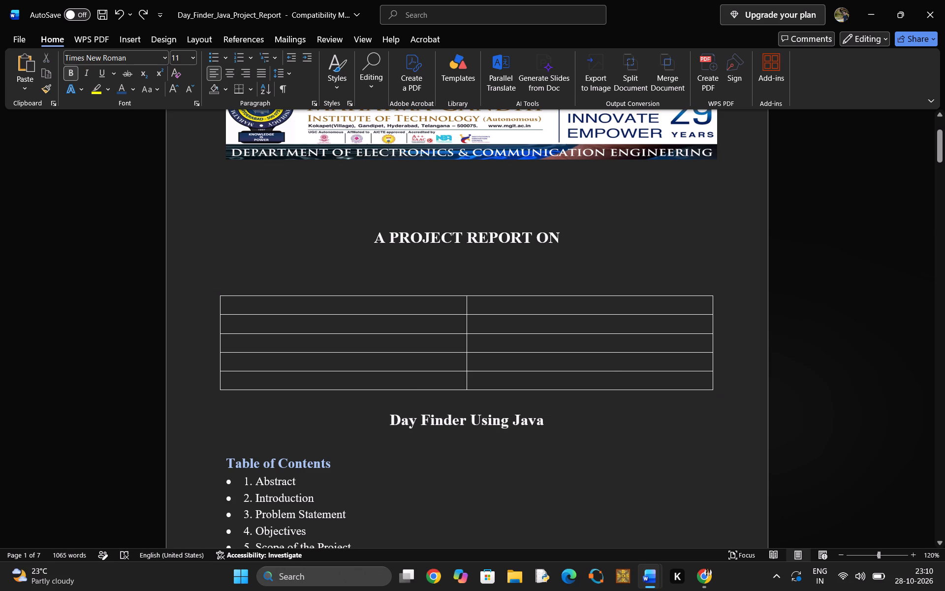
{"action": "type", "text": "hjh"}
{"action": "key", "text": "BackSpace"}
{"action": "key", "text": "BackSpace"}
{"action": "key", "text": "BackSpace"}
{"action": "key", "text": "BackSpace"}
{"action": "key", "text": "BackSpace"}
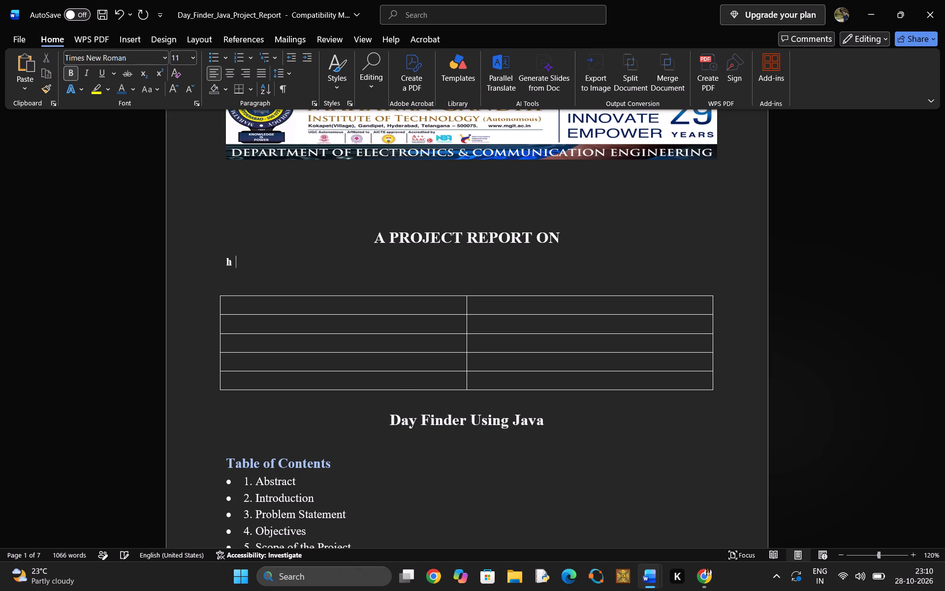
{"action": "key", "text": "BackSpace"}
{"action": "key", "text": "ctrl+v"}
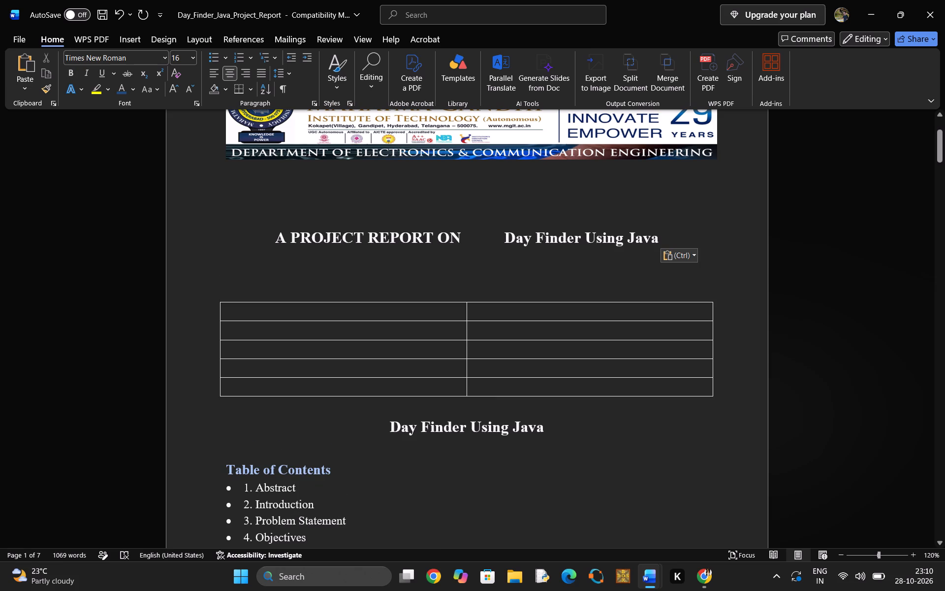
{"action": "left_click", "coordinate": [115, 6]}
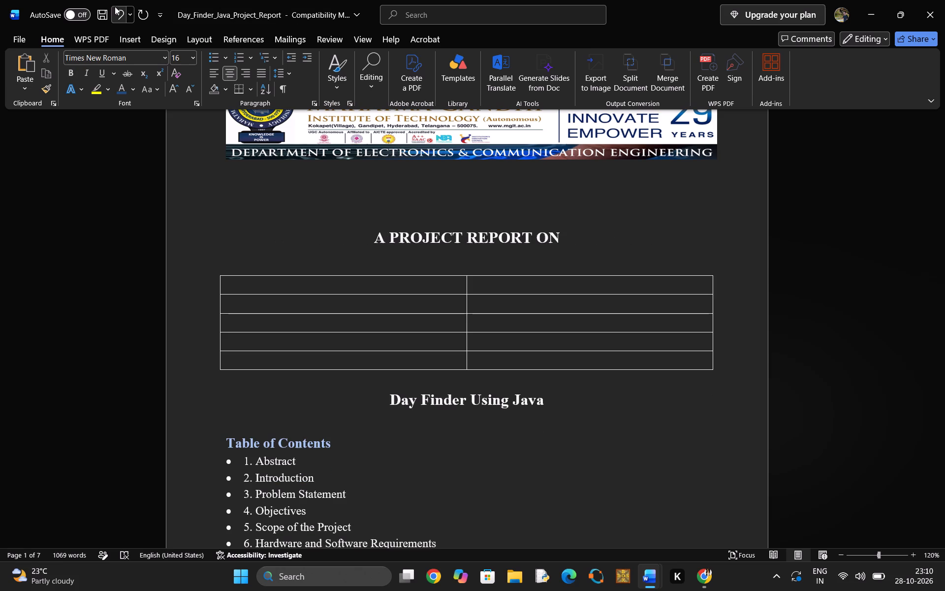
{"action": "key", "text": "Down"}
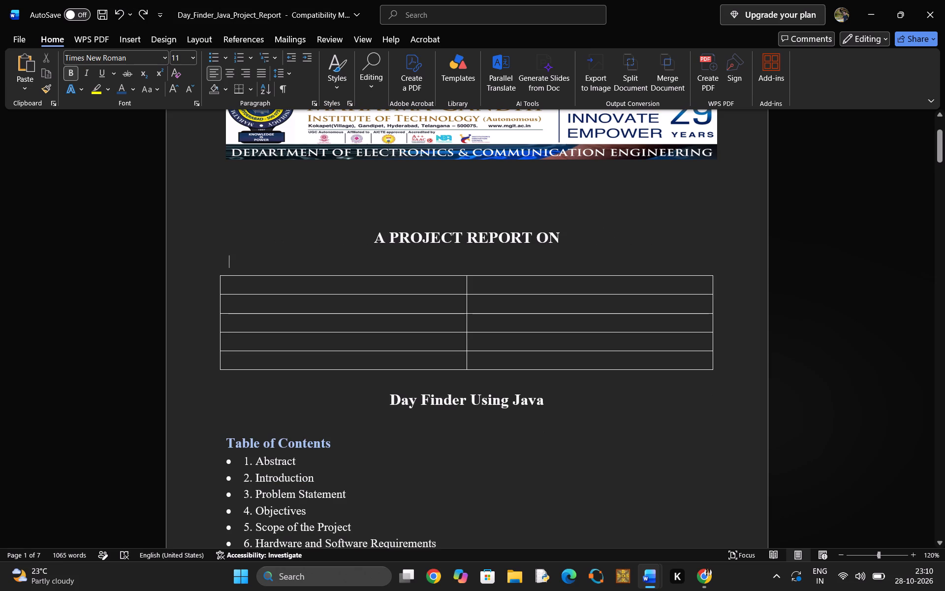
{"action": "key", "text": "ctrl+v"}
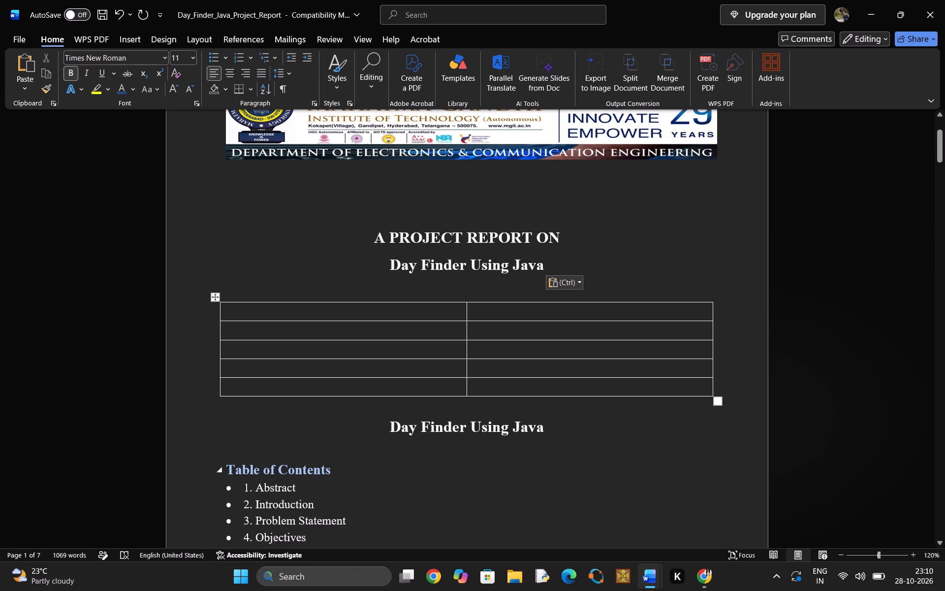
{"action": "left_click_drag", "start_coordinate": [551, 425], "coordinate": [398, 419]}
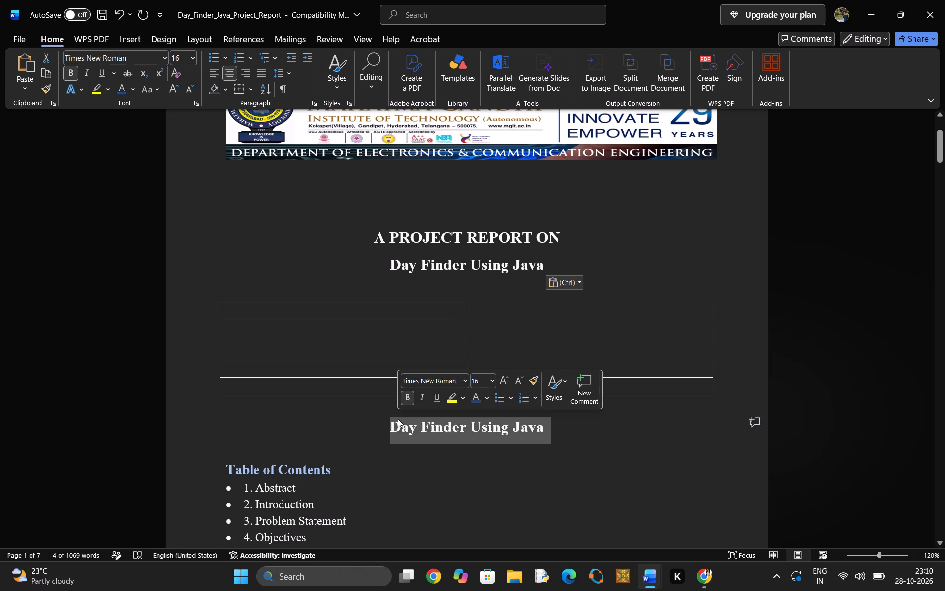
{"action": "key", "text": "BackSpace"}
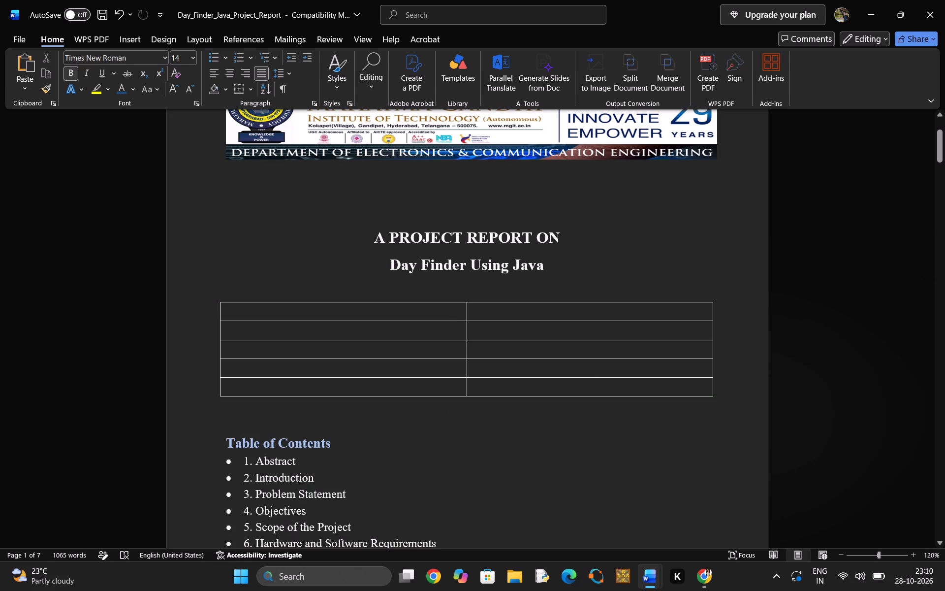
Add a blank line between "A PROJECT REPORT ON" and the project title.
{"action": "left_click", "coordinate": [576, 233]}
{"action": "key", "text": "Return"}
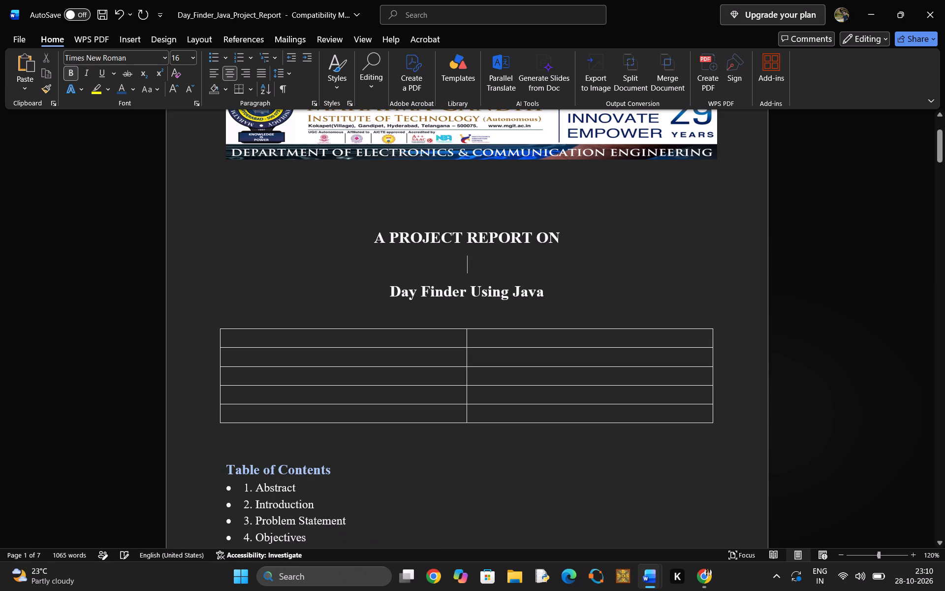
Set the "Day Finder Using Java" title to font size 24.
{"action": "left_click_drag", "start_coordinate": [548, 292], "coordinate": [410, 301]}
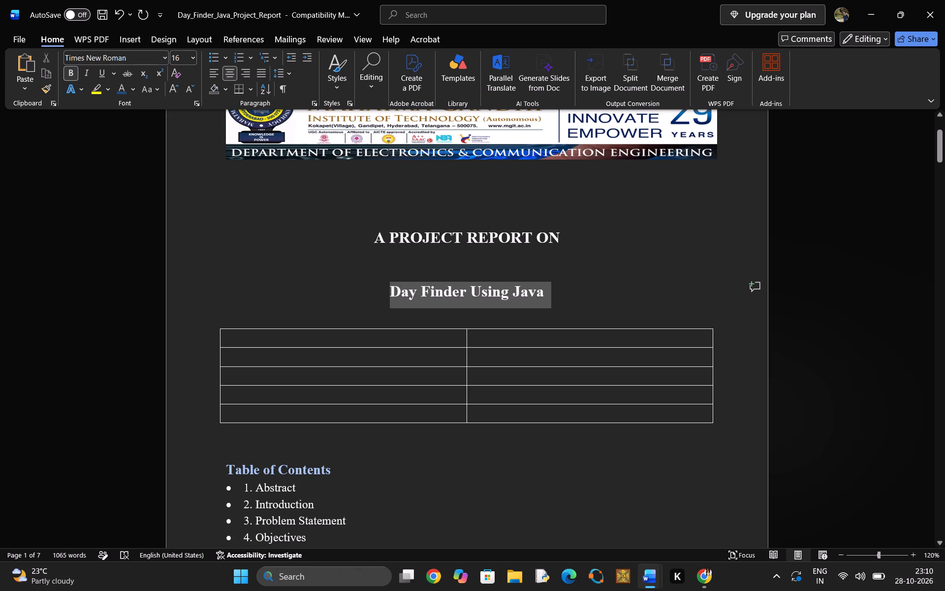
{"action": "left_click_drag", "start_coordinate": [410, 301], "coordinate": [410, 300]}
{"action": "left_click", "coordinate": [495, 258]}
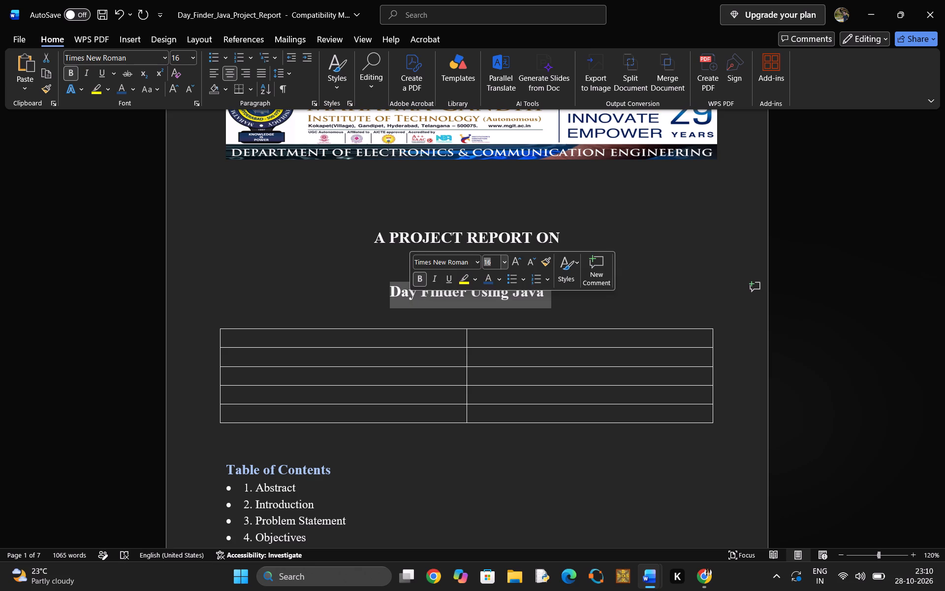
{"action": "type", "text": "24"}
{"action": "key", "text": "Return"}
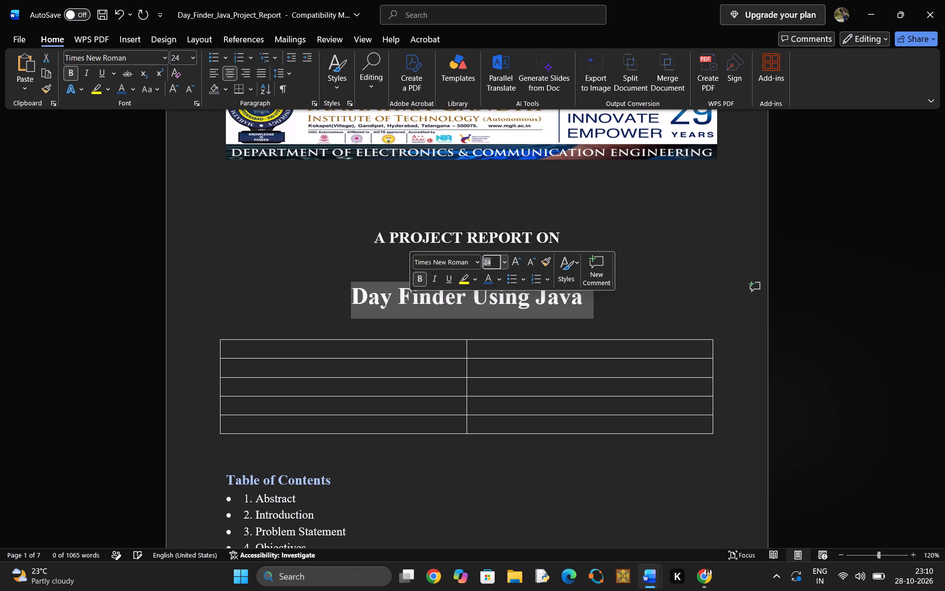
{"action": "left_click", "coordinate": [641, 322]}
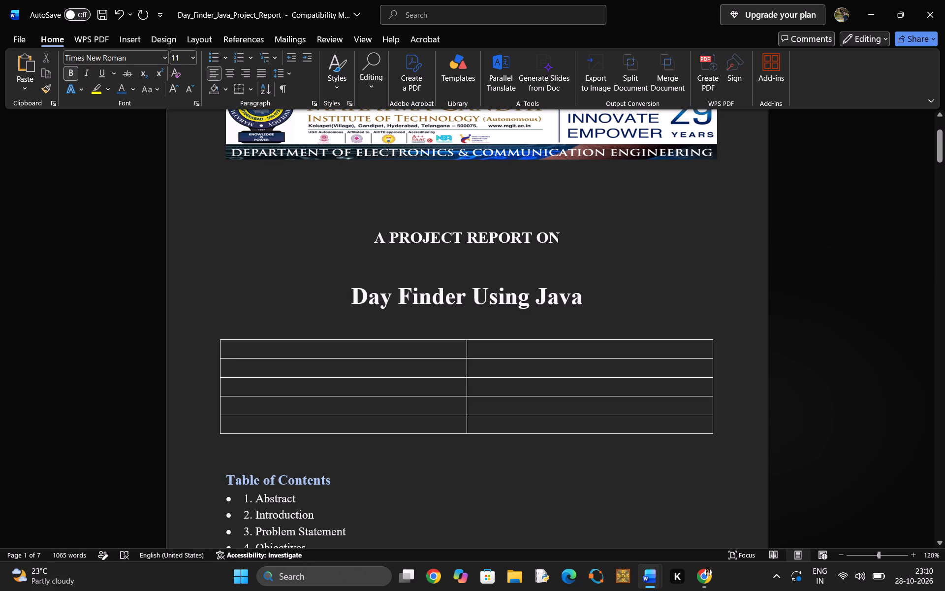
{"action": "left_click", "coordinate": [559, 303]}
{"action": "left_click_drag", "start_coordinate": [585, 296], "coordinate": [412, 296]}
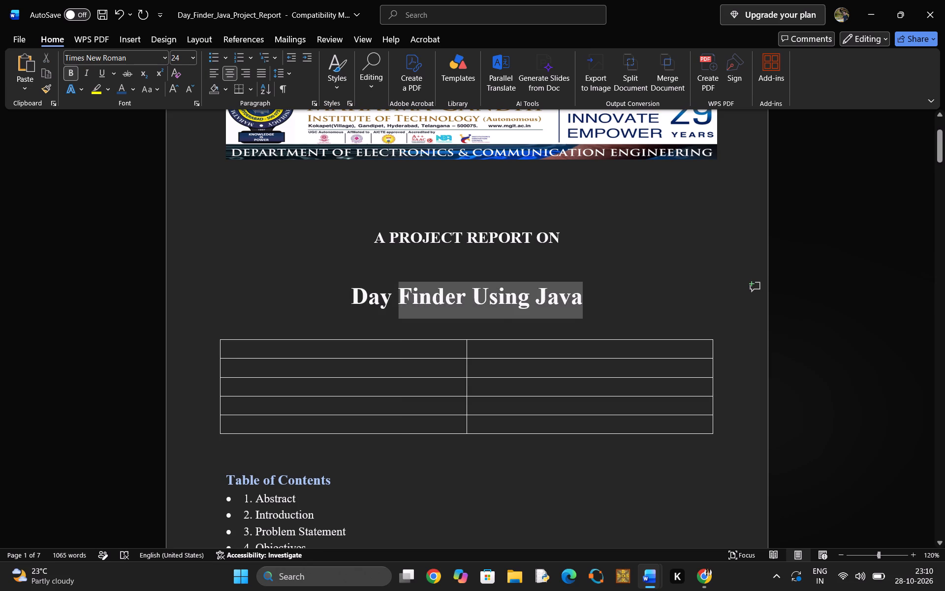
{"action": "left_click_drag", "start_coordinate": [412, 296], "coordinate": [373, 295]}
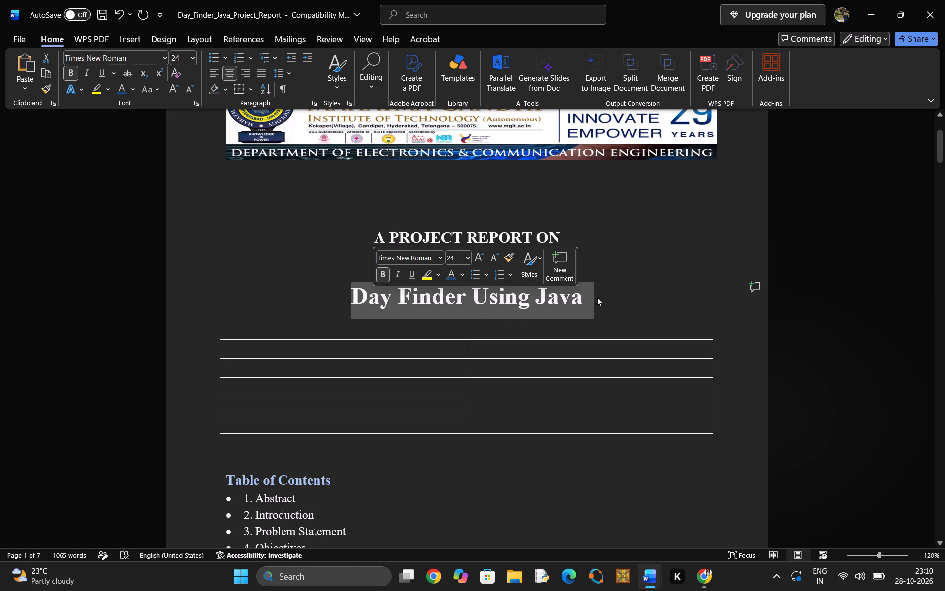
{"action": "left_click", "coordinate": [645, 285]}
Enter "Student Name:" in the first cell of the table's first row, at font size 12 and not bold.
{"action": "scroll", "coordinate": [506, 384], "scroll_direction": "down", "scroll_amount": 1}
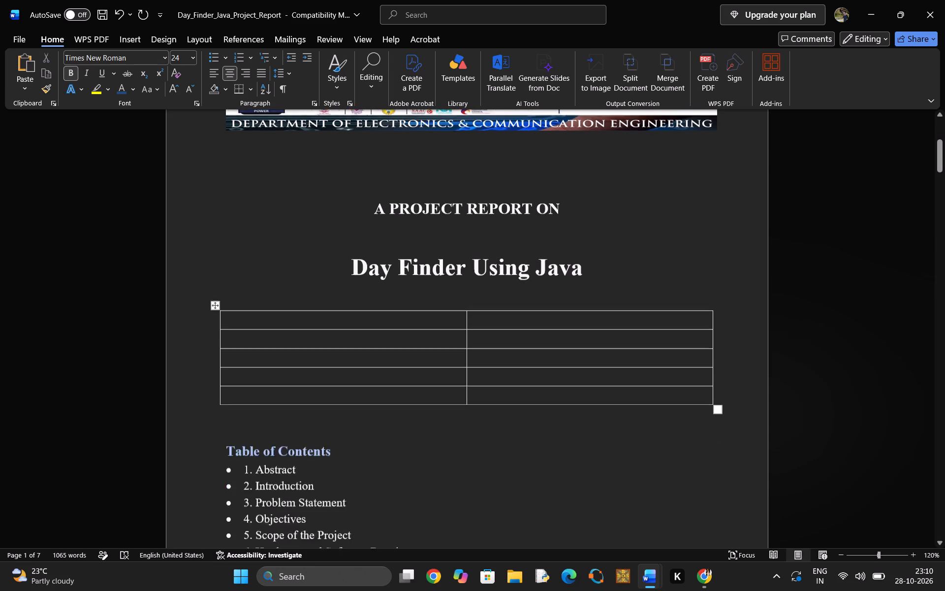
{"action": "scroll", "coordinate": [506, 384], "scroll_direction": "down", "scroll_amount": 1}
{"action": "scroll", "coordinate": [506, 384], "scroll_direction": "up", "scroll_amount": 1}
{"action": "left_click", "coordinate": [313, 282]}
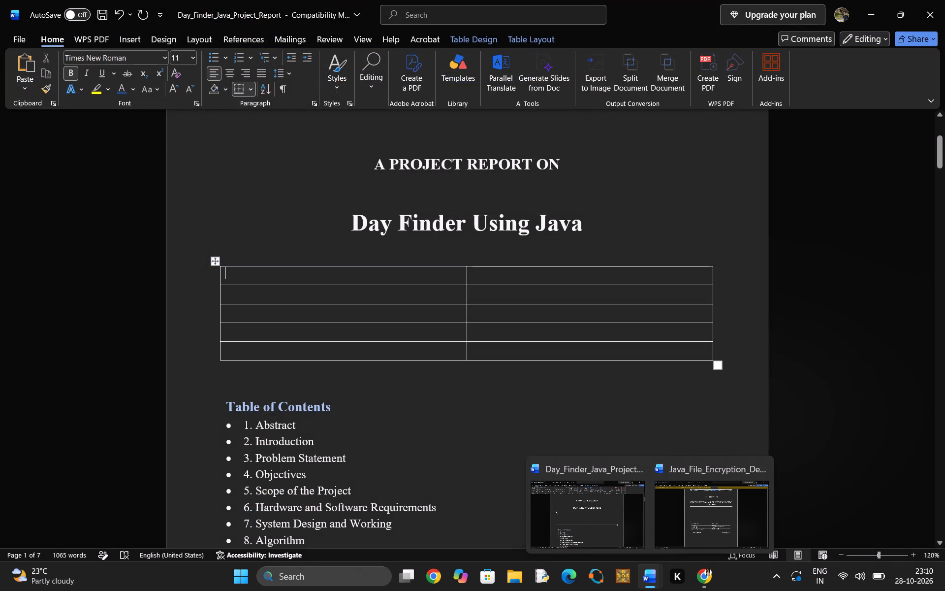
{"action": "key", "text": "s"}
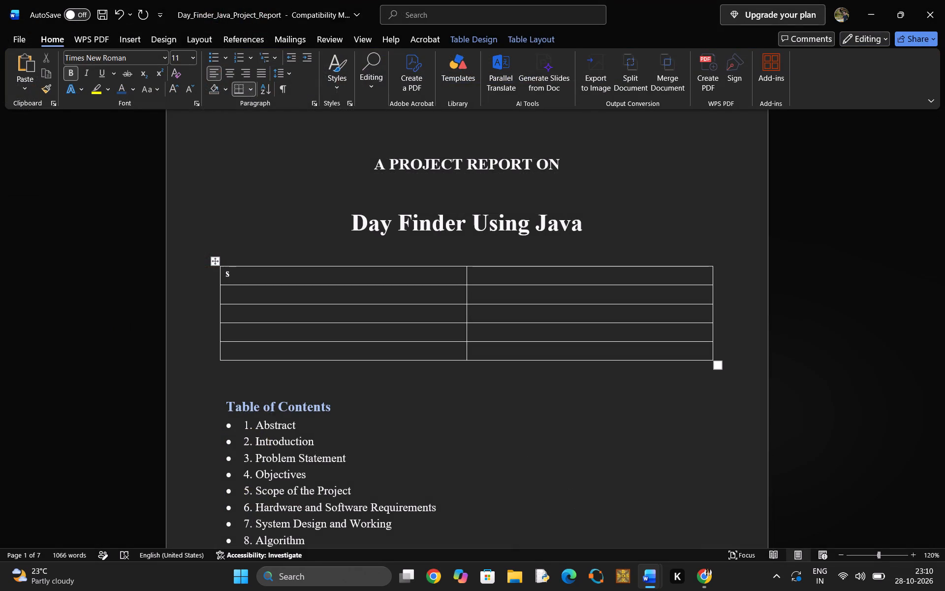
{"action": "key", "text": "BackSpace"}
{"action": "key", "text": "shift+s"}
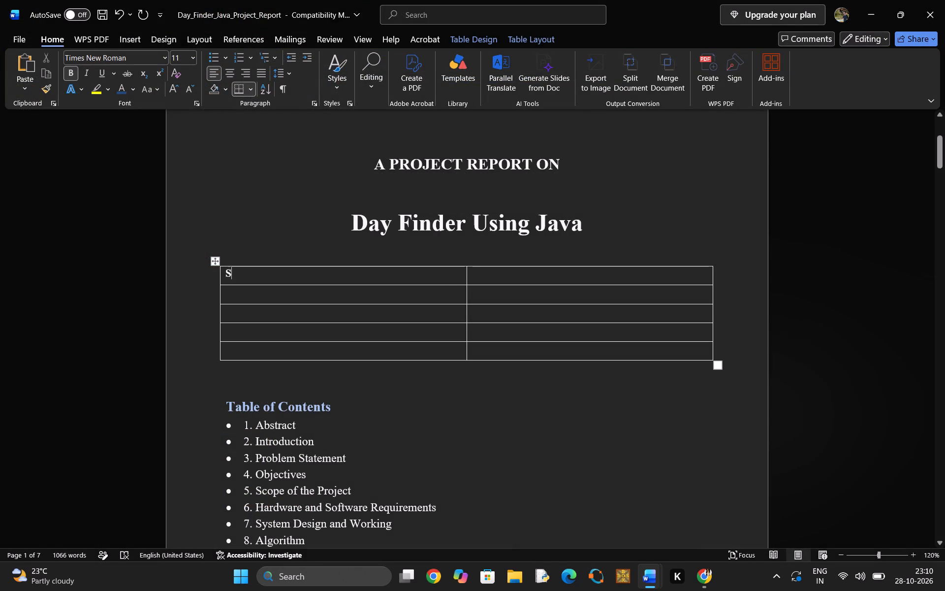
{"action": "left_click_drag", "start_coordinate": [234, 273], "coordinate": [226, 273]}
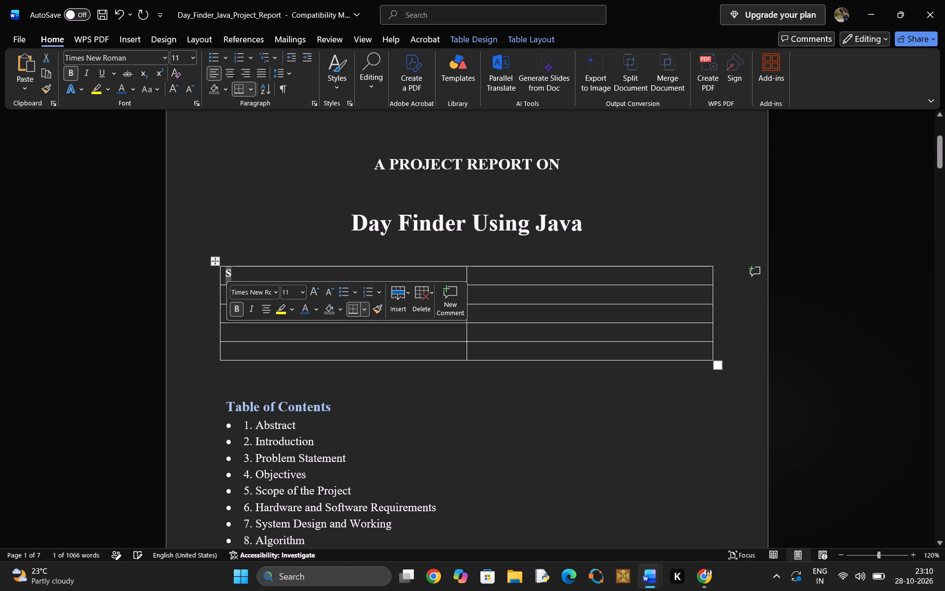
{"action": "left_click", "coordinate": [287, 292]}
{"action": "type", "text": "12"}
{"action": "left_click", "coordinate": [242, 310]}
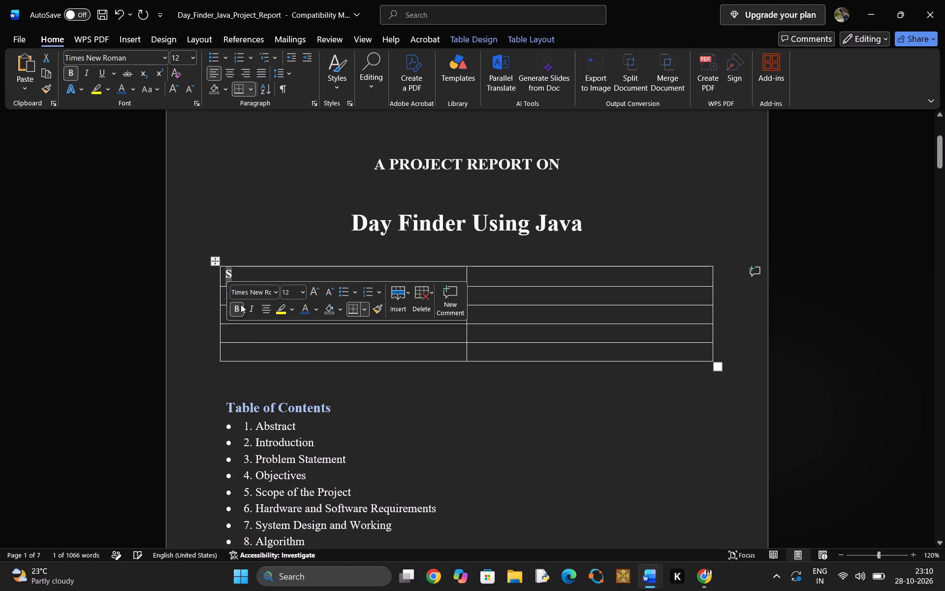
{"action": "left_click", "coordinate": [238, 311]}
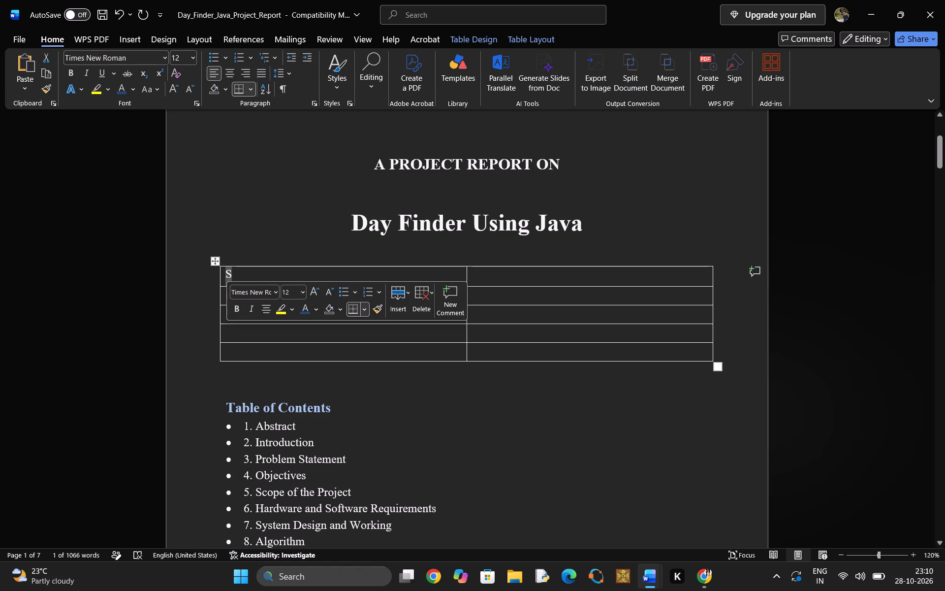
{"action": "left_click", "coordinate": [236, 275]}
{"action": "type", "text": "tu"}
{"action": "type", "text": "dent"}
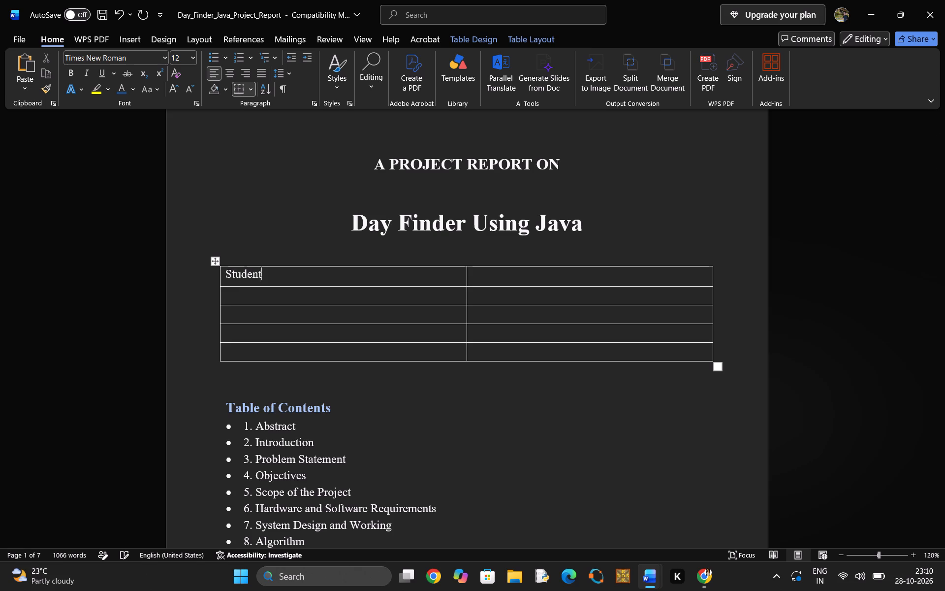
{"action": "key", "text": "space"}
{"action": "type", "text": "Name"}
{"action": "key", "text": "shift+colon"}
Enter "Roll No:" in the first cell of the table's second row and remove its bold formatting.
{"action": "left_click", "coordinate": [241, 295]}
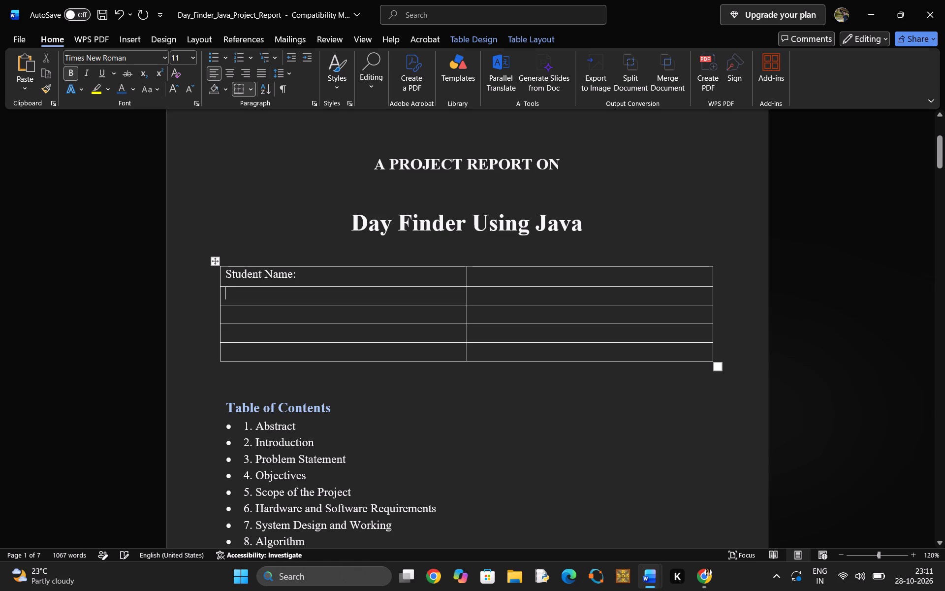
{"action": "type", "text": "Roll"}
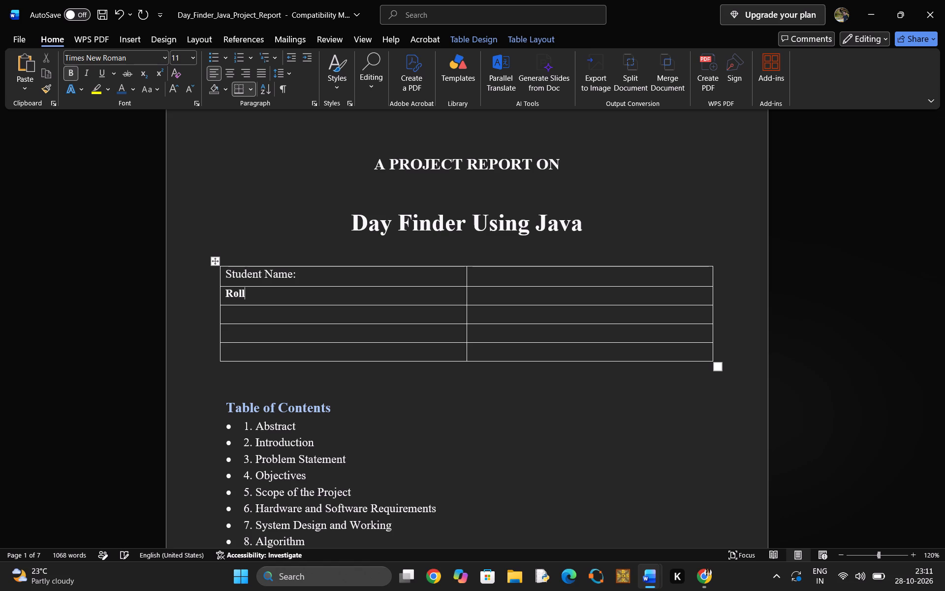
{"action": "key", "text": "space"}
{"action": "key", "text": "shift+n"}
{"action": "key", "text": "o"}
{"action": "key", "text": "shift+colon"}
{"action": "left_click_drag", "start_coordinate": [267, 294], "coordinate": [230, 294]}
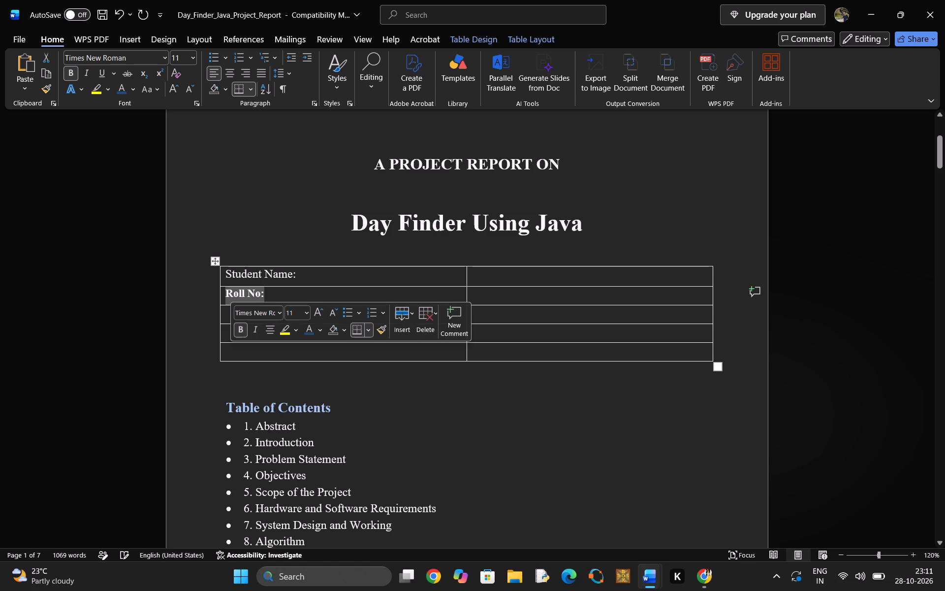
{"action": "left_click", "coordinate": [290, 306]}
{"action": "left_click", "coordinate": [241, 325]}
{"action": "left_click", "coordinate": [283, 381]}
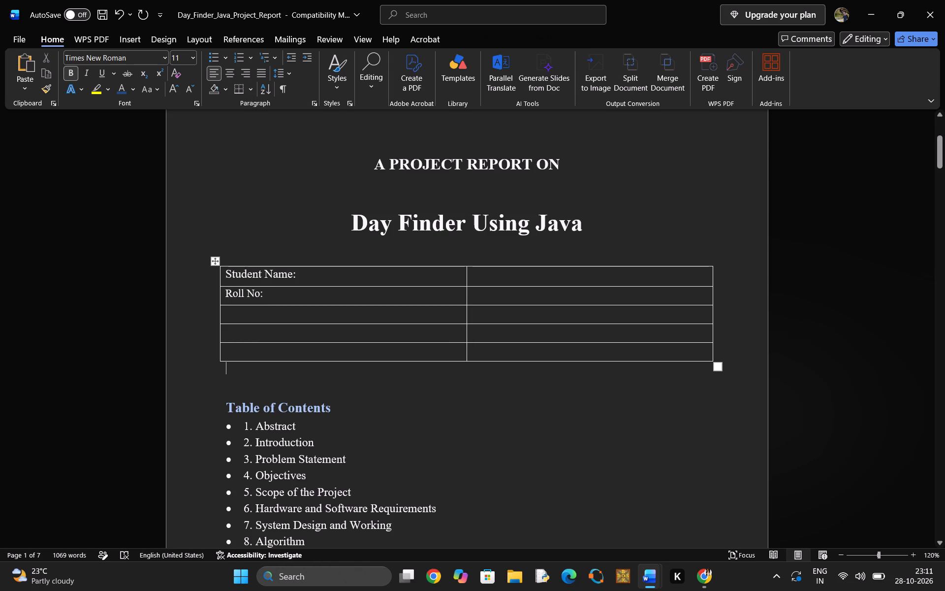
Enter the label "Course Title" in the first cell of the table's third row.
{"action": "left_click", "coordinate": [282, 318]}
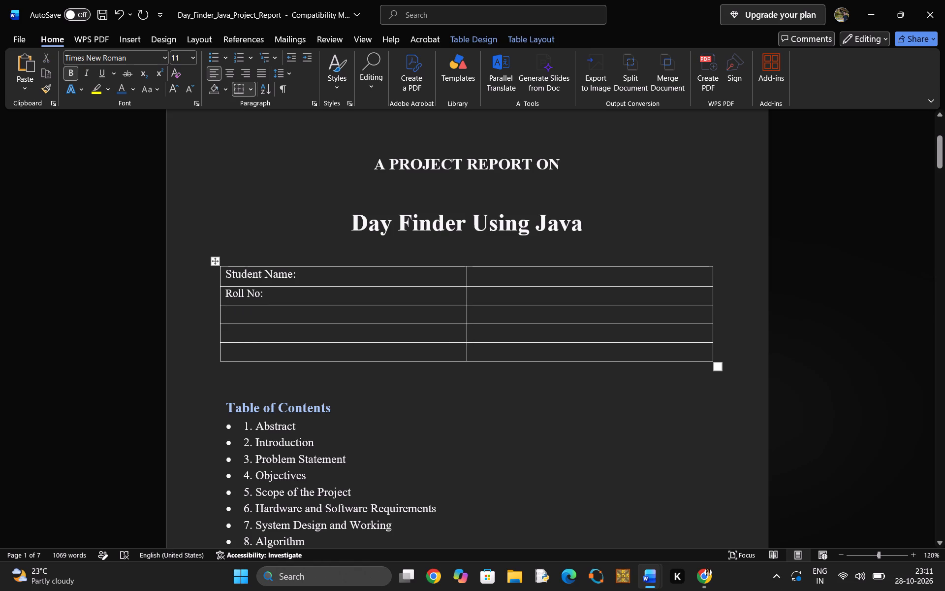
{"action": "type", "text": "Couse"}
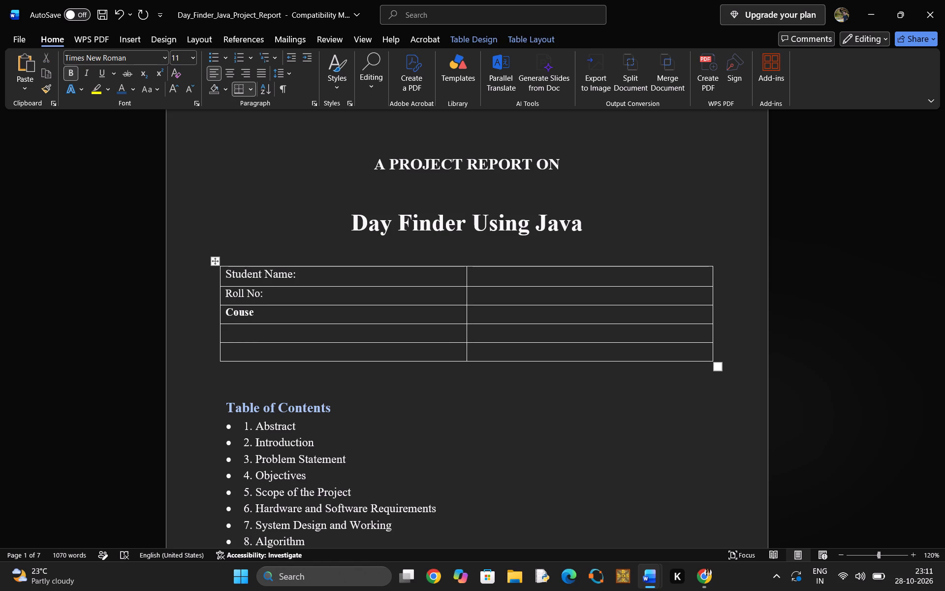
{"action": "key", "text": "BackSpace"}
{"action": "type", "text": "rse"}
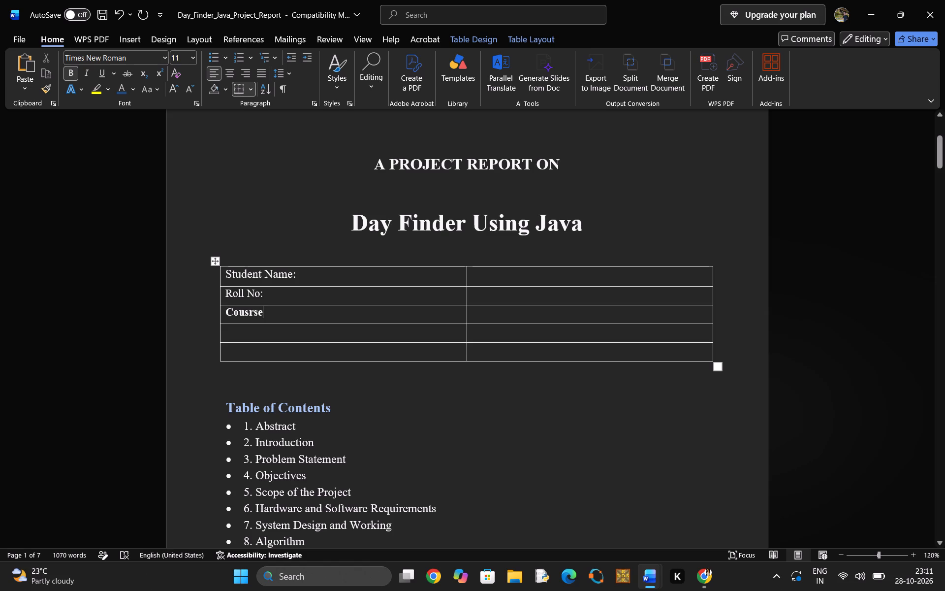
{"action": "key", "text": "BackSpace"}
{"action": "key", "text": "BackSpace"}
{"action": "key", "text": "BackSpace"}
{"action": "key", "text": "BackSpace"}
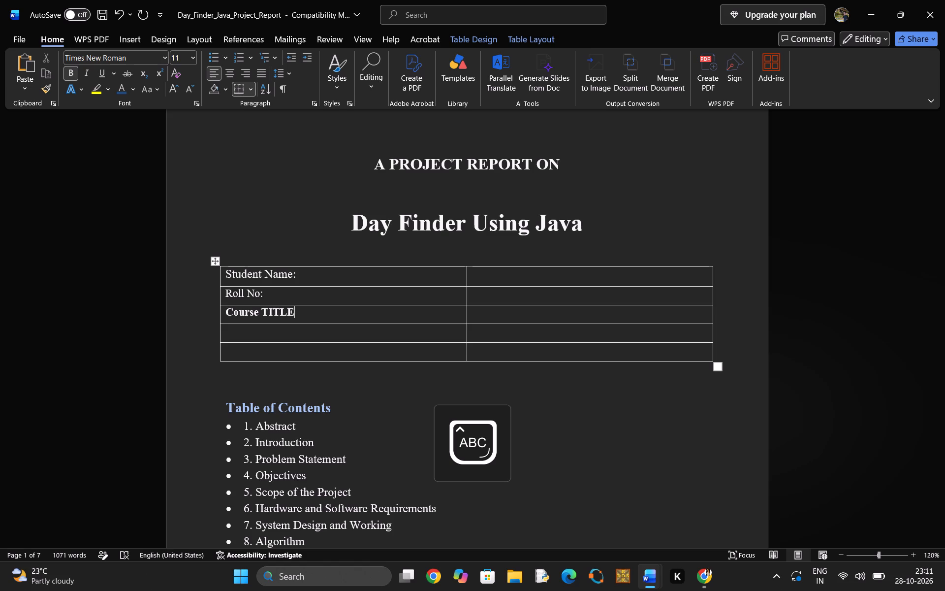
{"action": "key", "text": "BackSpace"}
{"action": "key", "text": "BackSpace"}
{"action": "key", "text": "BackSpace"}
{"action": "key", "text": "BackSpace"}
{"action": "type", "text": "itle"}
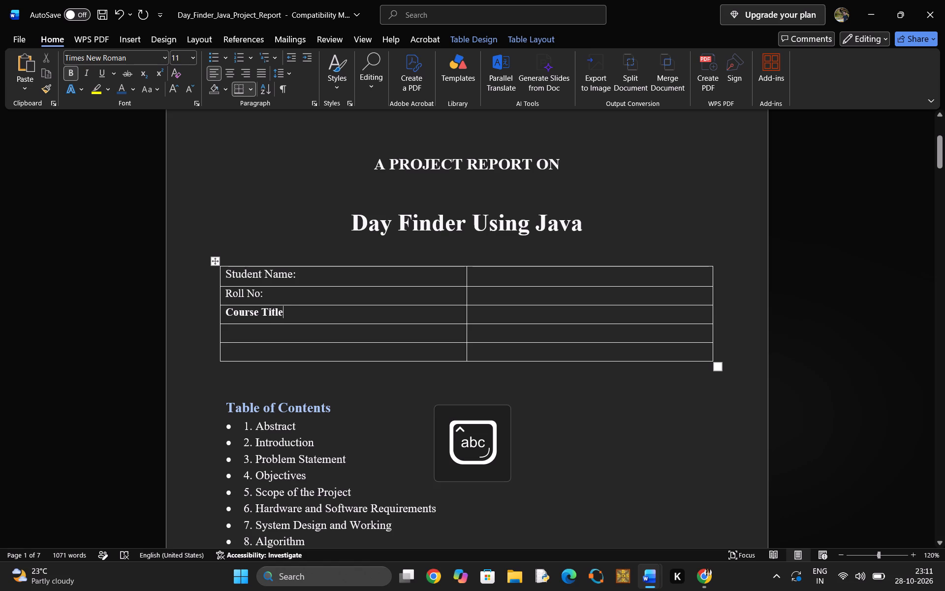
Enter the label "Course Code" in the first cell of the table's fourth row.
{"action": "left_click", "coordinate": [284, 331]}
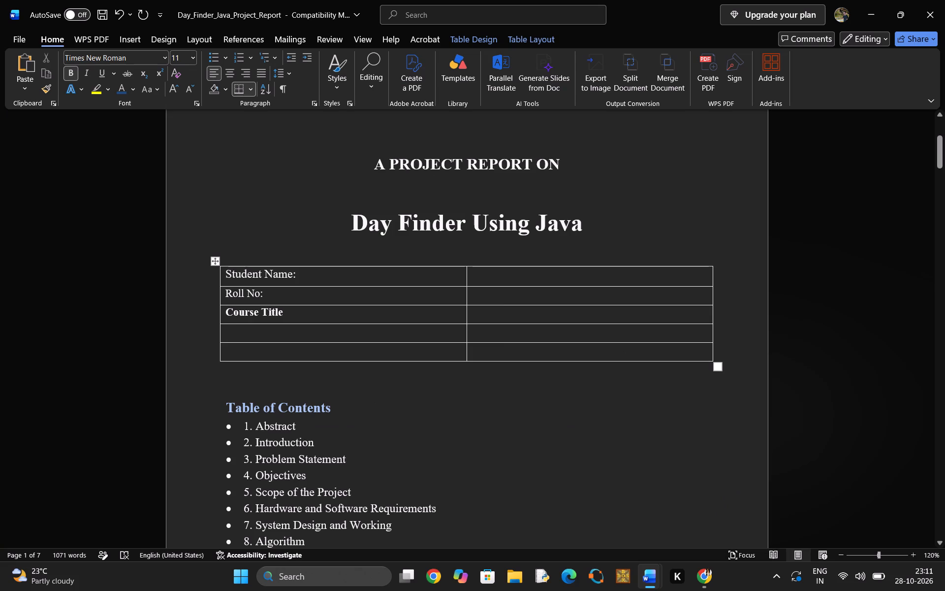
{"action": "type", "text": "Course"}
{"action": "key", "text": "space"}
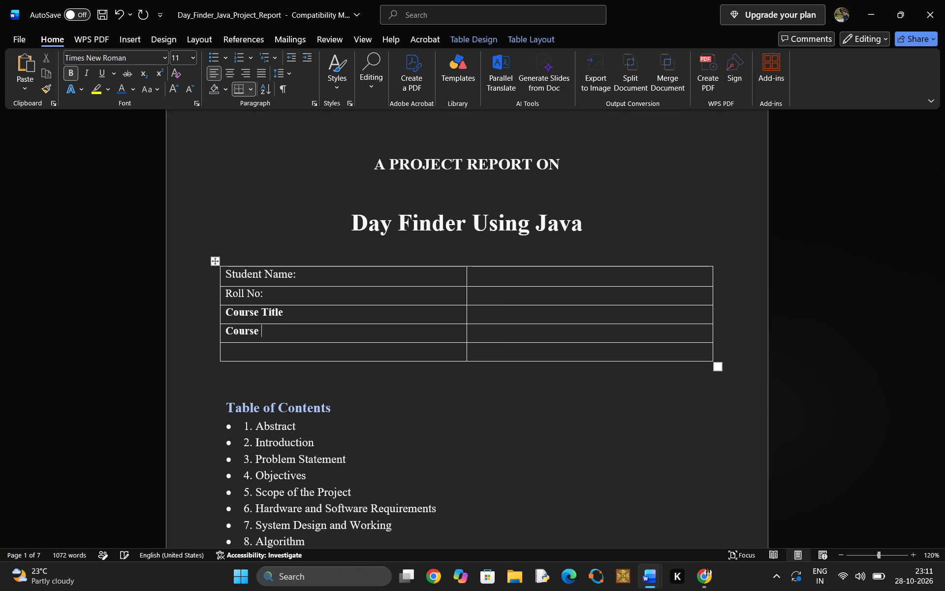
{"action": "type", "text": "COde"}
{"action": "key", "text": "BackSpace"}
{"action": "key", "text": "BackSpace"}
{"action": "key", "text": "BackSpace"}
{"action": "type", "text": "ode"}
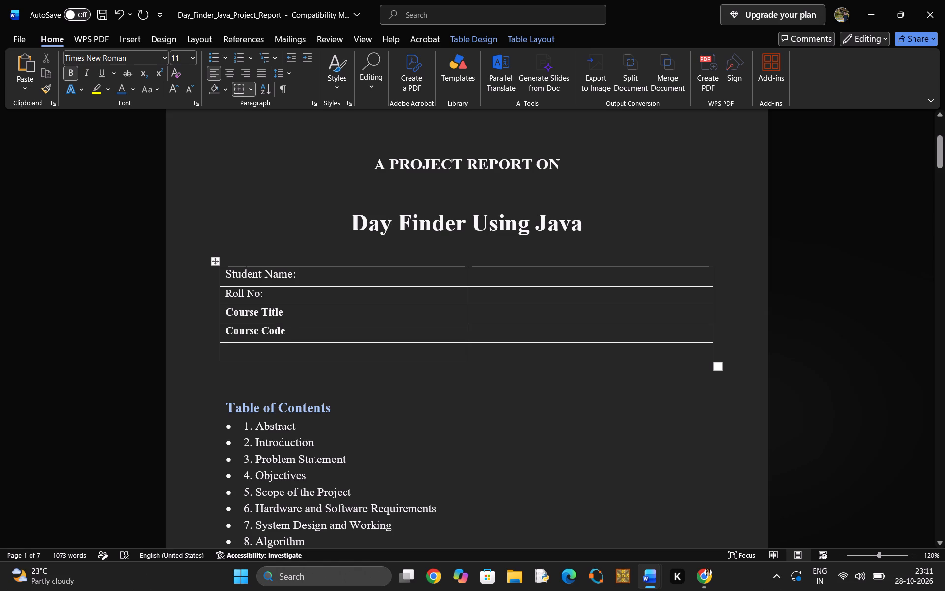
Enter the label "Academic Year (Regulation)" in the first cell of the table's fifth row.
{"action": "left_click", "coordinate": [312, 356]}
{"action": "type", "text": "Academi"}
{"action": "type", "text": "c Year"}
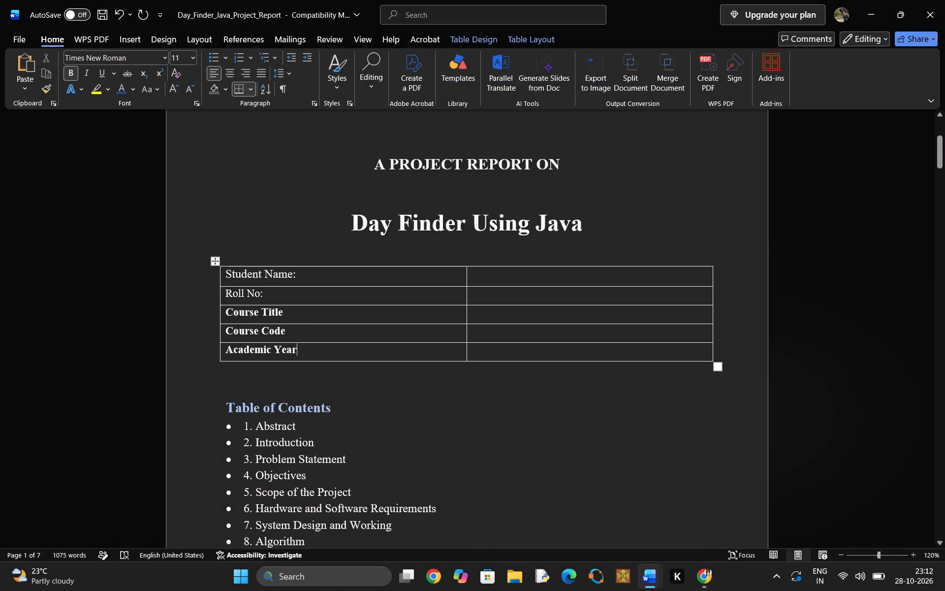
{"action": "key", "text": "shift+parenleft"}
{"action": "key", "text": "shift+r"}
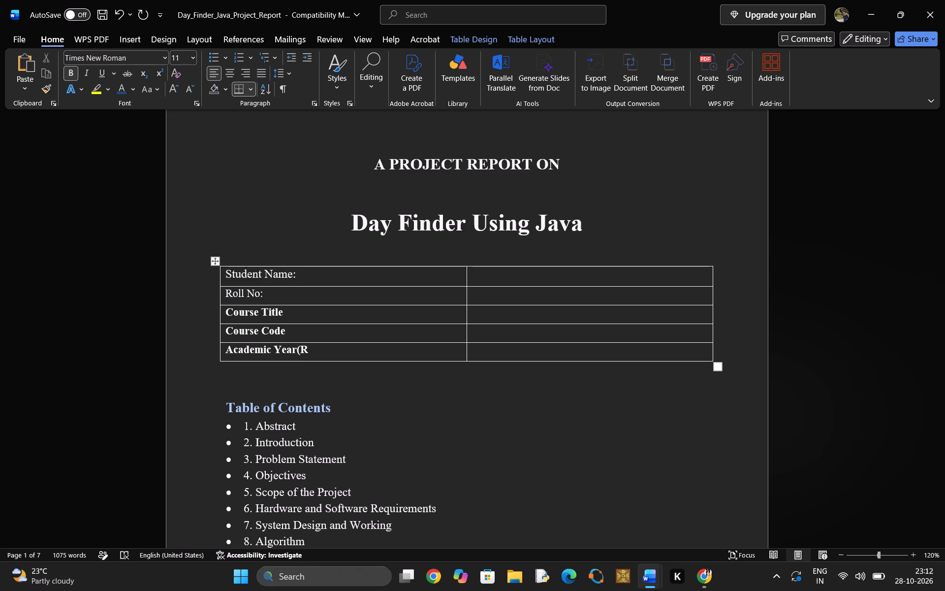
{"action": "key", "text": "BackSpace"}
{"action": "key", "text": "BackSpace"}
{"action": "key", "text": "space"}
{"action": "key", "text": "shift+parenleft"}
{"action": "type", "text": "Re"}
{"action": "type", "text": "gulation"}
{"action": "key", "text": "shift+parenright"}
Remove the bold formatting from the Course Title, Course Code and Academic Year (Regulation) labels and set their font size to 12.
{"action": "left_click", "coordinate": [340, 335]}
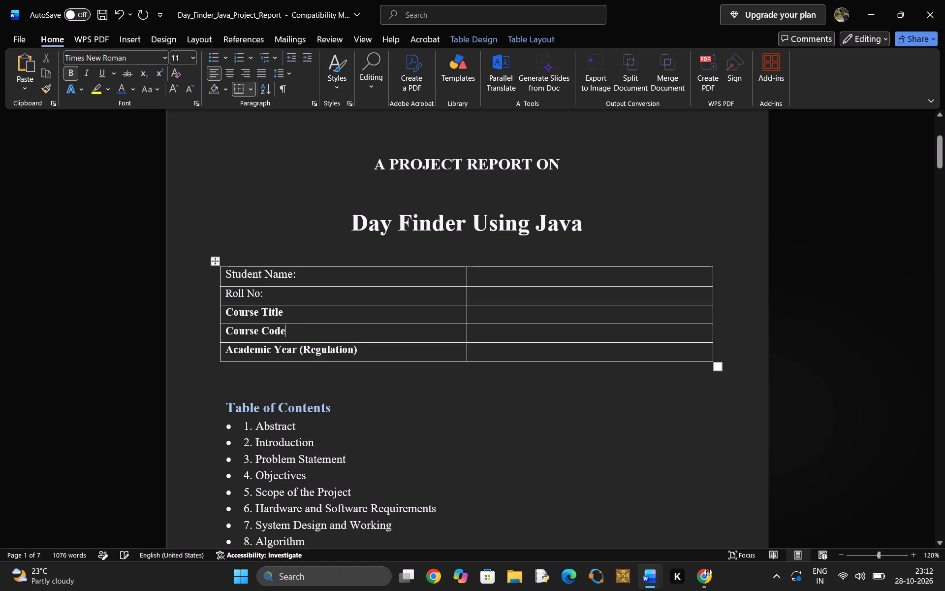
{"action": "left_click_drag", "start_coordinate": [363, 353], "coordinate": [252, 314]}
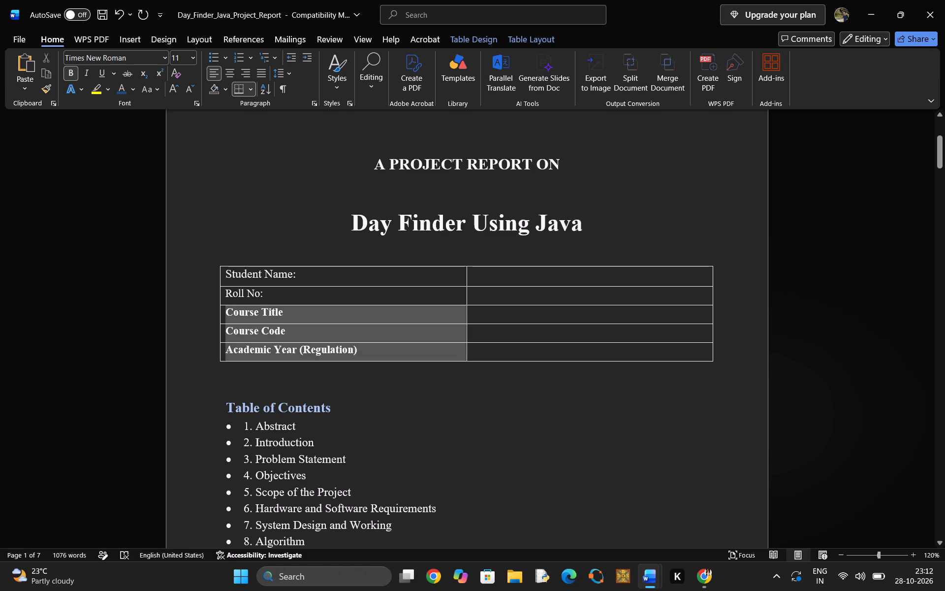
{"action": "left_click_drag", "start_coordinate": [252, 314], "coordinate": [244, 312]}
{"action": "left_click", "coordinate": [254, 351]}
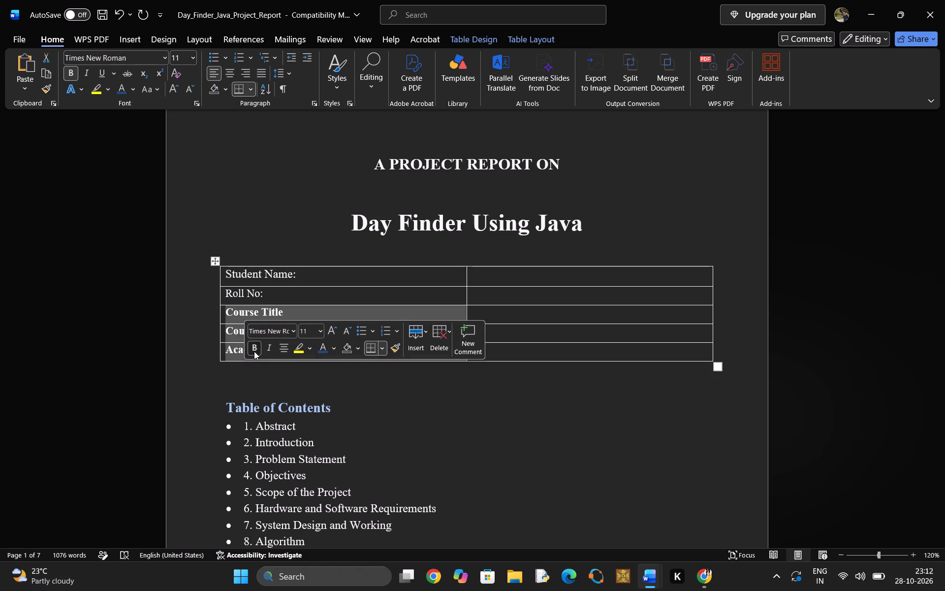
{"action": "left_click", "coordinate": [312, 333]}
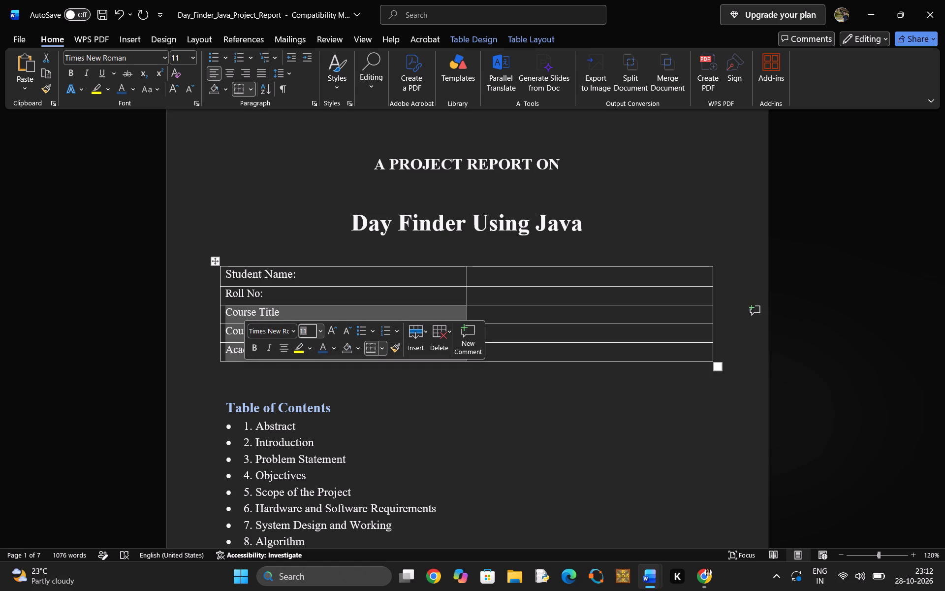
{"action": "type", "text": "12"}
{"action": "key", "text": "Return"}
{"action": "left_click", "coordinate": [395, 414]}
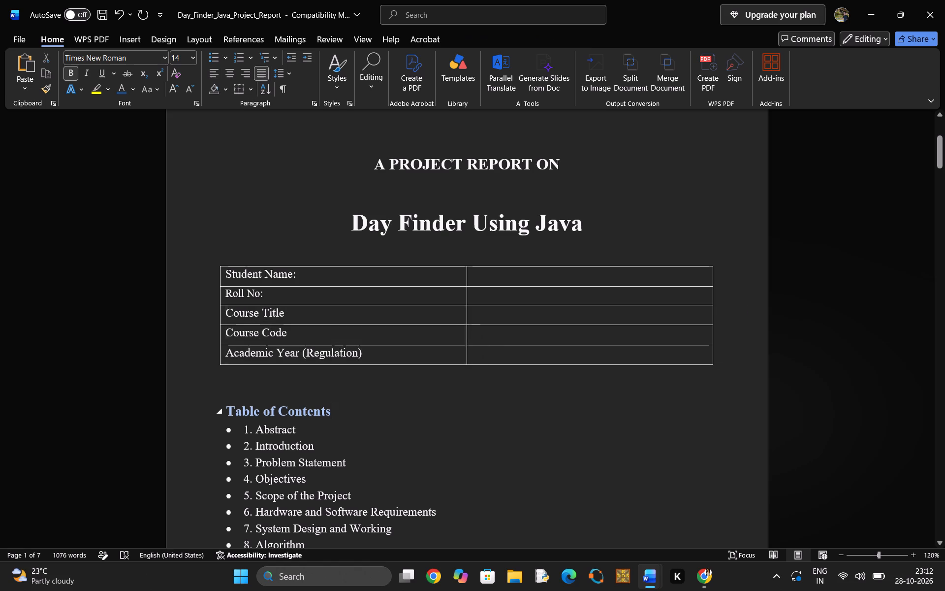
Add a colon at the end of the Course Title, Course Code and Academic Year (Regulation) labels.
{"action": "left_click", "coordinate": [306, 311]}
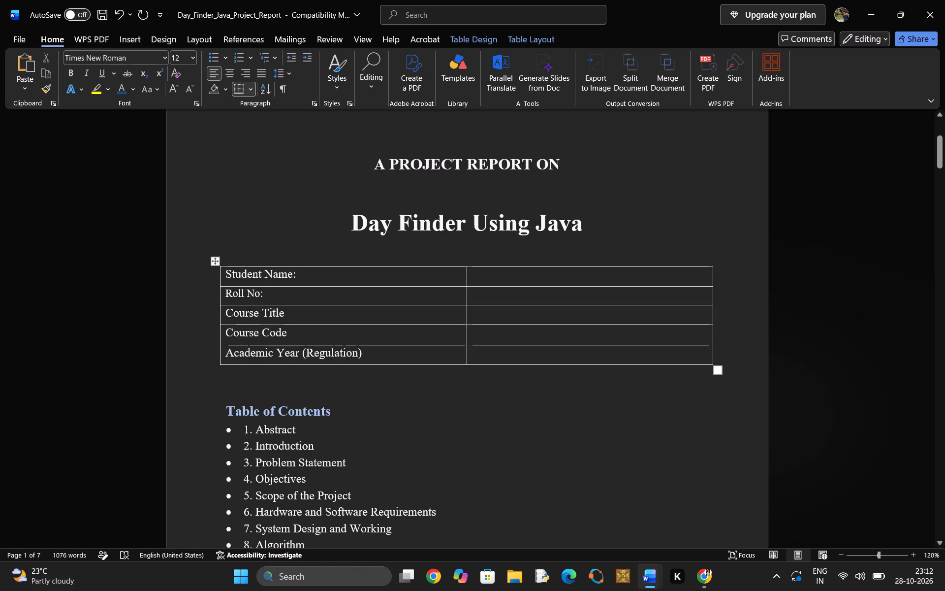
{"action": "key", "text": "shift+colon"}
{"action": "left_click", "coordinate": [300, 336]}
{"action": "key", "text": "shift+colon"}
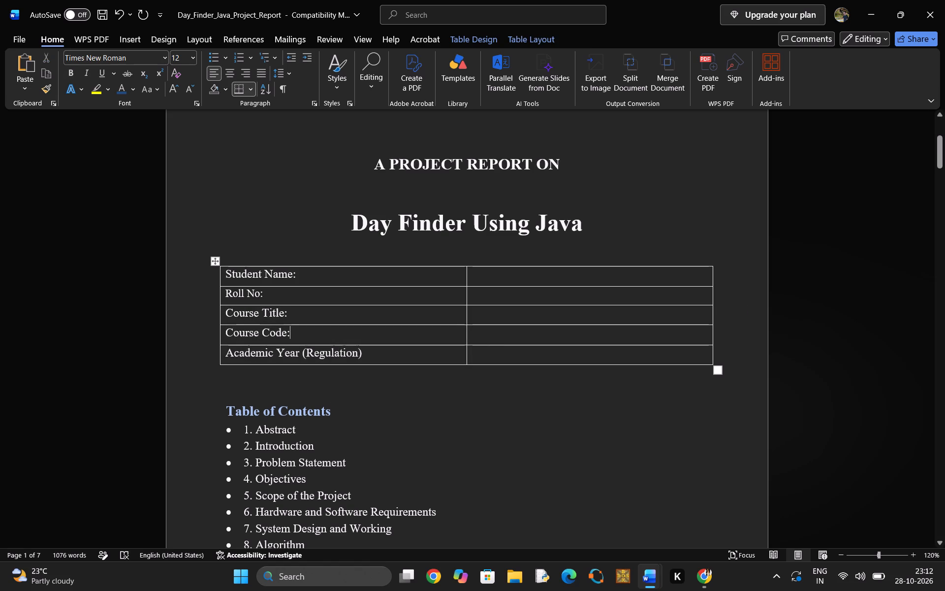
{"action": "left_click", "coordinate": [377, 354]}
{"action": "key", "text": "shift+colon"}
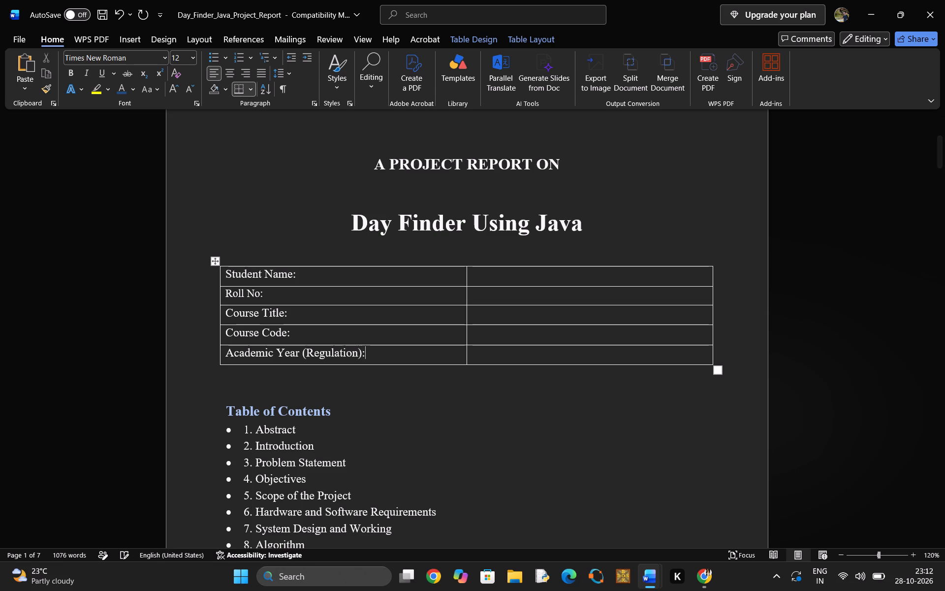
Enter the student's full name in capitals in the second cell of the Student Name row.
{"action": "left_click", "coordinate": [491, 279]}
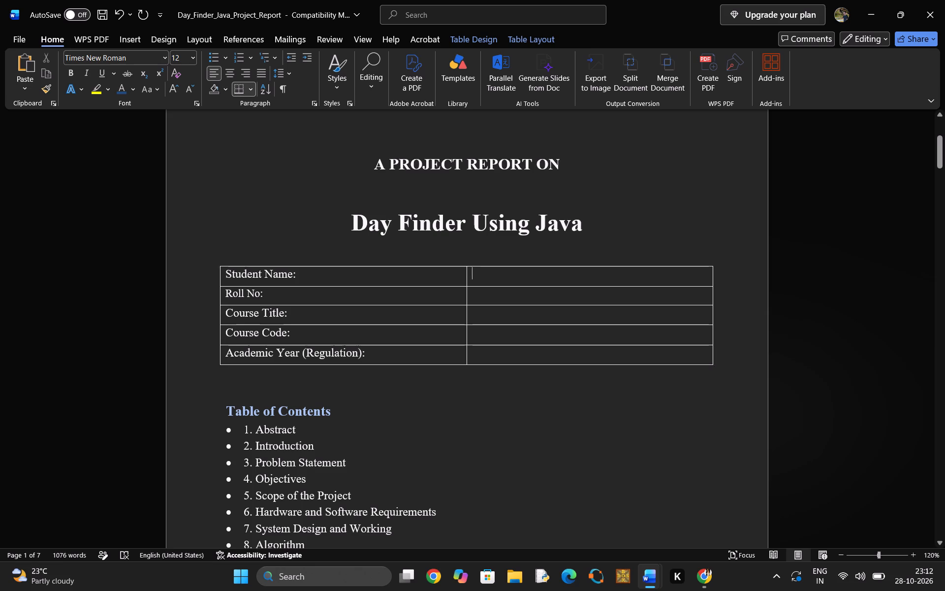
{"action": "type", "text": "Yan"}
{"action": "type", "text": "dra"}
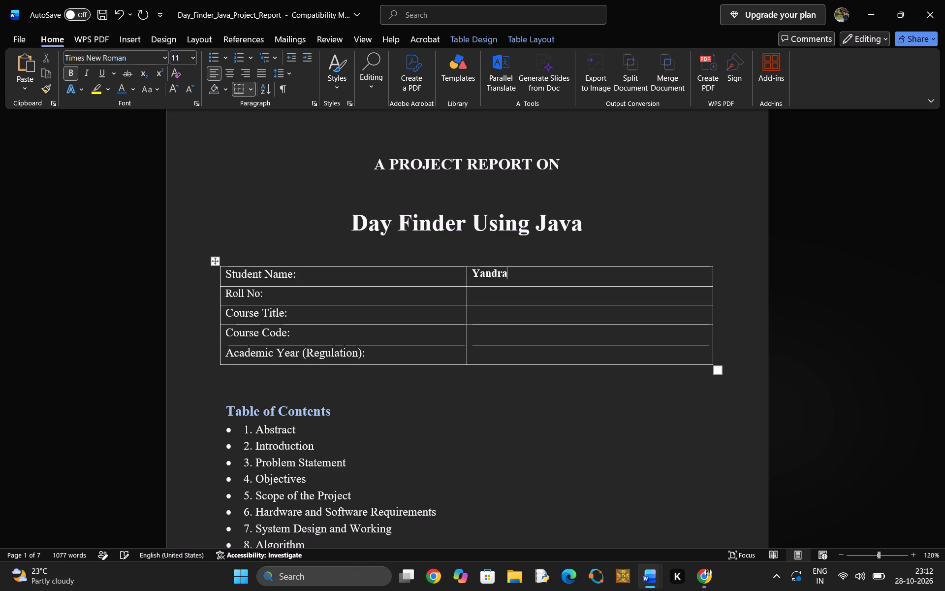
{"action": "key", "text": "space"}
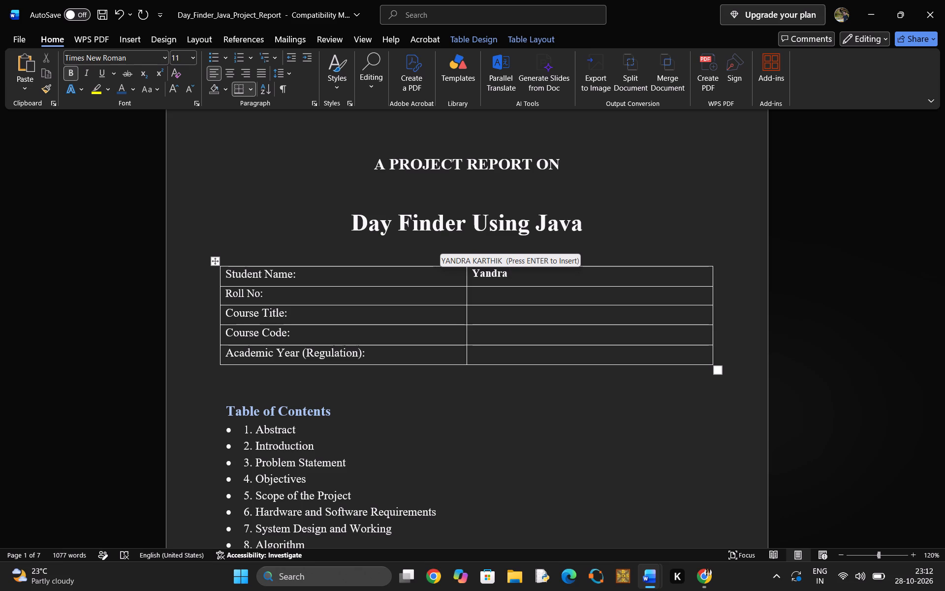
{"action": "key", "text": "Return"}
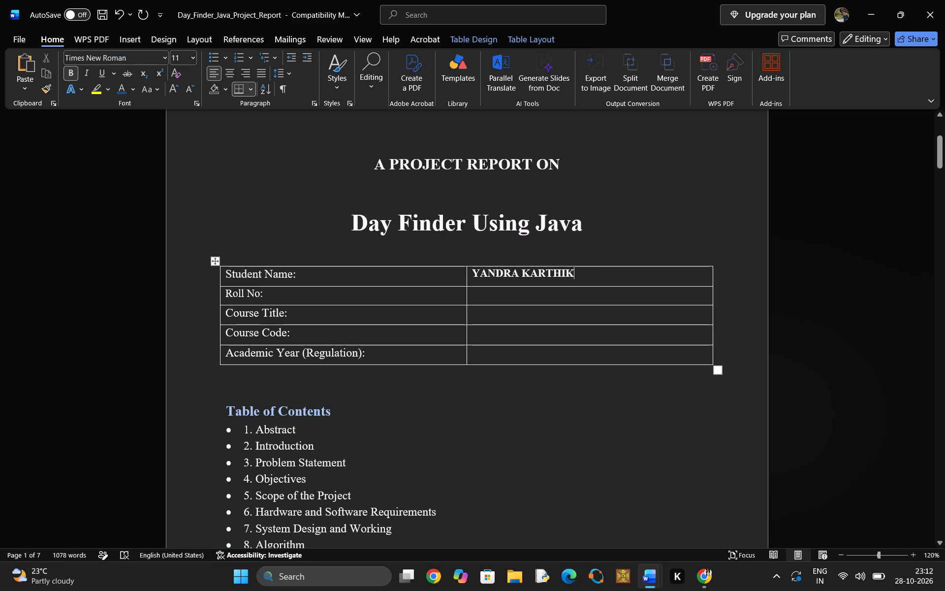
Enter the student's roll number in the second cell of the Roll No row.
{"action": "left_click", "coordinate": [534, 295]}
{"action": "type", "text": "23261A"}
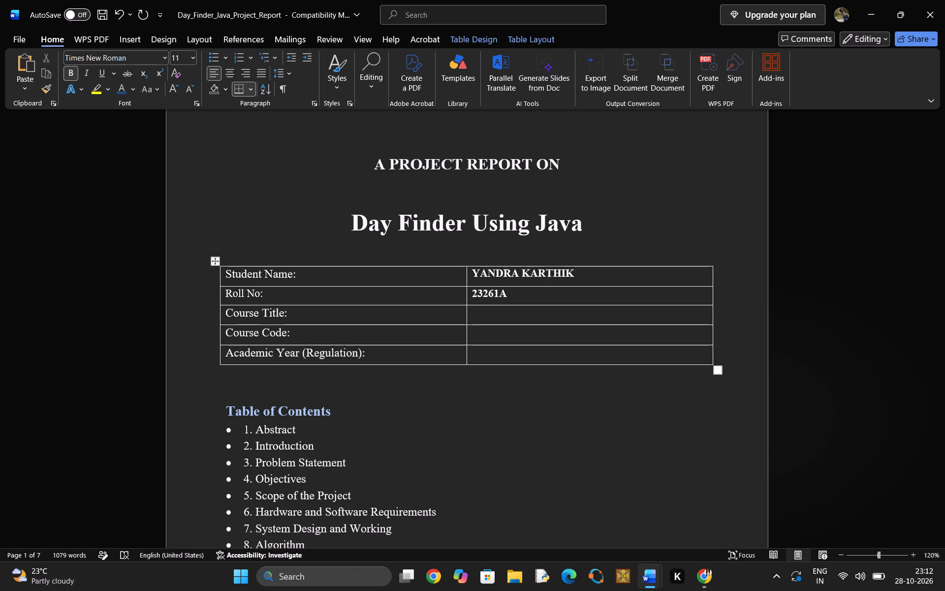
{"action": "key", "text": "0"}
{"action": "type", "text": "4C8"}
Copy "Java Programming Laboratory" from the Java_File_Encryption_Decryption_Project_Report cover table into the Course Title row's second cell in the Day Finder report.
{"action": "left_click", "coordinate": [550, 314]}
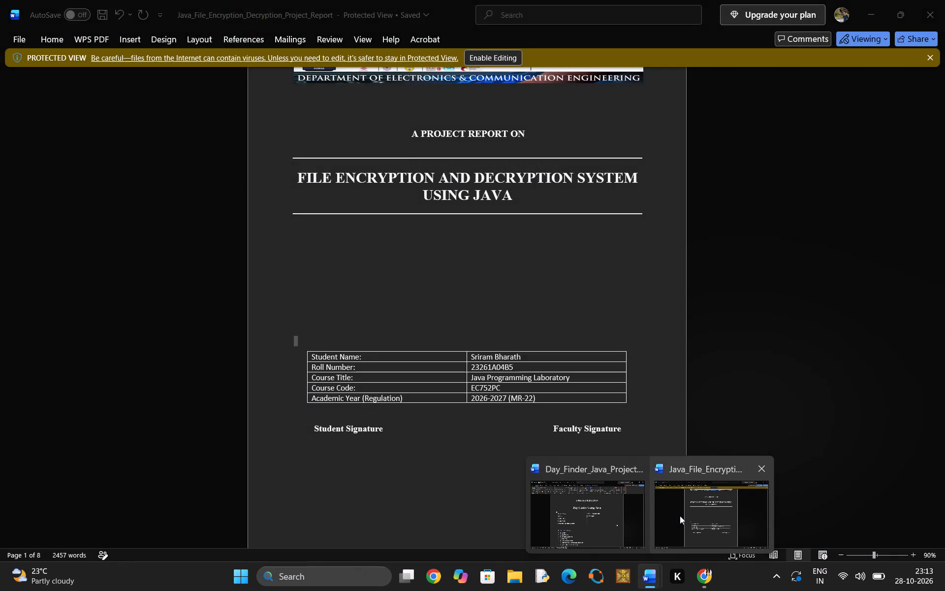
{"action": "left_click", "coordinate": [680, 516]}
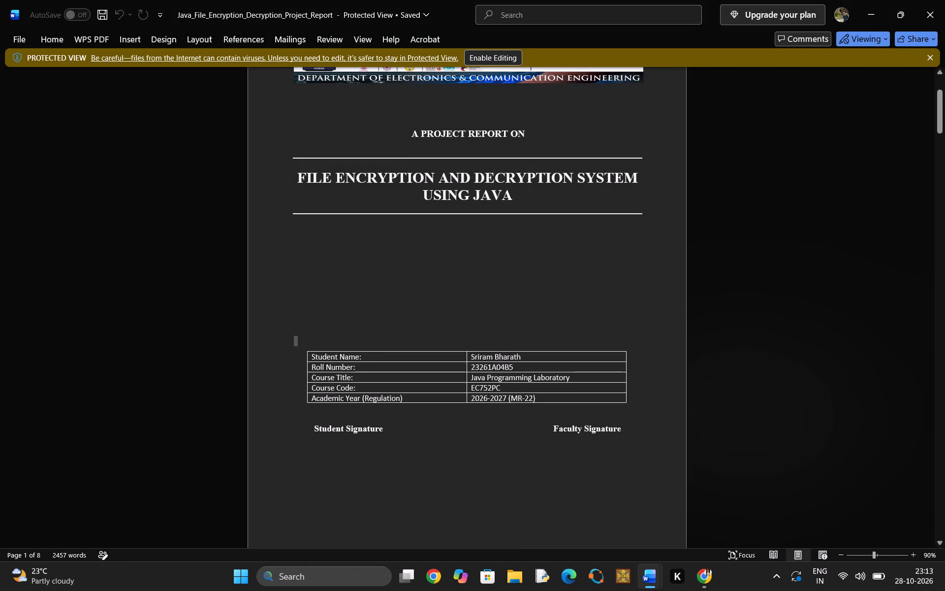
{"action": "left_click_drag", "start_coordinate": [509, 389], "coordinate": [480, 378]}
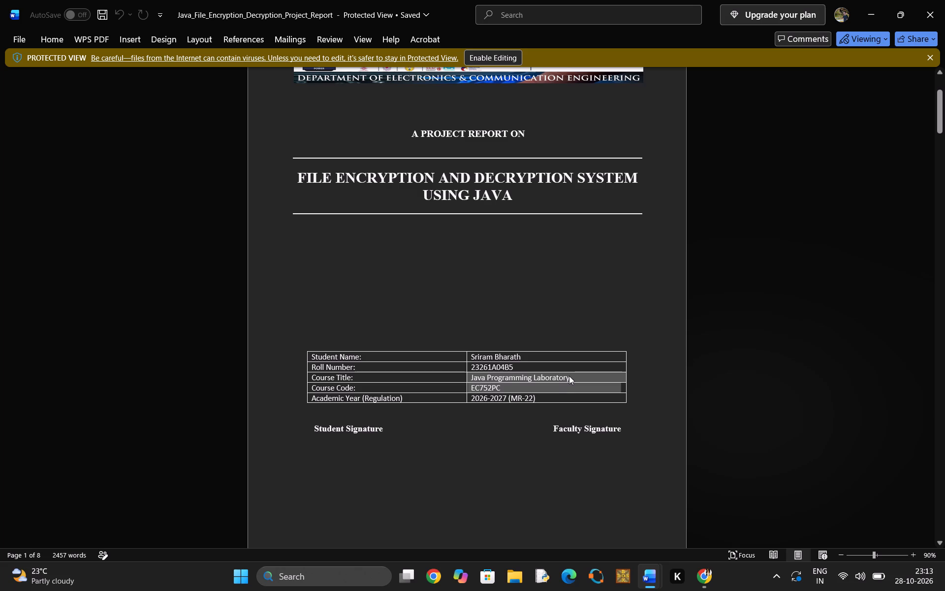
{"action": "left_click", "coordinate": [571, 376]}
{"action": "left_click_drag", "start_coordinate": [571, 376], "coordinate": [476, 375]}
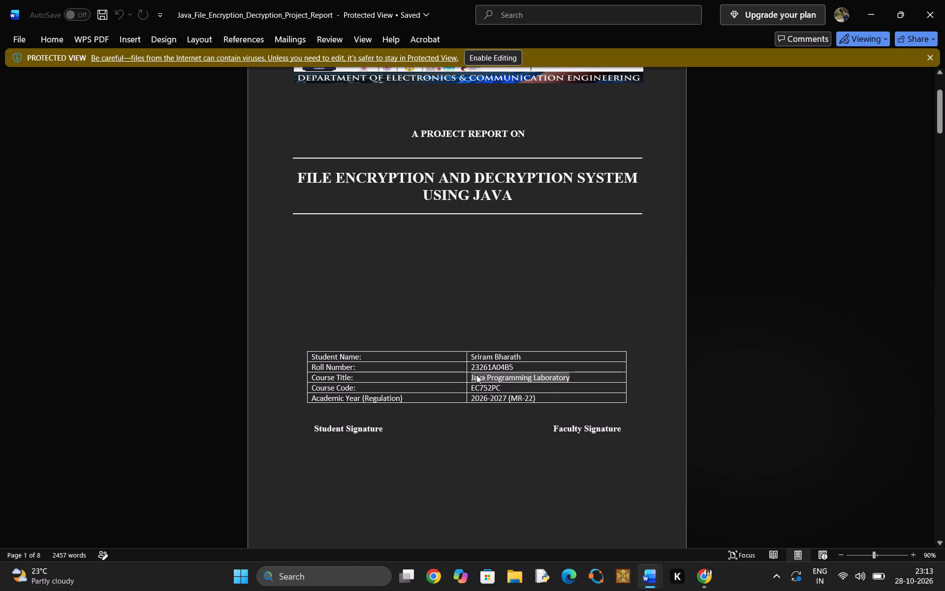
{"action": "left_click_drag", "start_coordinate": [476, 375], "coordinate": [475, 375]}
{"action": "key", "text": "ctrl+c"}
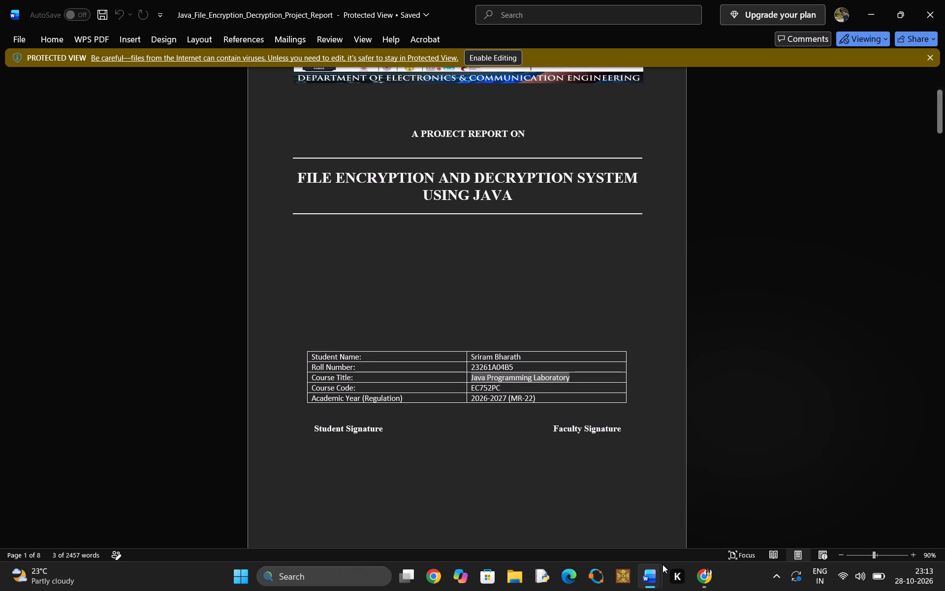
{"action": "left_click", "coordinate": [616, 530]}
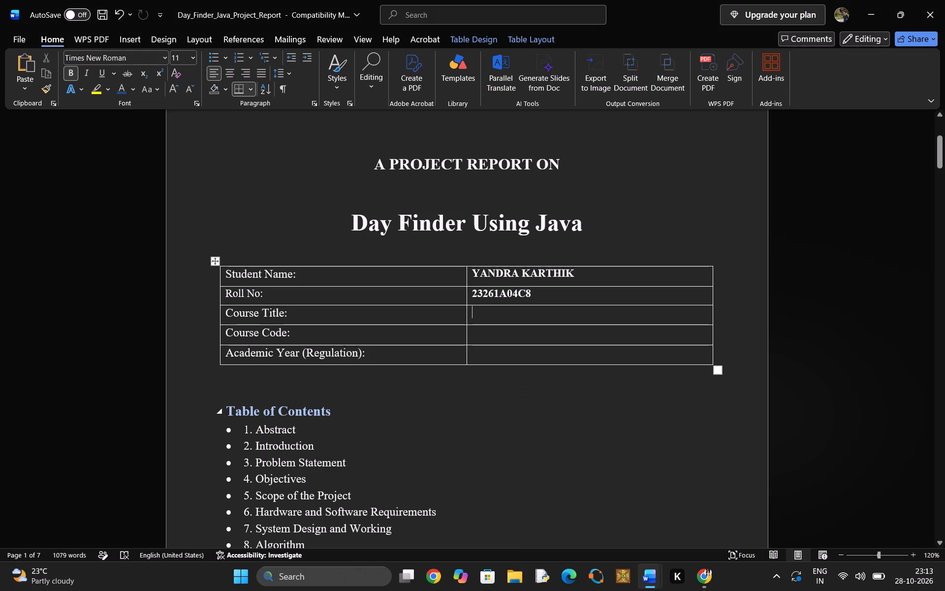
{"action": "key", "text": "ctrl+v"}
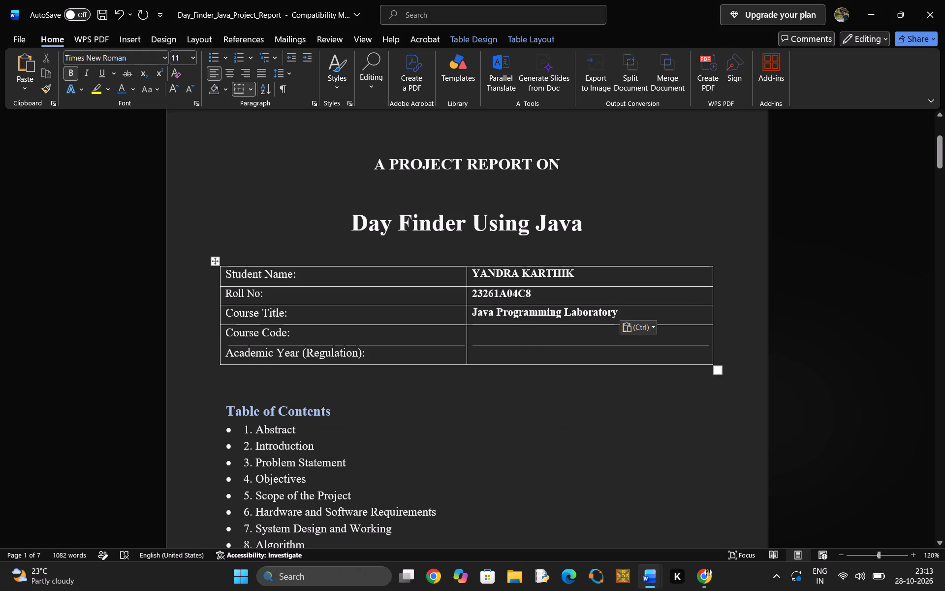
Copy the course code EC752PC from the encryption report's cover table into the Course Code row's second cell in the Day Finder report.
{"action": "left_click", "coordinate": [686, 518]}
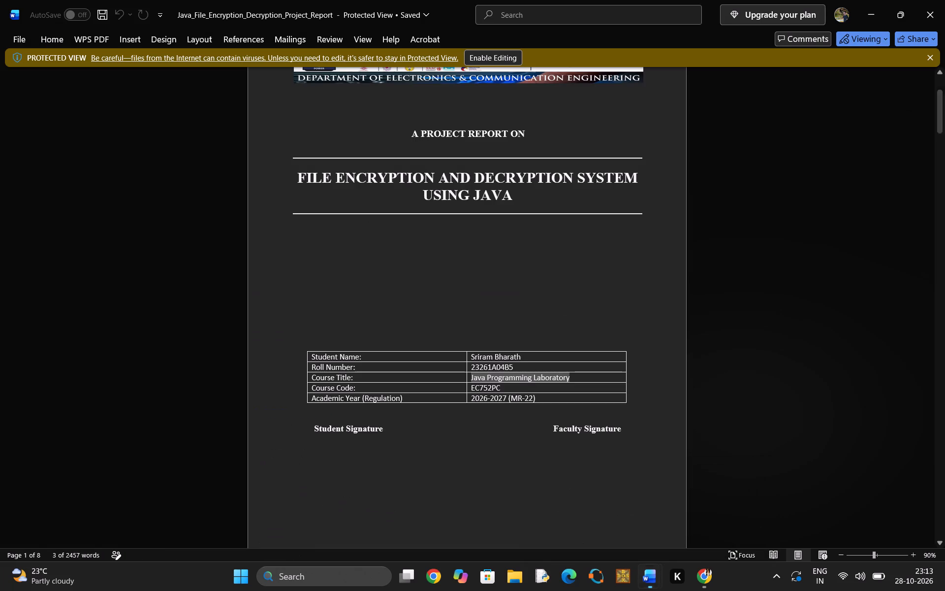
{"action": "left_click_drag", "start_coordinate": [510, 387], "coordinate": [473, 392]}
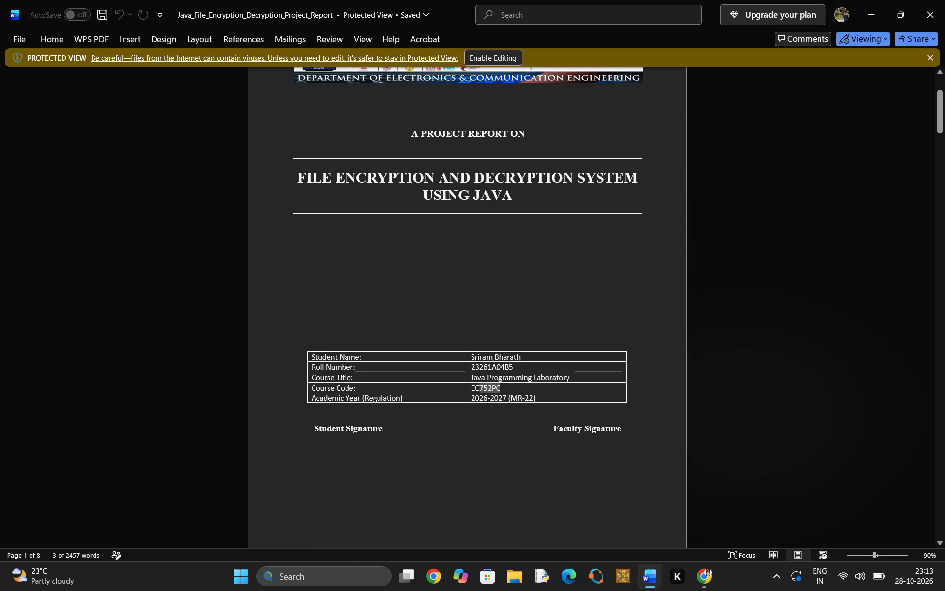
{"action": "left_click_drag", "start_coordinate": [473, 392], "coordinate": [472, 391]}
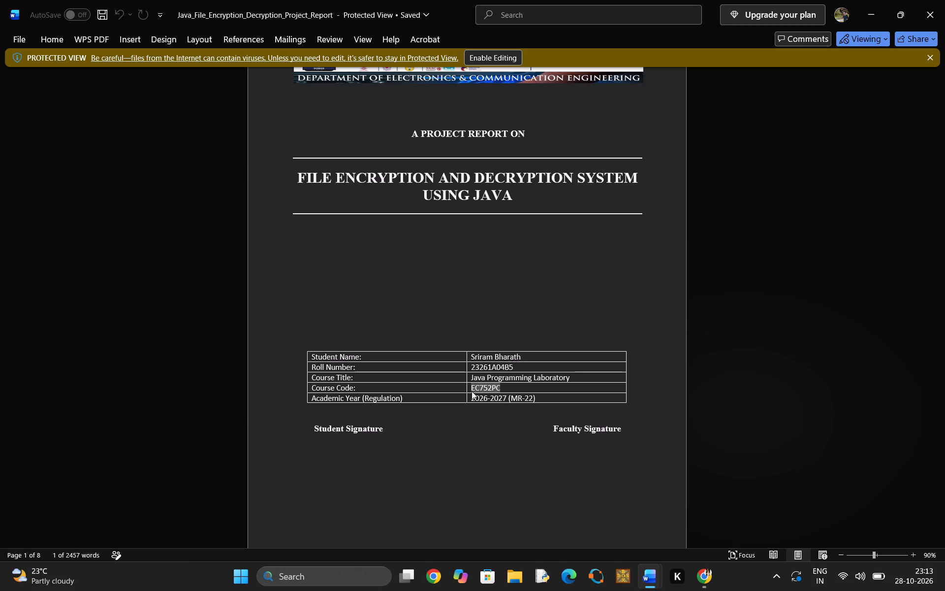
{"action": "key", "text": "ctrl+c"}
{"action": "left_click", "coordinate": [629, 520]}
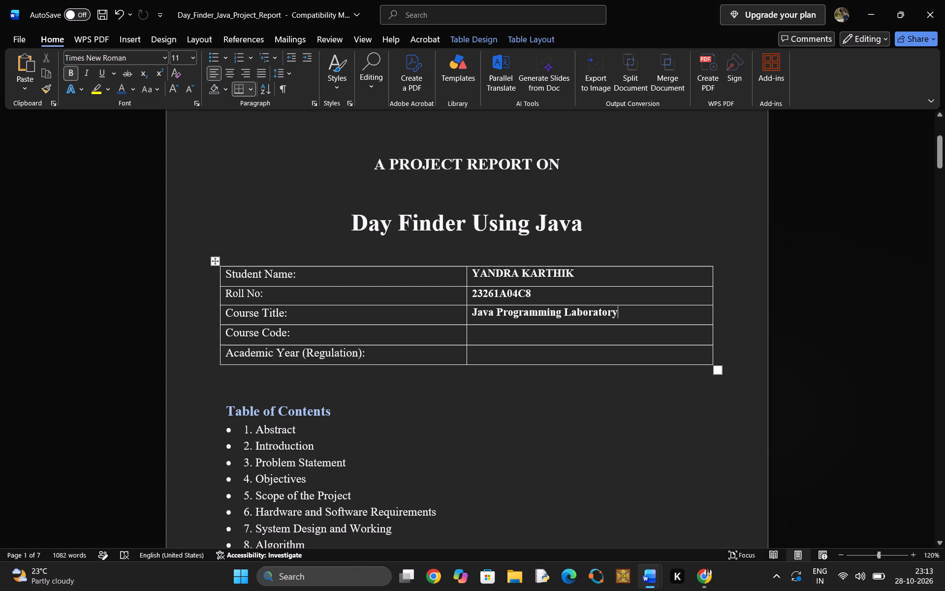
{"action": "left_click", "coordinate": [515, 340]}
{"action": "key", "text": "ctrl+v"}
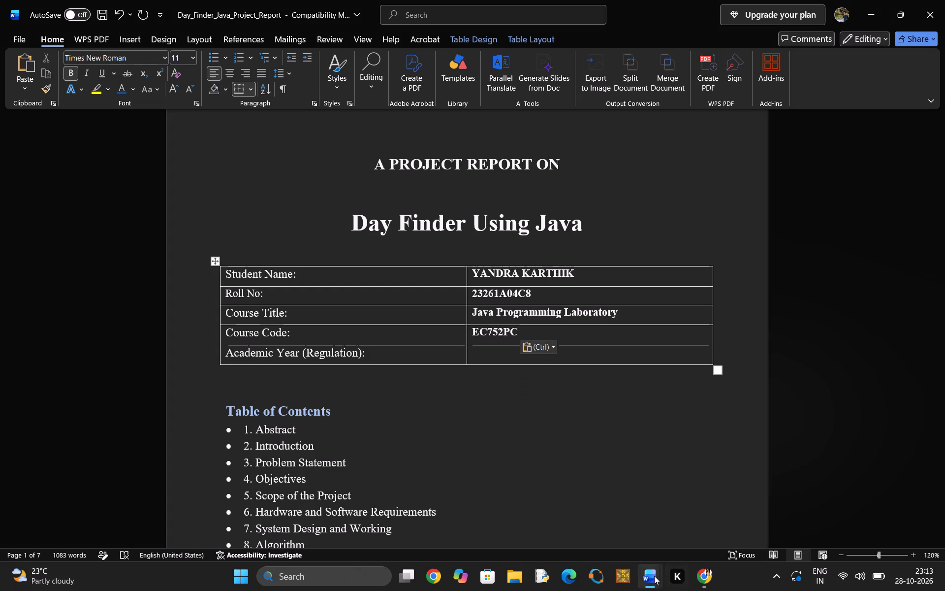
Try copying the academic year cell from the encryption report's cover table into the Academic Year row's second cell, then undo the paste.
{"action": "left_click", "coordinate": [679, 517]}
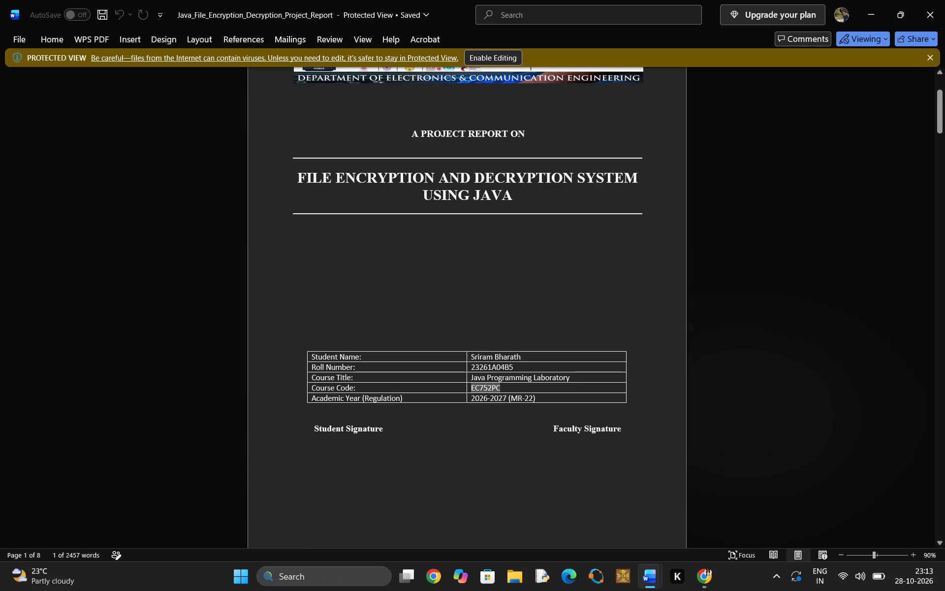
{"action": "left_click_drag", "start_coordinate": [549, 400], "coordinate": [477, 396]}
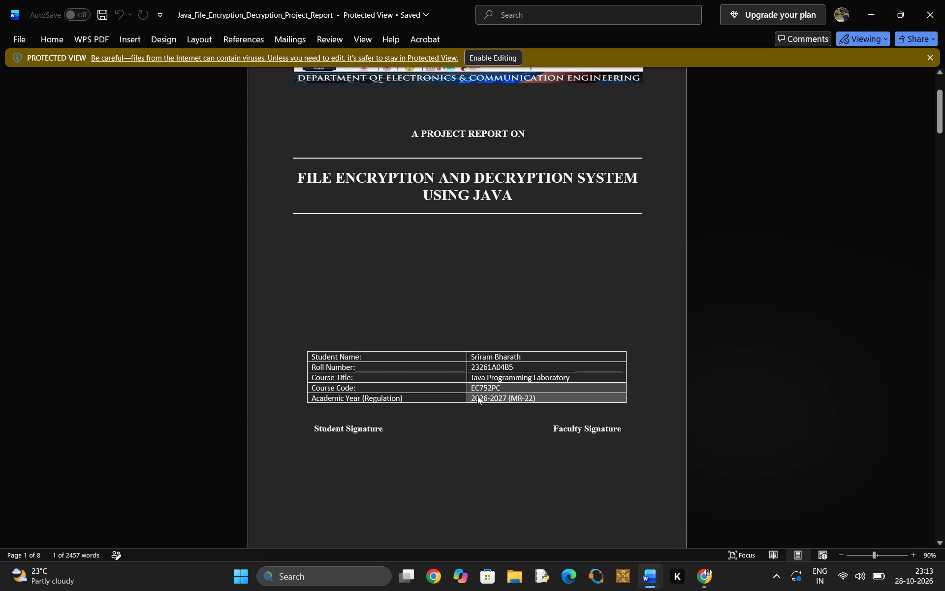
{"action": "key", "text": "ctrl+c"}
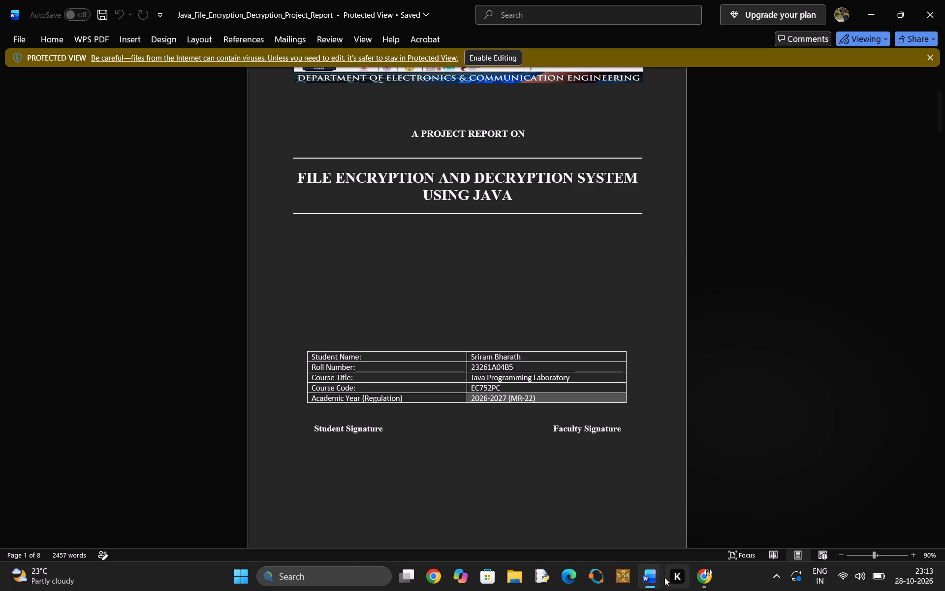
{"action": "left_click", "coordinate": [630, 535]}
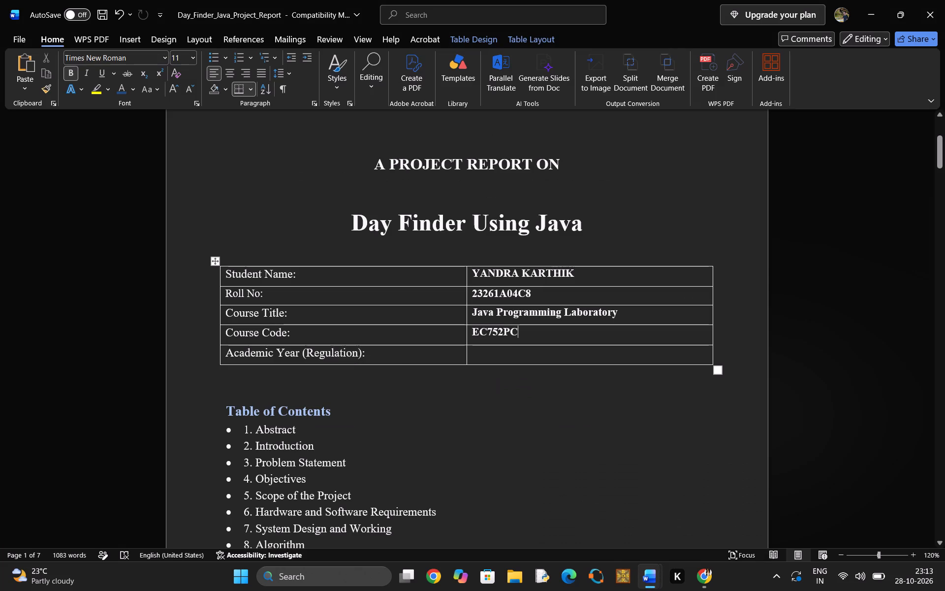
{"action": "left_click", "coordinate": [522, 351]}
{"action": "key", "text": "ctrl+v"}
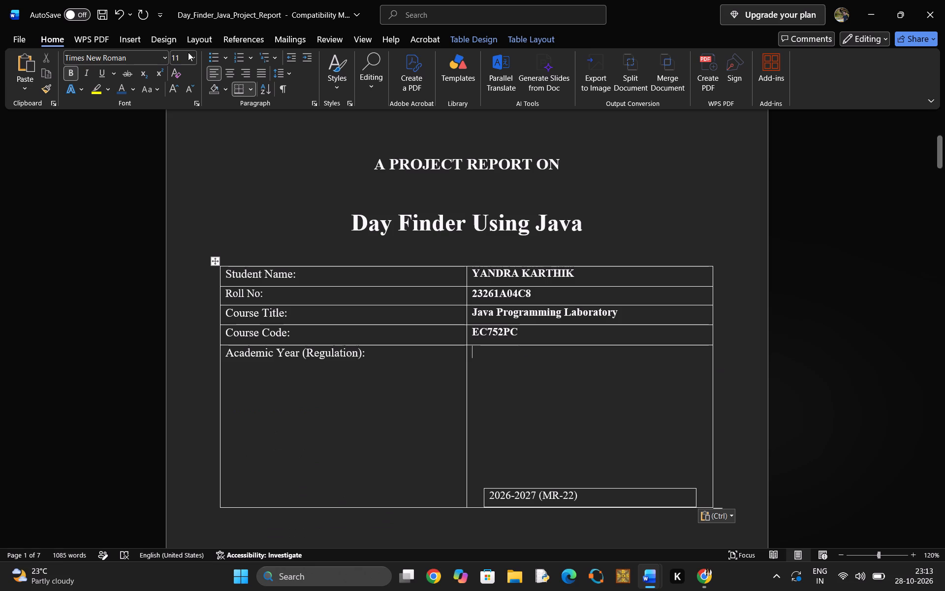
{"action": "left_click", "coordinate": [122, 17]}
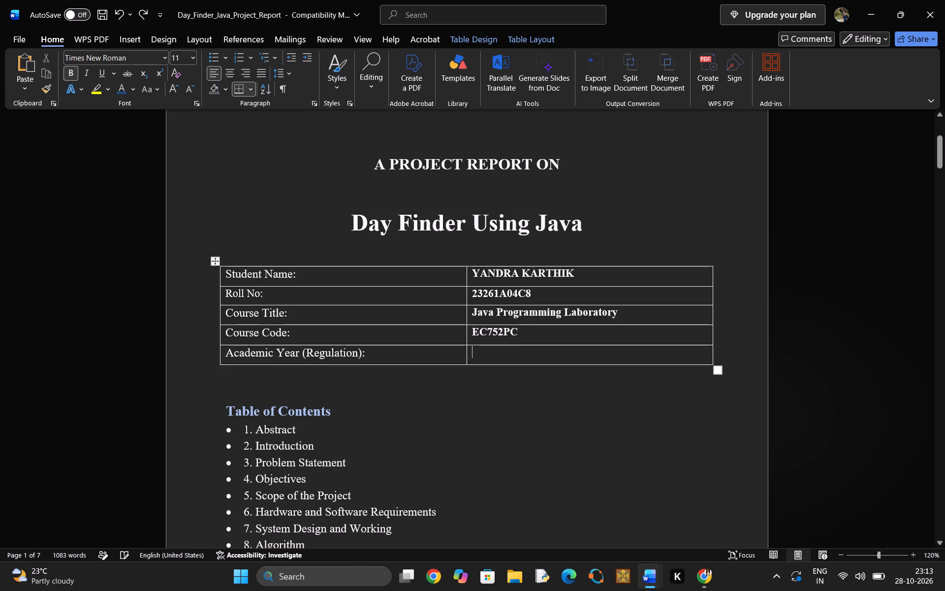
Enter 2026-2027 (MR22) in the second cell of the Academic Year (Regulation) row.
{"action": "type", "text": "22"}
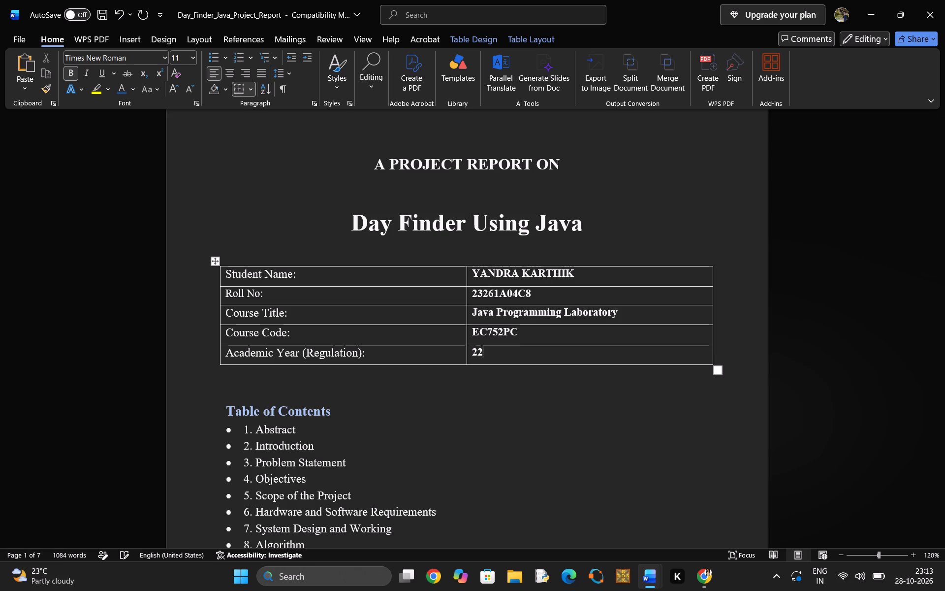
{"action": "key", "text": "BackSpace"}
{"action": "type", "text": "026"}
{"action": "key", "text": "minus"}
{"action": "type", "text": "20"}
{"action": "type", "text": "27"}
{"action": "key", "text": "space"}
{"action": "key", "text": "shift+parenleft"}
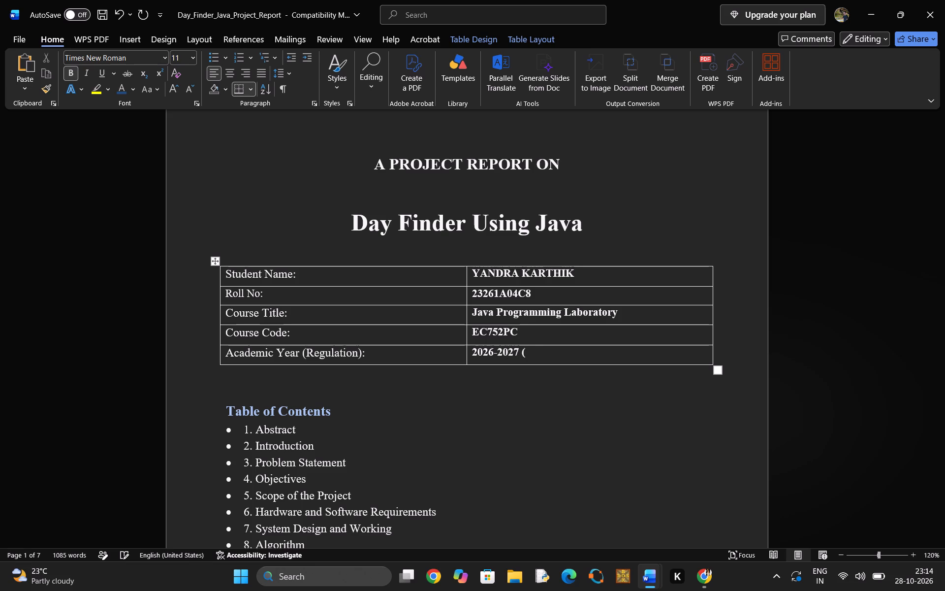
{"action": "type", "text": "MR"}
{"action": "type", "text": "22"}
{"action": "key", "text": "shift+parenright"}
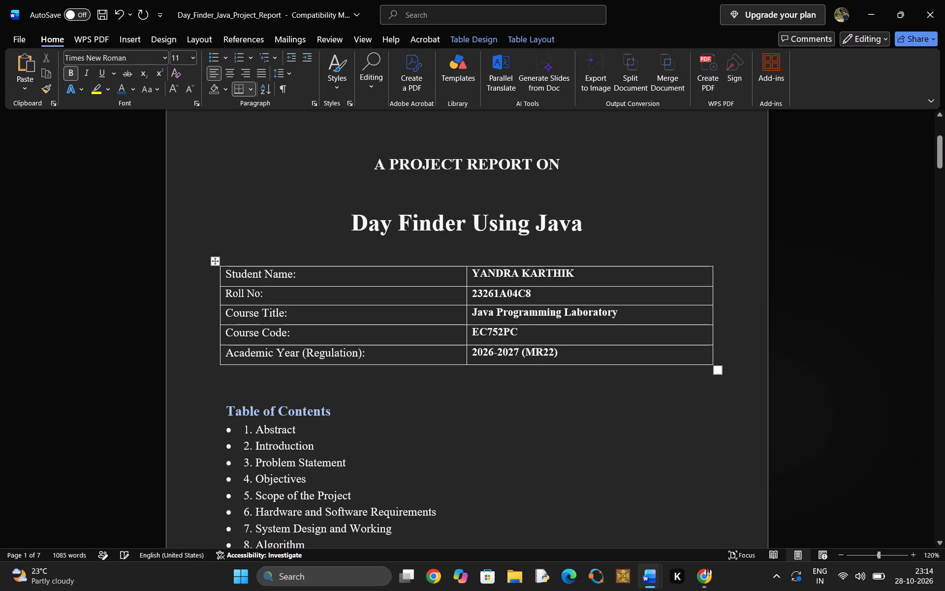
Remove bold from all values in the table's second column and set their font size to 12.
{"action": "left_click_drag", "start_coordinate": [570, 349], "coordinate": [510, 312]}
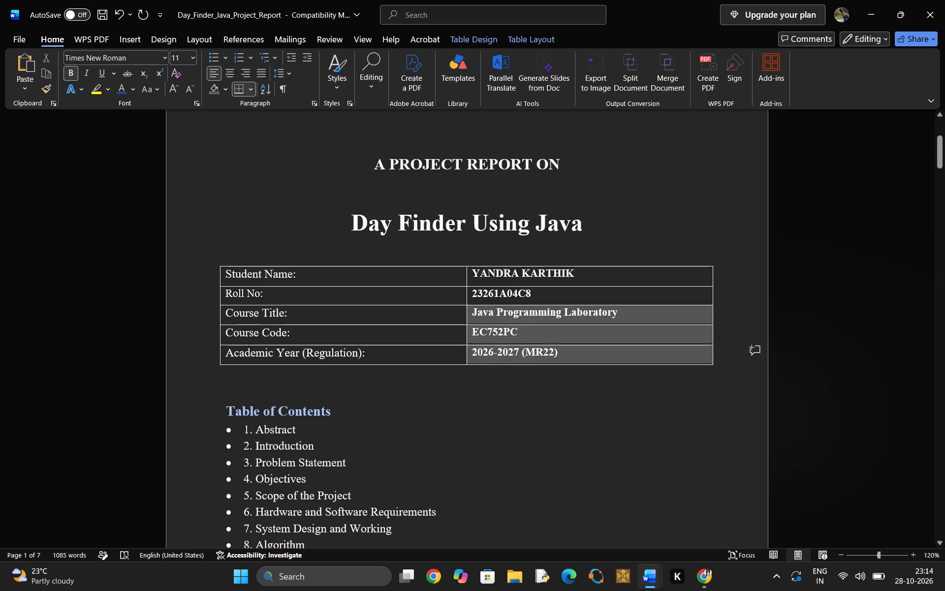
{"action": "left_click_drag", "start_coordinate": [510, 312], "coordinate": [481, 272]}
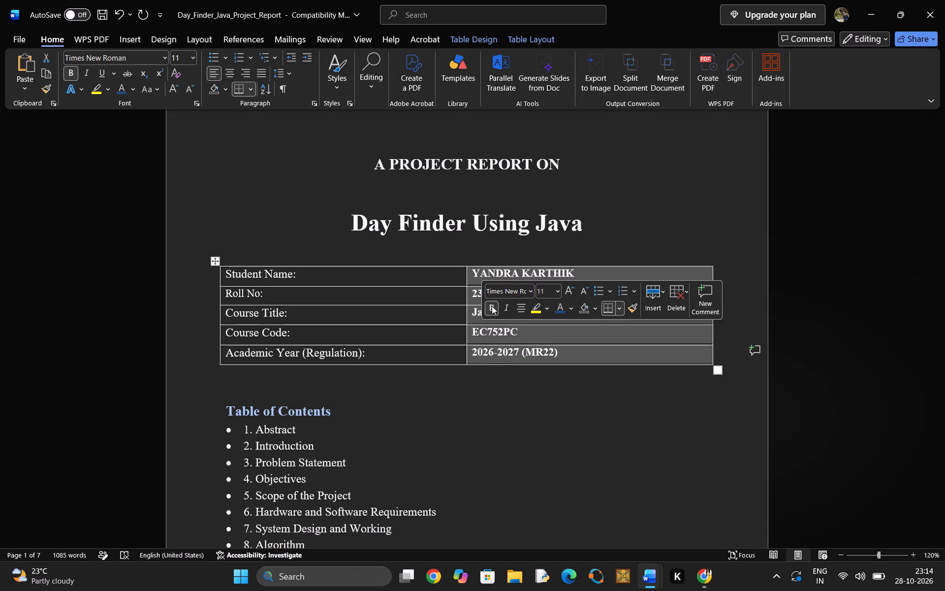
{"action": "left_click", "coordinate": [492, 306]}
{"action": "left_click", "coordinate": [542, 291]}
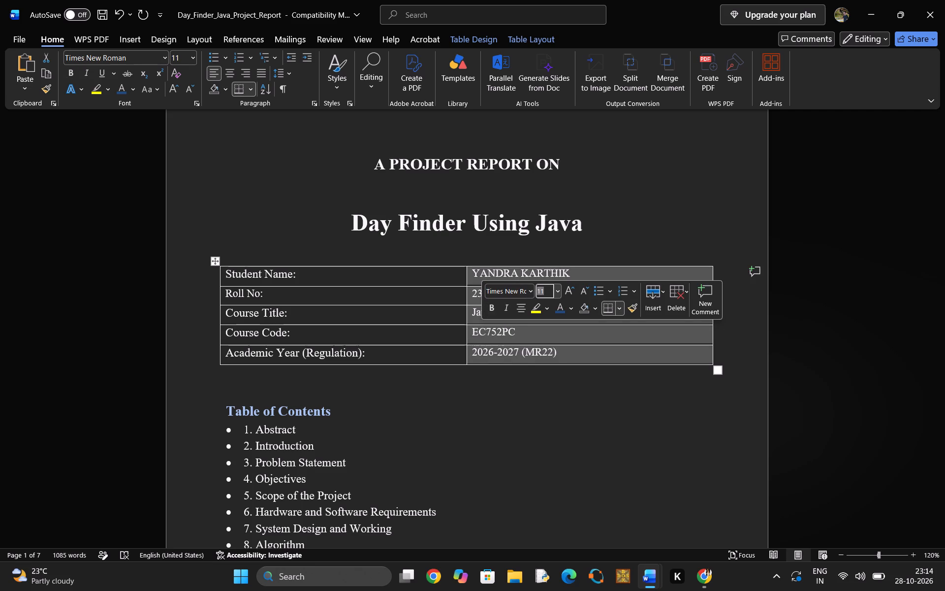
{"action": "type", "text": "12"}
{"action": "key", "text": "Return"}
{"action": "left_click", "coordinate": [612, 499]}
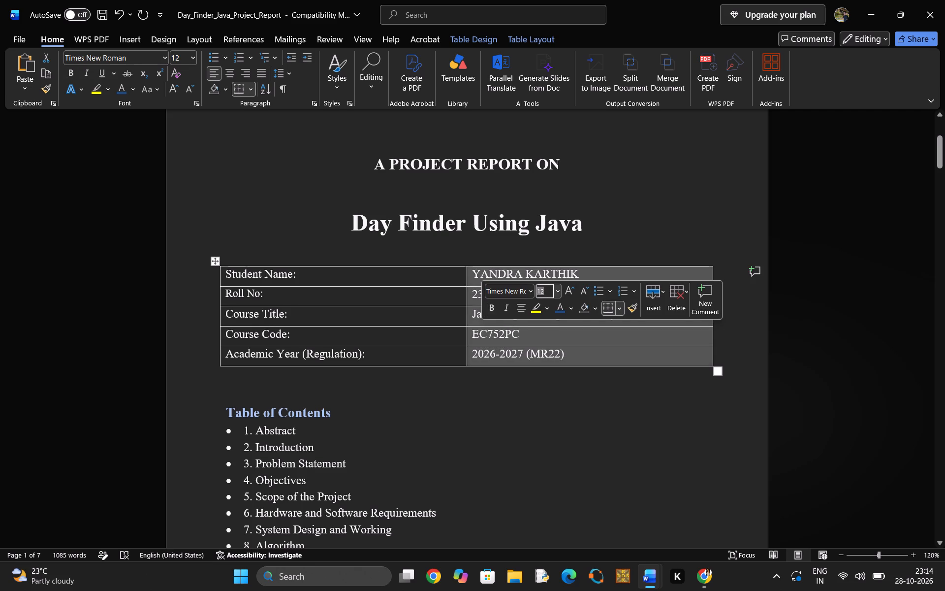
Replace the all-capitals student name in the Student Name row with the same name in title case.
{"action": "left_click", "coordinate": [584, 276]}
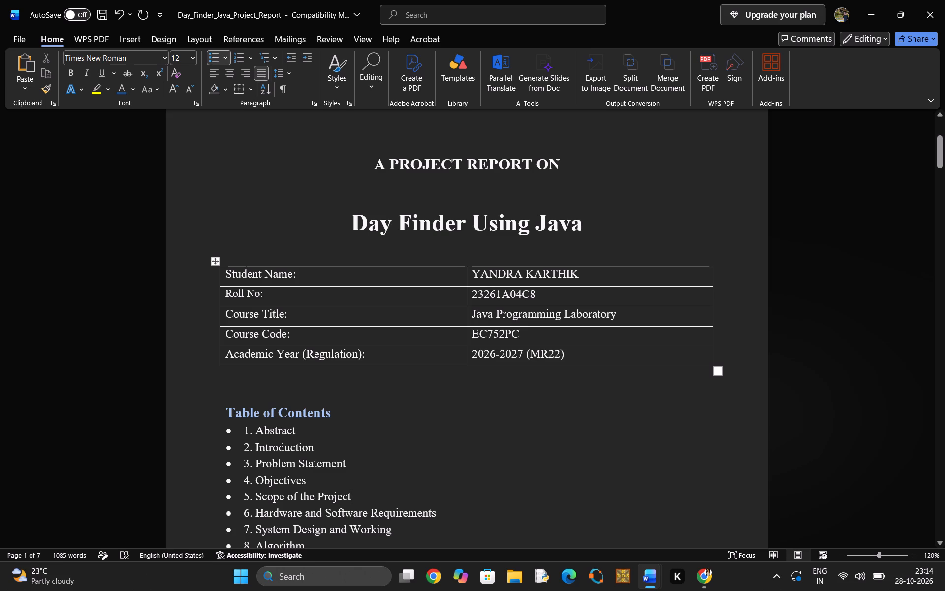
{"action": "key", "text": "BackSpace"}
{"action": "key", "text": "BackSpace"}
{"action": "key", "text": "BackSpace"}
{"action": "key", "text": "BackSpace"}
{"action": "key", "text": "BackSpace"}
{"action": "key", "text": "BackSpace"}
{"action": "key", "text": "BackSpace"}
{"action": "key", "text": "BackSpace"}
{"action": "key", "text": "BackSpace"}
{"action": "key", "text": "BackSpace"}
{"action": "key", "text": "BackSpace"}
{"action": "key", "text": "BackSpace"}
{"action": "key", "text": "BackSpace"}
{"action": "key", "text": "BackSpace"}
{"action": "key", "text": "BackSpace"}
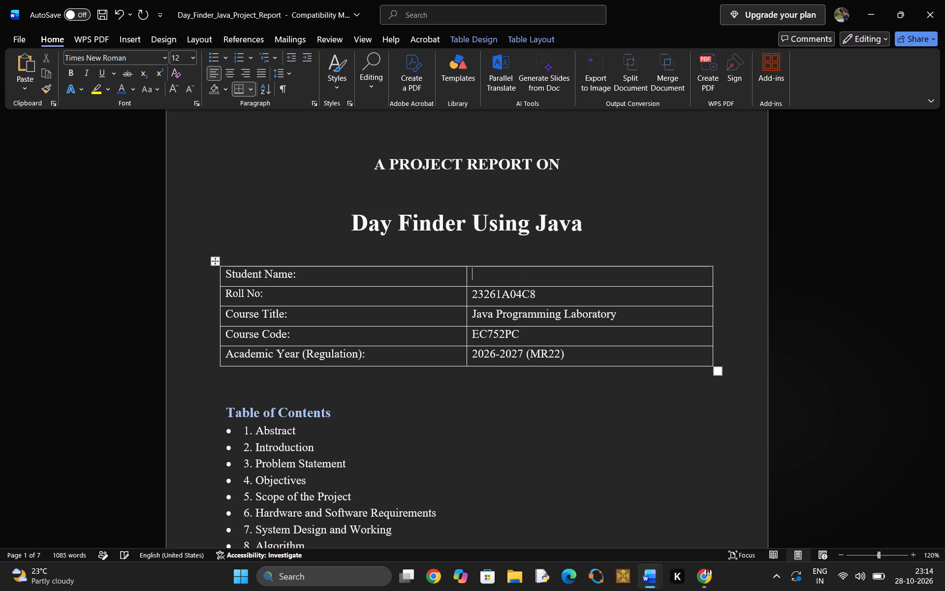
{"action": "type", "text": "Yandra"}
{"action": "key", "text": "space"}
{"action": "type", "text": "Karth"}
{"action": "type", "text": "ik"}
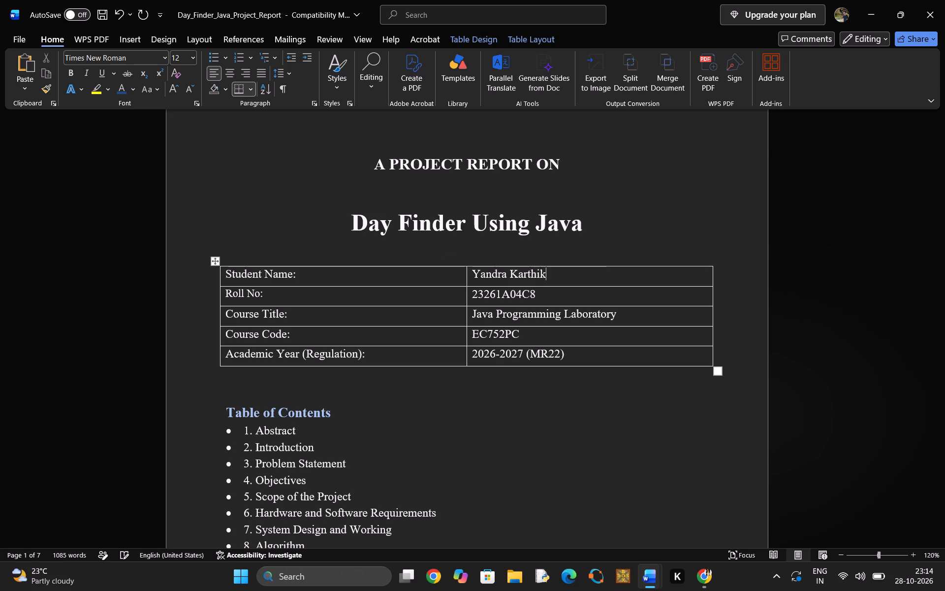
{"action": "left_click", "coordinate": [630, 468]}
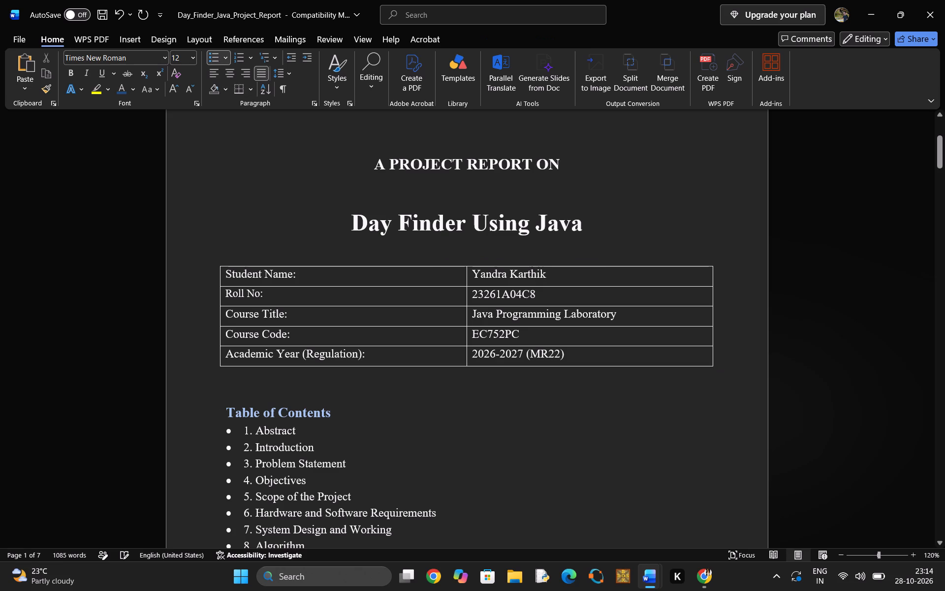
Insert twelve blank lines between the student details table and the Table of Contents heading to push the contents onto the next page.
{"action": "scroll", "coordinate": [630, 468], "scroll_direction": "down", "scroll_amount": 1}
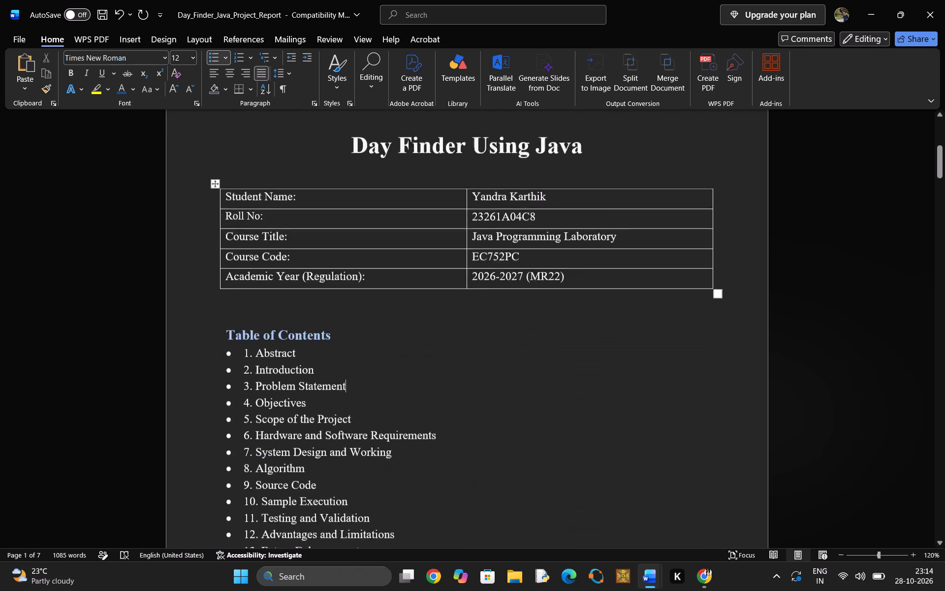
{"action": "scroll", "coordinate": [630, 468], "scroll_direction": "down", "scroll_amount": 1}
{"action": "left_click", "coordinate": [288, 235]}
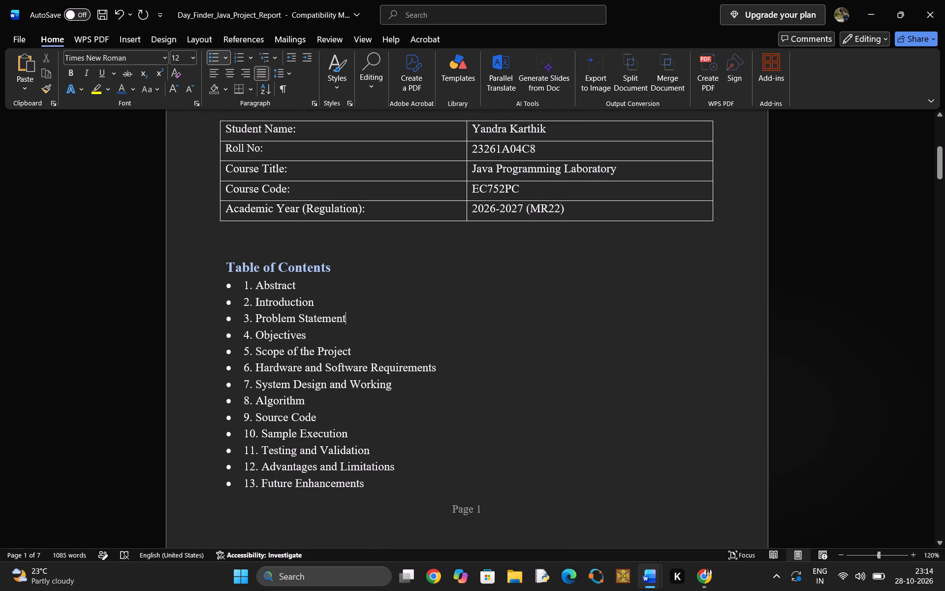
{"action": "key", "text": "Return"}
{"action": "key", "text": "Return"}
{"action": "key", "text": "Return"}
{"action": "key", "text": "Return"}
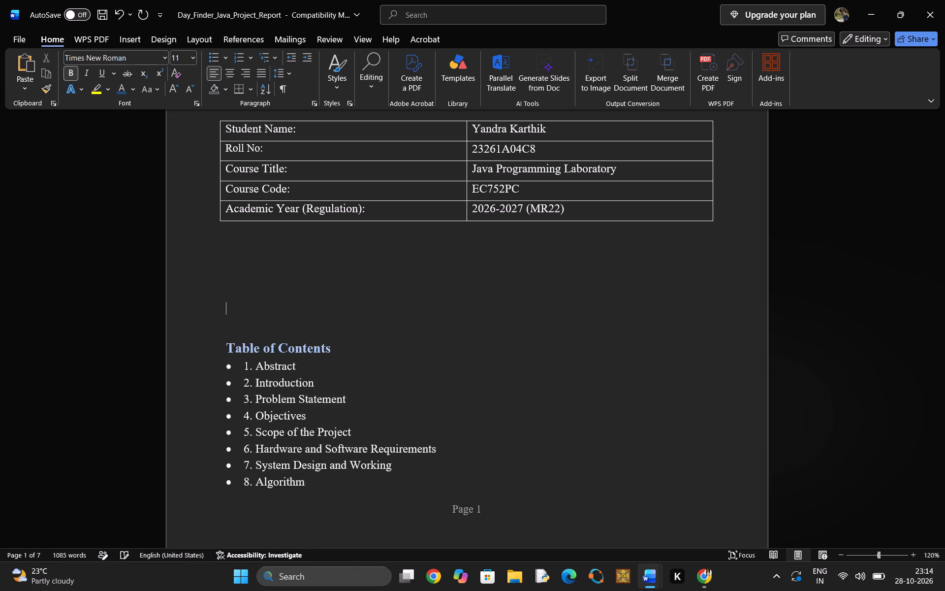
{"action": "key", "text": "Return"}
{"action": "key", "text": "Return"}
{"action": "key", "text": "Return"}
{"action": "key", "text": "Return"}
{"action": "key", "text": "Return"}
{"action": "key", "text": "Return"}
{"action": "key", "text": "Return"}
{"action": "key", "text": "Return"}
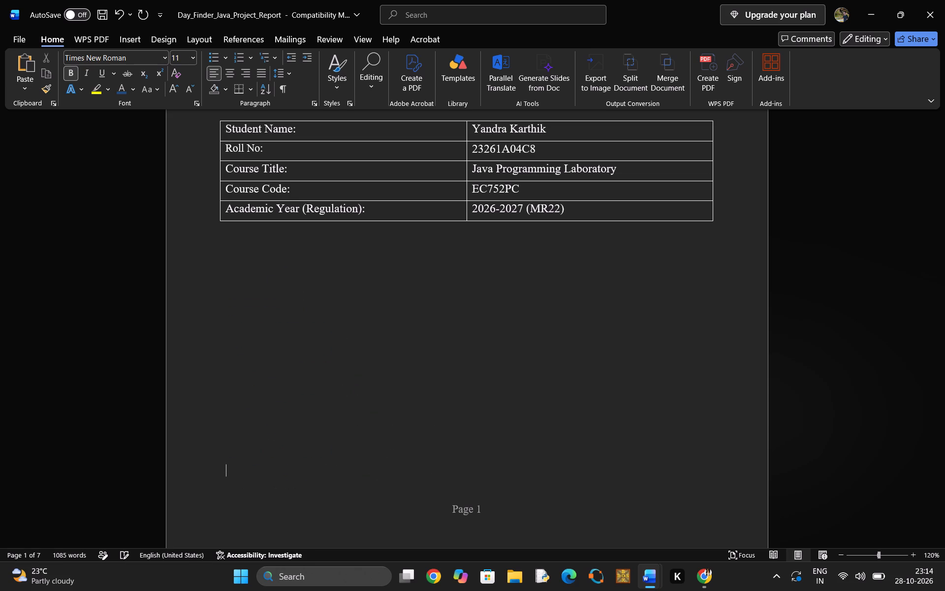
Insert three blank lines between the Day Finder Using Java title and the student details table.
{"action": "scroll", "coordinate": [288, 235], "scroll_direction": "up", "scroll_amount": 1}
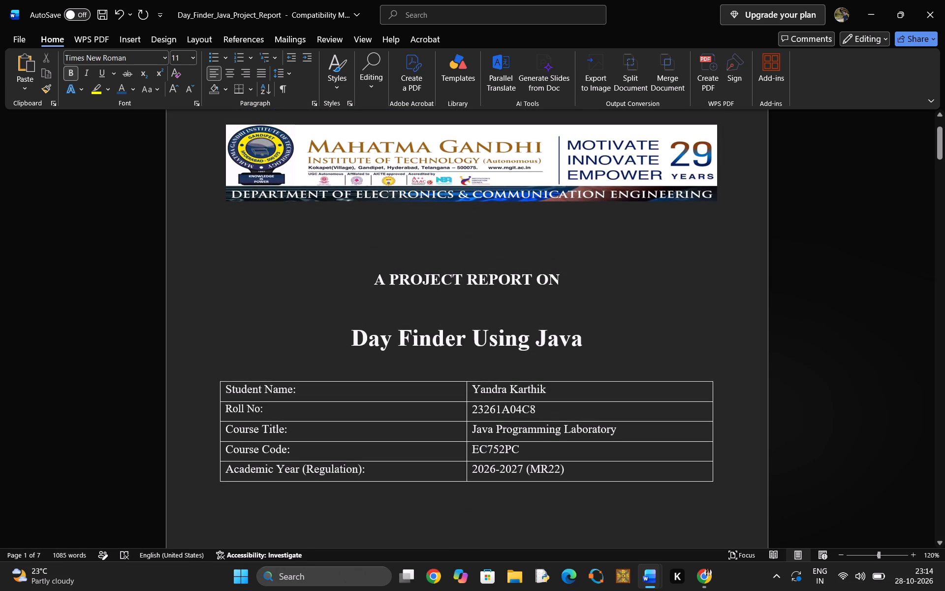
{"action": "left_click", "coordinate": [295, 373]}
{"action": "key", "text": "Return"}
{"action": "key", "text": "Return"}
{"action": "key", "text": "Return"}
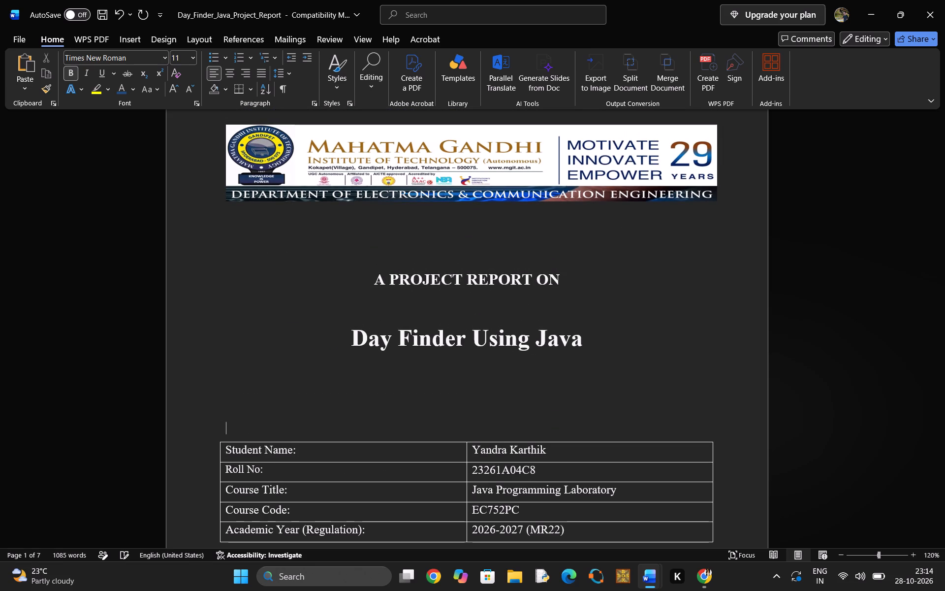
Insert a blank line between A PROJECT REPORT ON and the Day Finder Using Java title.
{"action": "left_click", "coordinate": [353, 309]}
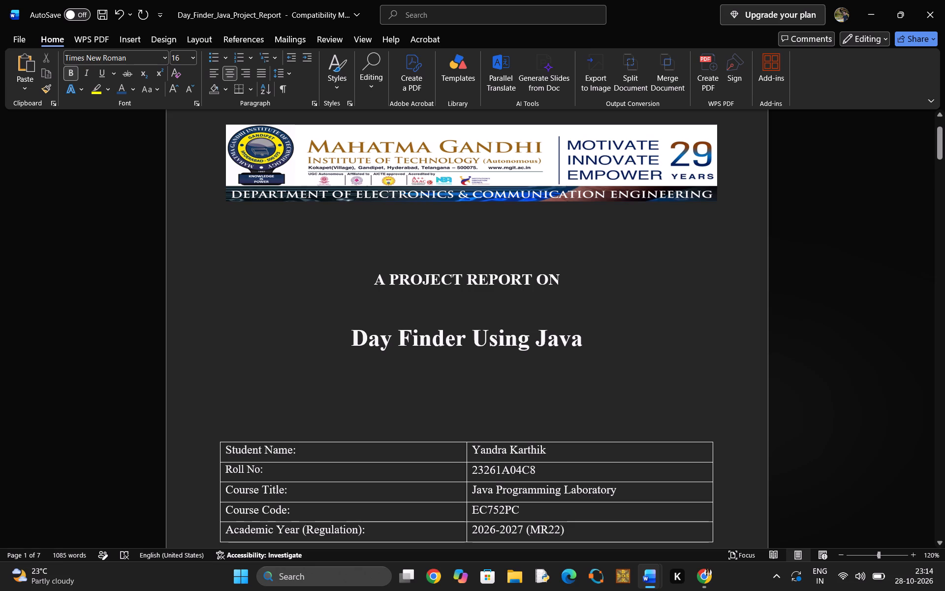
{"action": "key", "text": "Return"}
Delete two blank lines between the Day Finder Using Java title and the student details table.
{"action": "key", "text": "Down"}
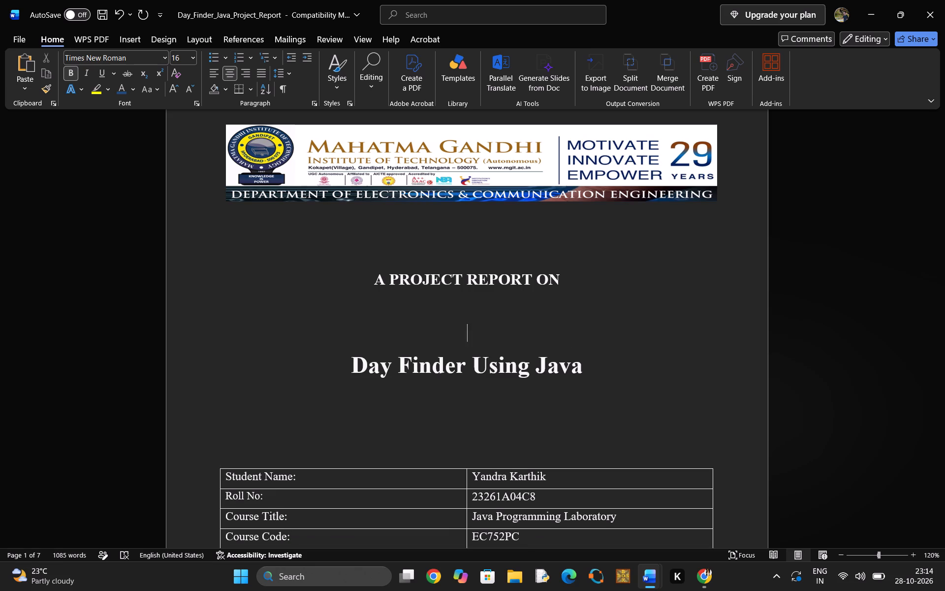
{"action": "key", "text": "Down"}
{"action": "key", "text": "Down"}
{"action": "key", "text": "BackSpace"}
{"action": "key", "text": "BackSpace"}
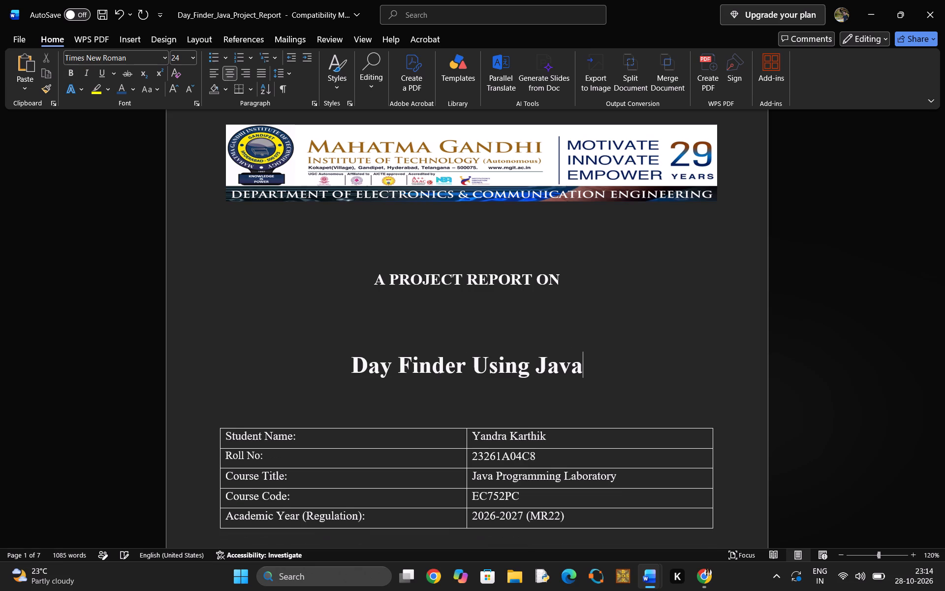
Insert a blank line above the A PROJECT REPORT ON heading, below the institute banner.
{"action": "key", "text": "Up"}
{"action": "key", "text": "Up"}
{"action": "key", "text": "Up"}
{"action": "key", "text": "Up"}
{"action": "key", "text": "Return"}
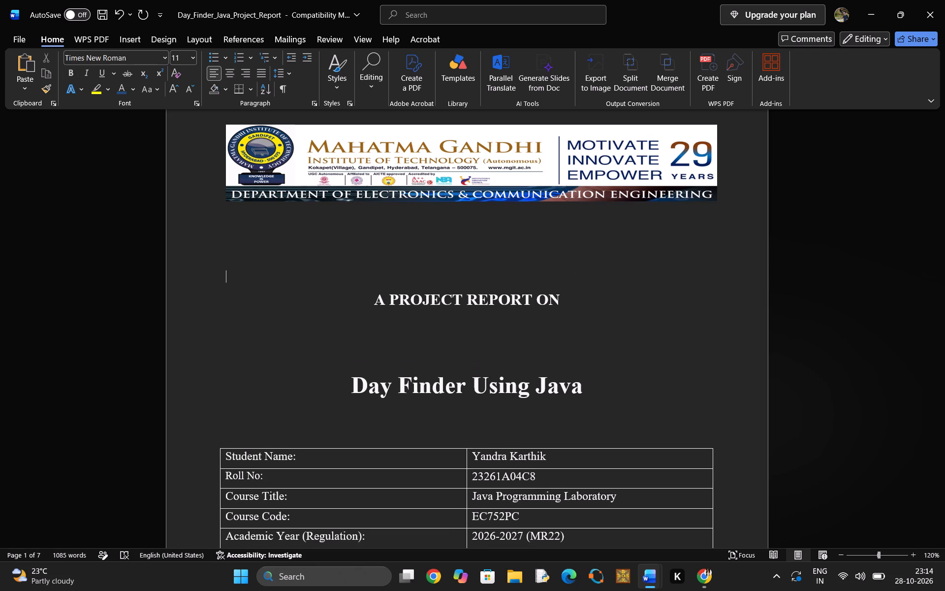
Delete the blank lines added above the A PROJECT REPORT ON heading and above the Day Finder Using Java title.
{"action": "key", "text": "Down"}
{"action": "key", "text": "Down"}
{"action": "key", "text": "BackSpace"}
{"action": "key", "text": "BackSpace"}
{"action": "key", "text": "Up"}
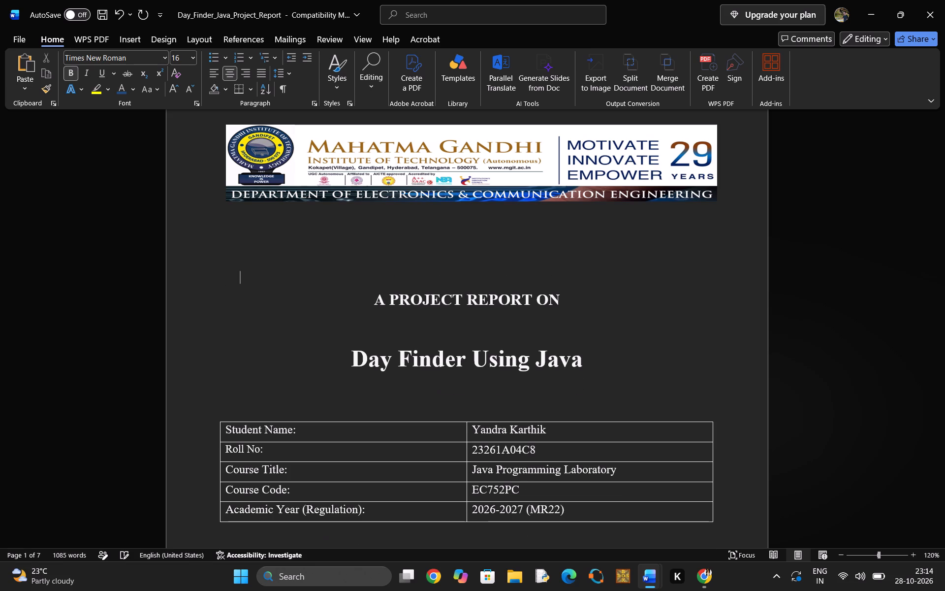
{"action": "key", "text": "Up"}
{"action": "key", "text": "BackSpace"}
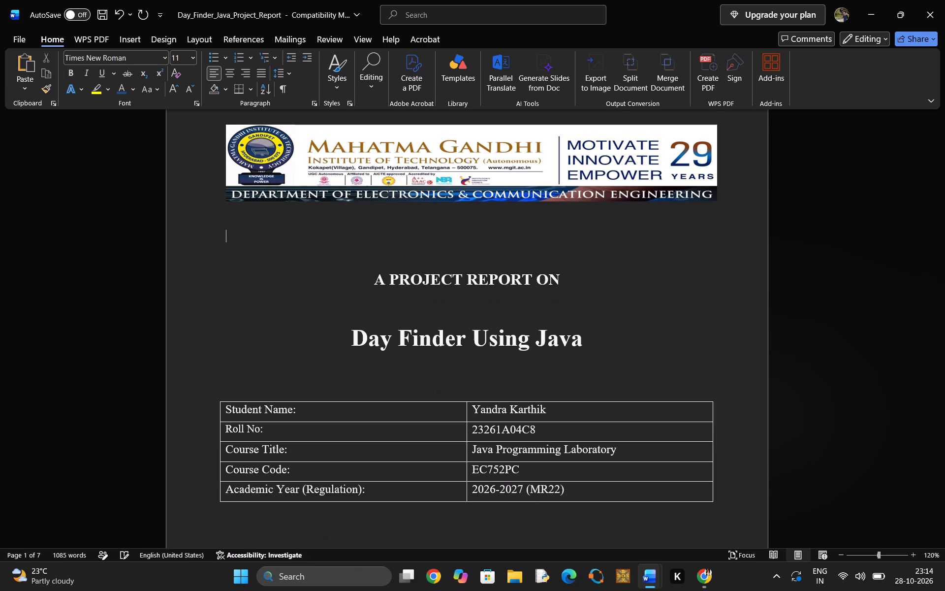
Review the layout of the cover page and the Table of Contents page side by side at 80% zoom.
{"action": "scroll", "coordinate": [353, 309], "scroll_direction": "up", "scroll_amount": 2}
{"action": "scroll", "coordinate": [353, 309], "scroll_direction": "down", "scroll_amount": 4, "text": "ctrl"}
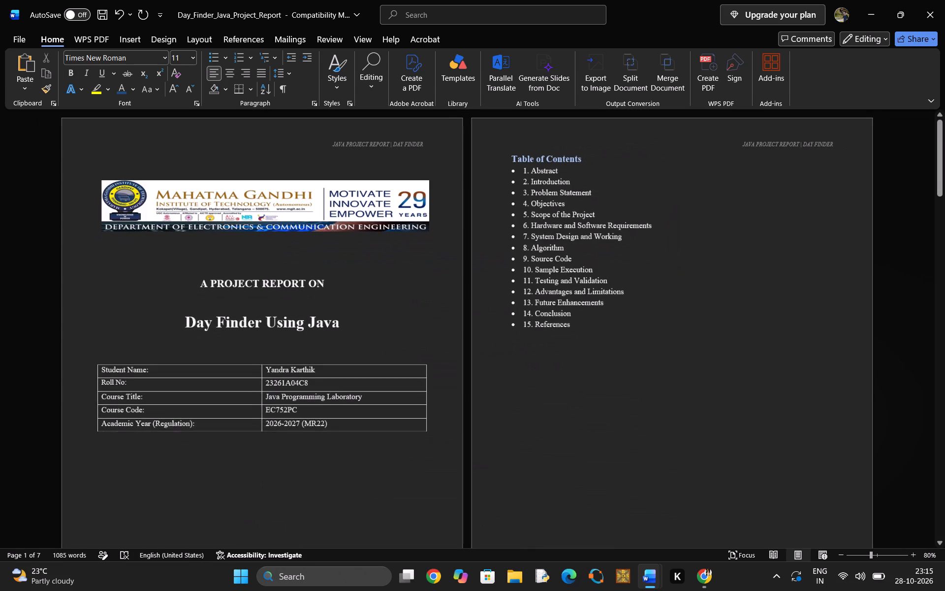
{"action": "scroll", "coordinate": [353, 309], "scroll_direction": "down", "scroll_amount": 1, "text": "ctrl"}
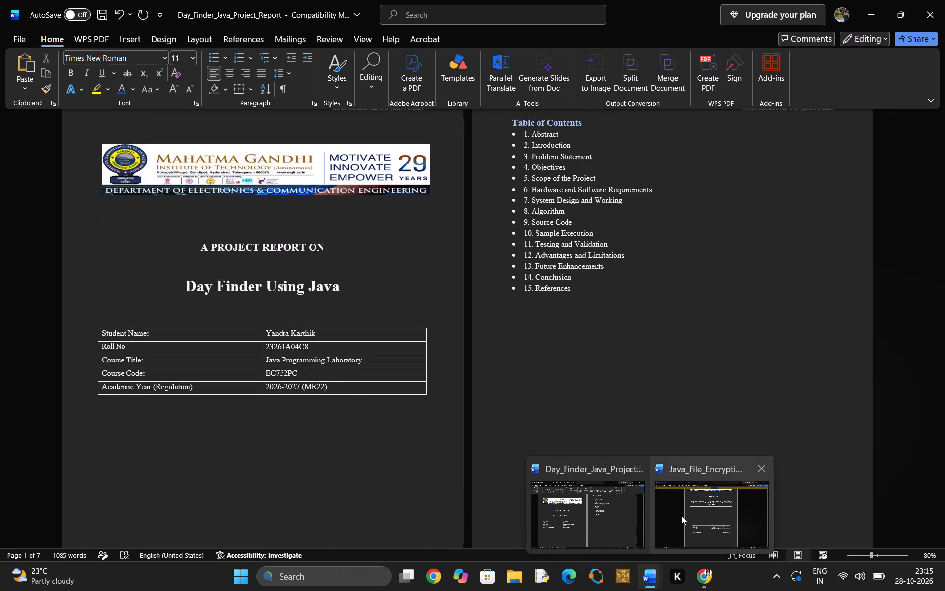
Copy the Student Signature and Faculty Signature line from the encryption report and paste it below the Day Finder cover page's student details table.
{"action": "left_click", "coordinate": [681, 516]}
{"action": "left_click", "coordinate": [630, 430]}
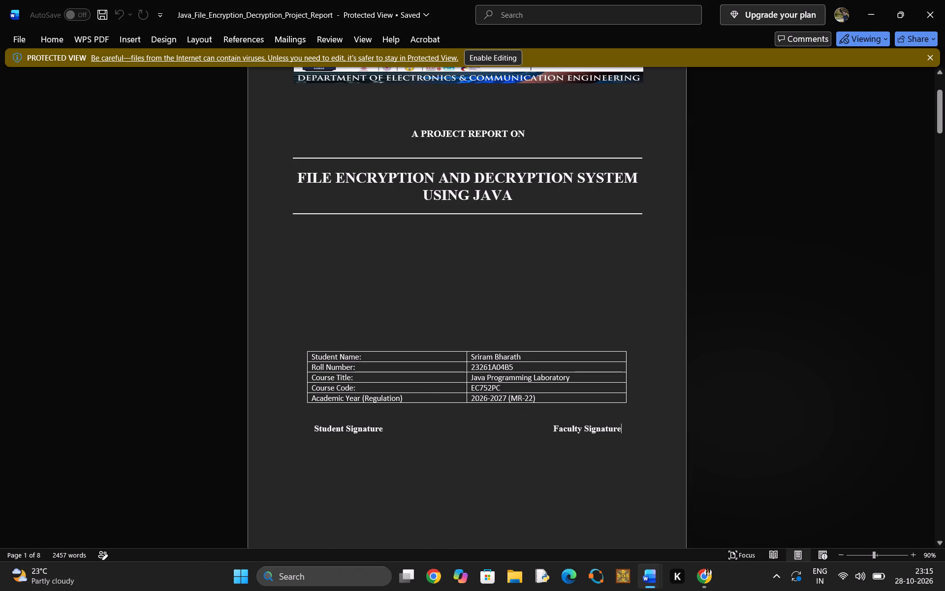
{"action": "left_click_drag", "start_coordinate": [630, 430], "coordinate": [311, 428]}
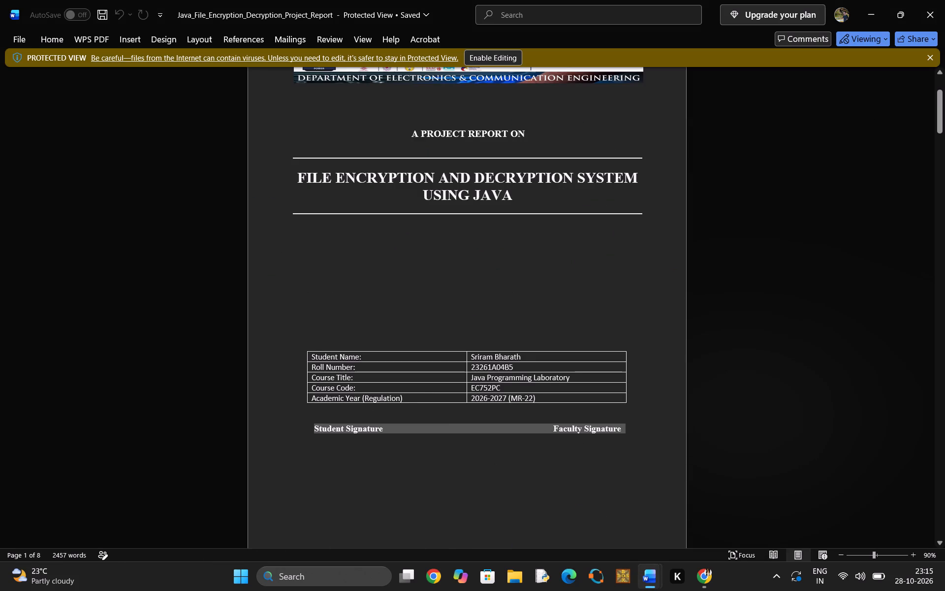
{"action": "left_click_drag", "start_coordinate": [311, 428], "coordinate": [310, 427]}
{"action": "key", "text": "ctrl+c"}
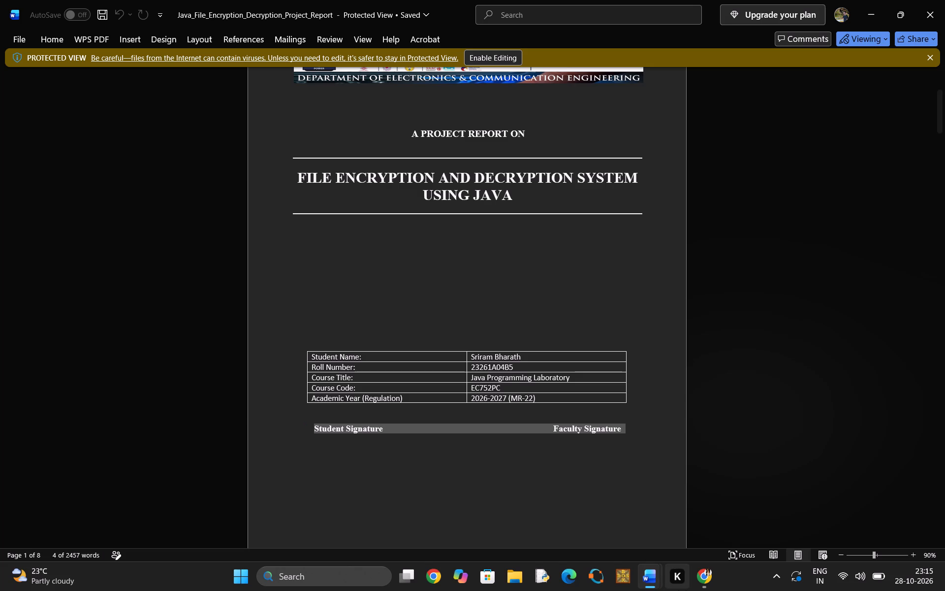
{"action": "left_click", "coordinate": [603, 515]}
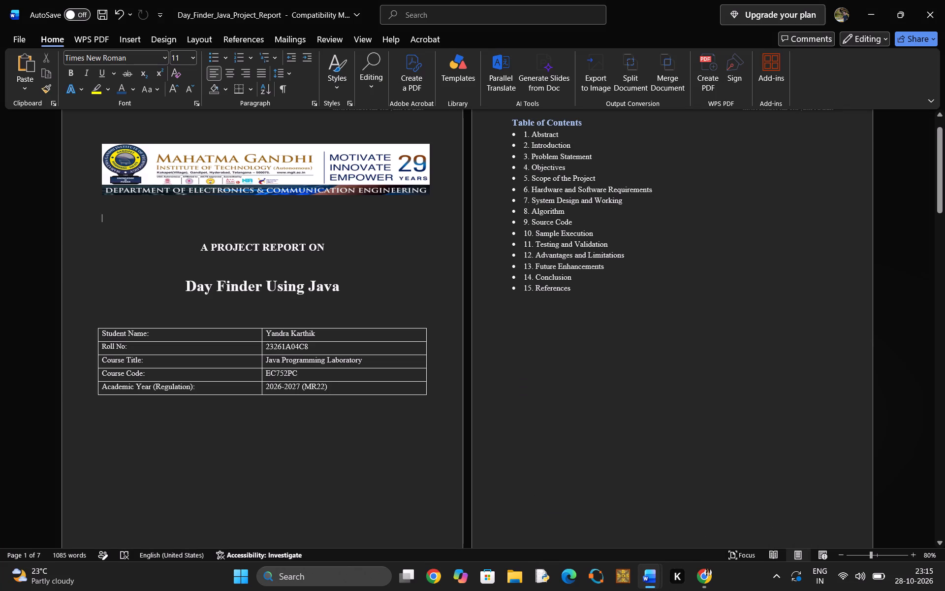
{"action": "left_click", "coordinate": [276, 455]}
{"action": "key", "text": "ctrl+v"}
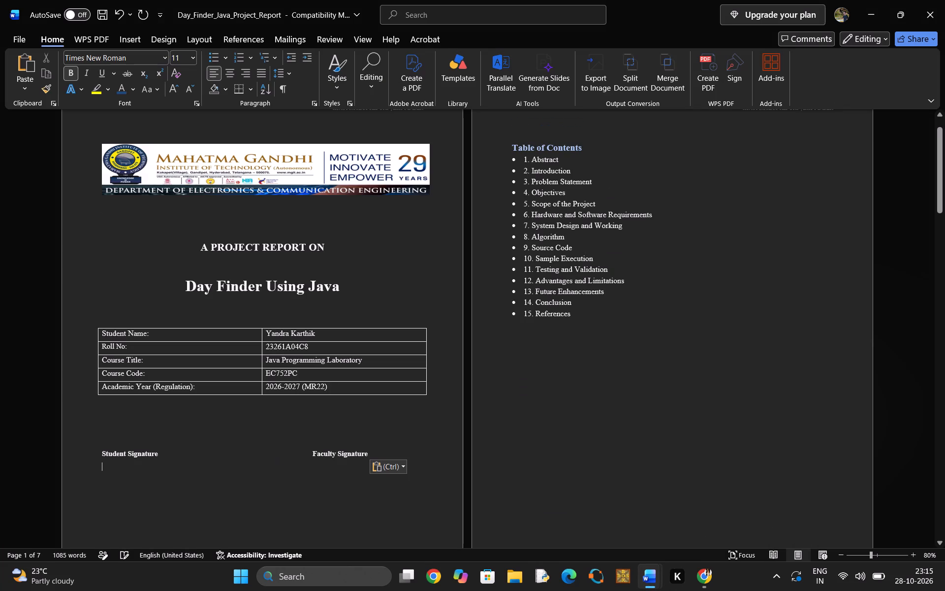
Add five spaces between Student Signature and Faculty Signature on the pasted line.
{"action": "left_click", "coordinate": [208, 457]}
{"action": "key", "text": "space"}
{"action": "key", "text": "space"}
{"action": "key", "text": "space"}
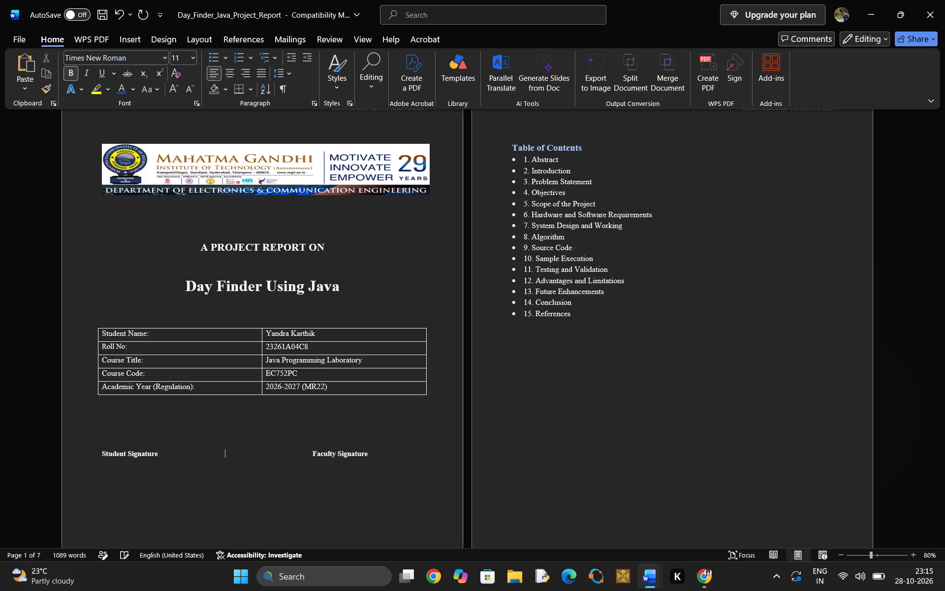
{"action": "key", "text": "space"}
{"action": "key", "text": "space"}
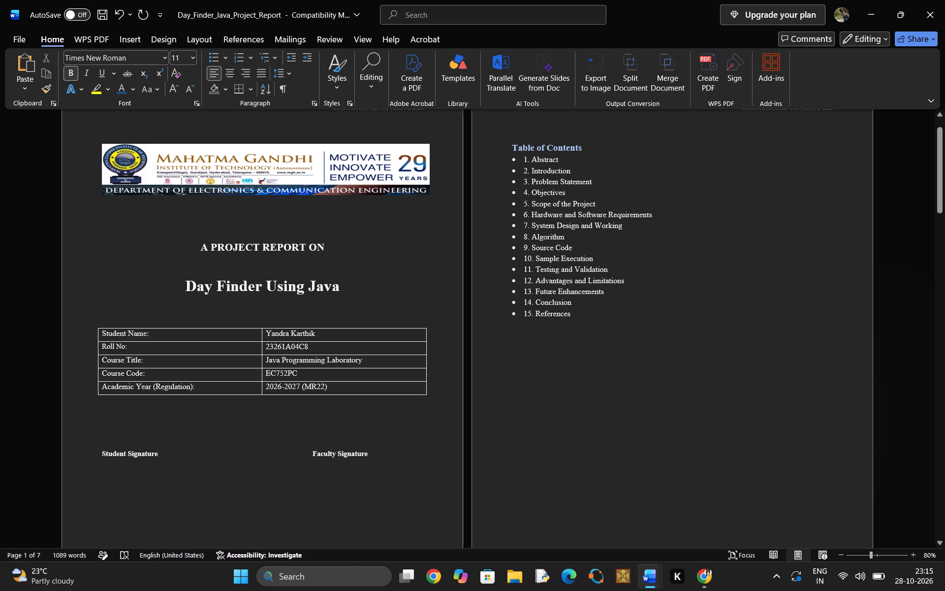
Set the font size of the Student Signature and Faculty Signature line to 12.
{"action": "left_click_drag", "start_coordinate": [368, 453], "coordinate": [95, 448]}
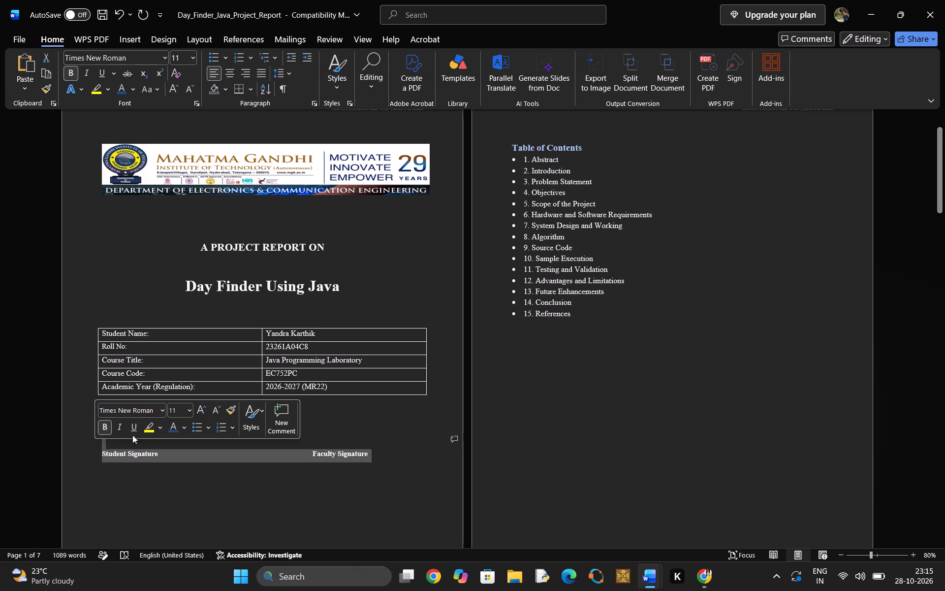
{"action": "left_click", "coordinate": [175, 408]}
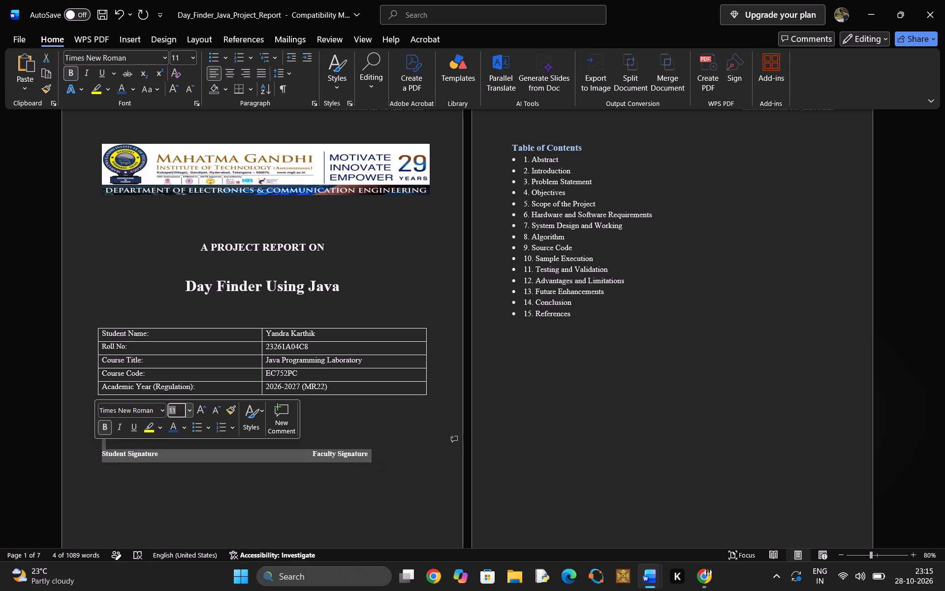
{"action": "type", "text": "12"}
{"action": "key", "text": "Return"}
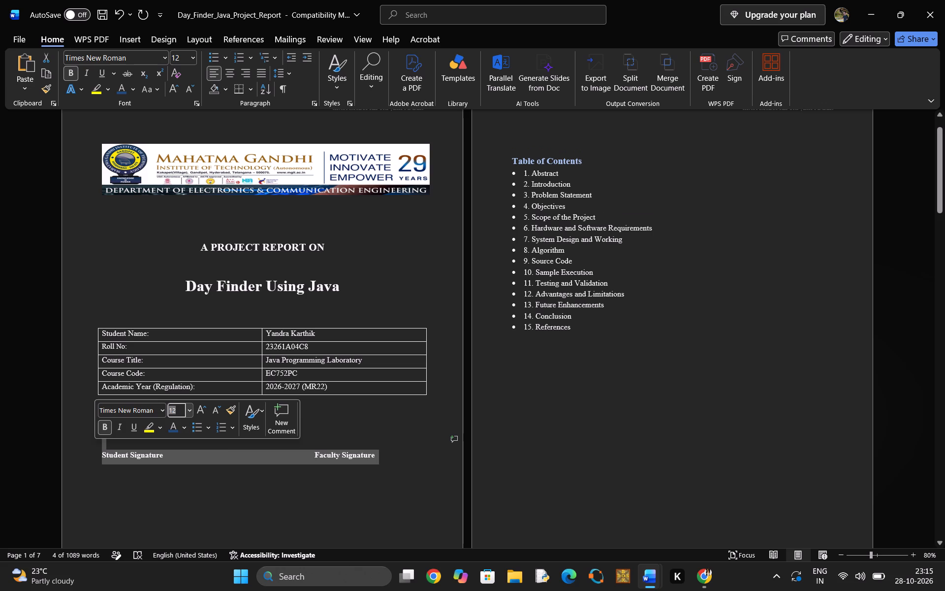
{"action": "left_click", "coordinate": [296, 536]}
Set the line spacing of the 15 Table of Contents entries, from Abstract to References, to 1.5.
{"action": "scroll", "coordinate": [514, 387], "scroll_direction": "up", "scroll_amount": 1}
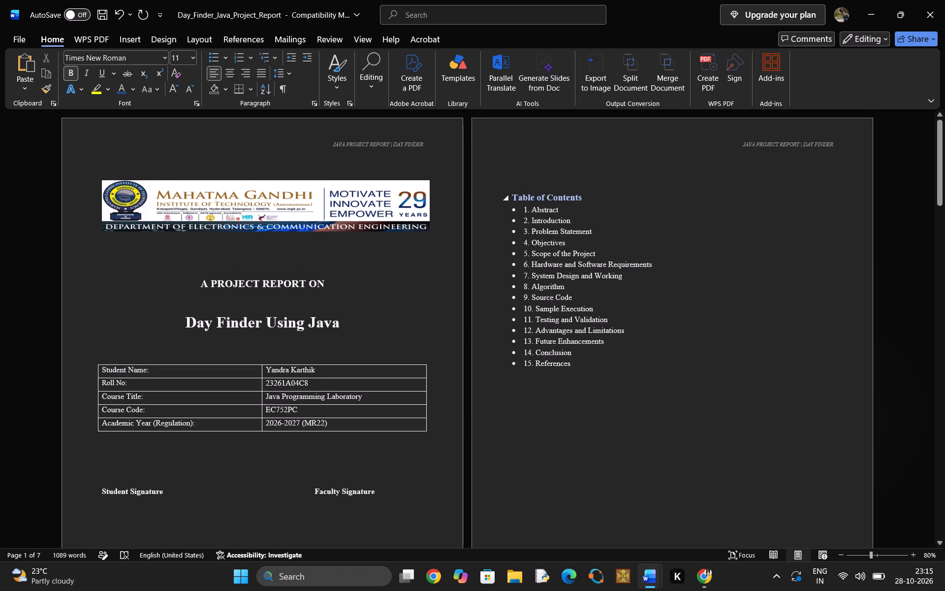
{"action": "left_click", "coordinate": [557, 177]}
{"action": "left_click_drag", "start_coordinate": [581, 361], "coordinate": [573, 340]}
{"action": "left_click_drag", "start_coordinate": [573, 340], "coordinate": [520, 209]}
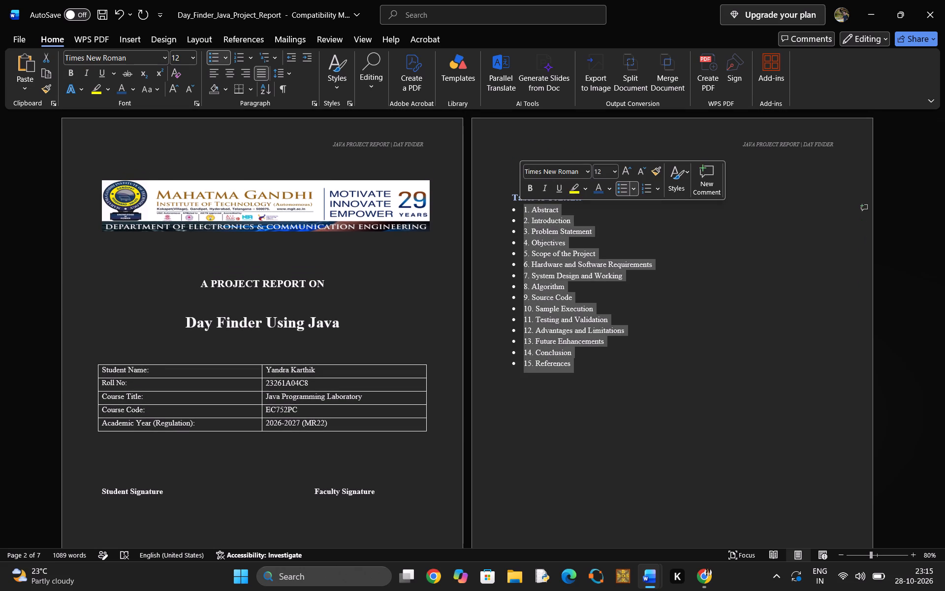
{"action": "left_click", "coordinate": [293, 70]}
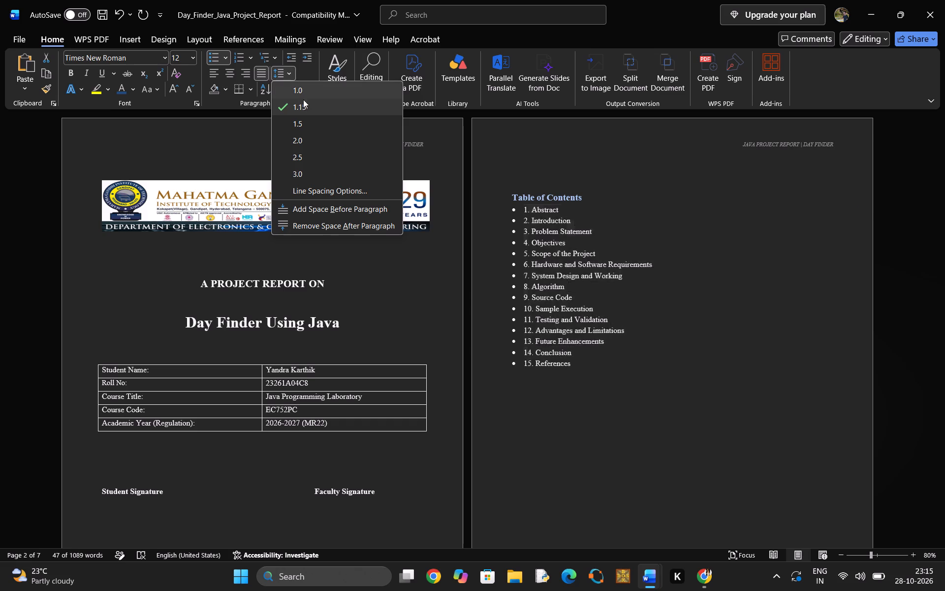
{"action": "left_click", "coordinate": [311, 124]}
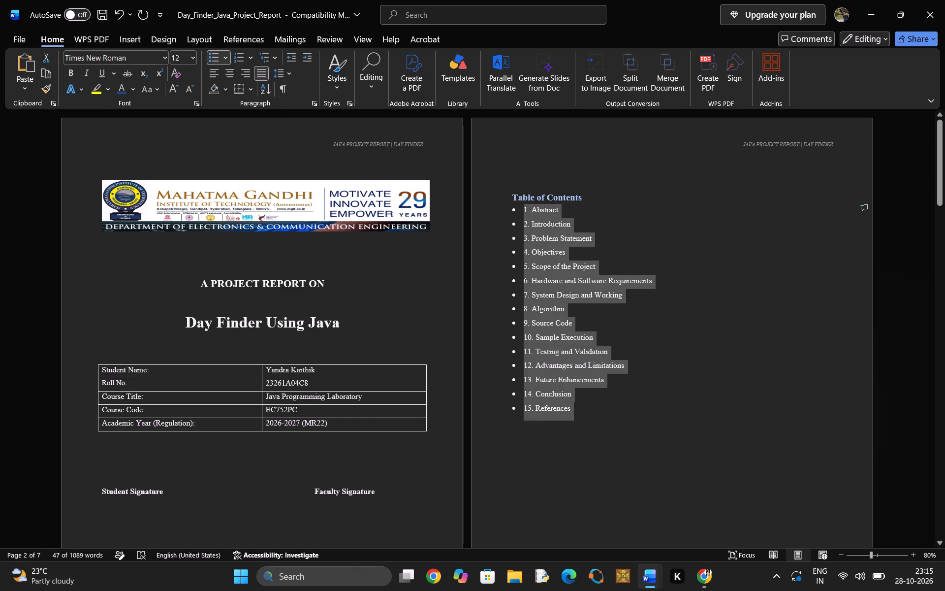
Set the Table of Contents heading's font size to 16.
{"action": "left_click", "coordinate": [565, 166]}
{"action": "left_click_drag", "start_coordinate": [585, 198], "coordinate": [528, 197]}
{"action": "left_click", "coordinate": [609, 160]}
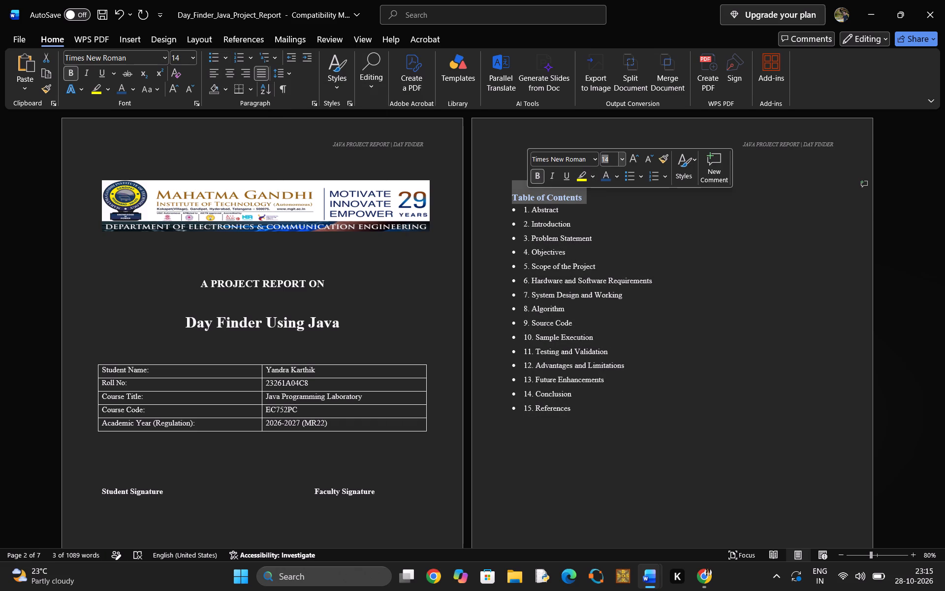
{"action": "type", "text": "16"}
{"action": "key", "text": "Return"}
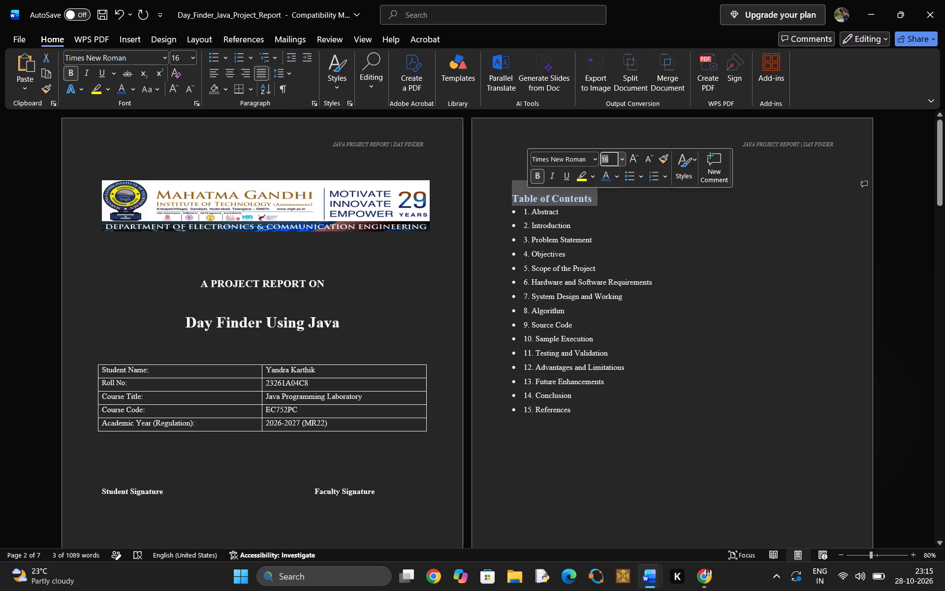
{"action": "left_click", "coordinate": [672, 303]}
Review the whole report, from the cover page and contents through Source Code to References, checking layout and formatting.
{"action": "scroll", "coordinate": [359, 334], "scroll_direction": "down", "scroll_amount": 1, "text": "ctrl"}
{"action": "scroll", "coordinate": [359, 334], "scroll_direction": "up", "scroll_amount": 2}
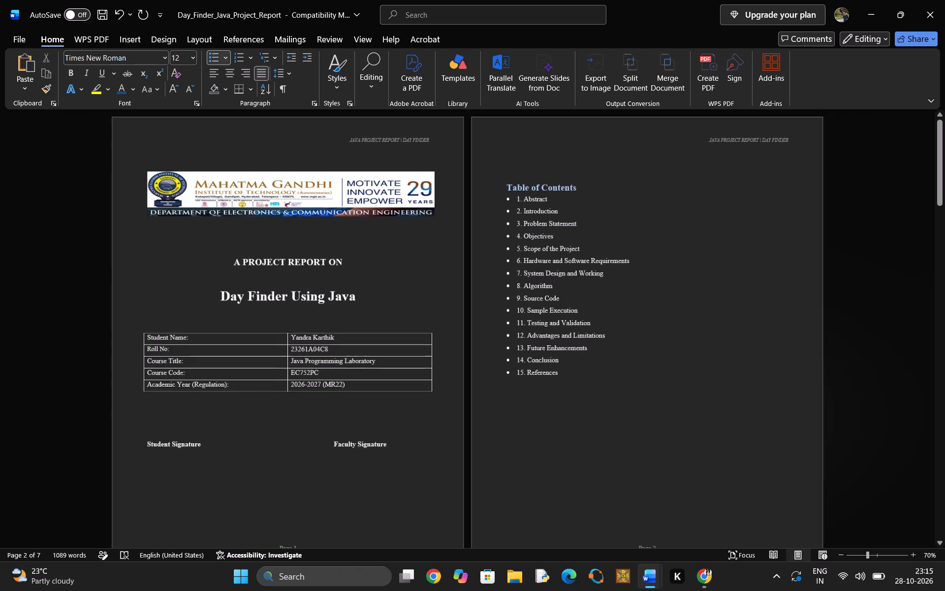
{"action": "scroll", "coordinate": [359, 334], "scroll_direction": "down", "scroll_amount": 1, "text": "ctrl"}
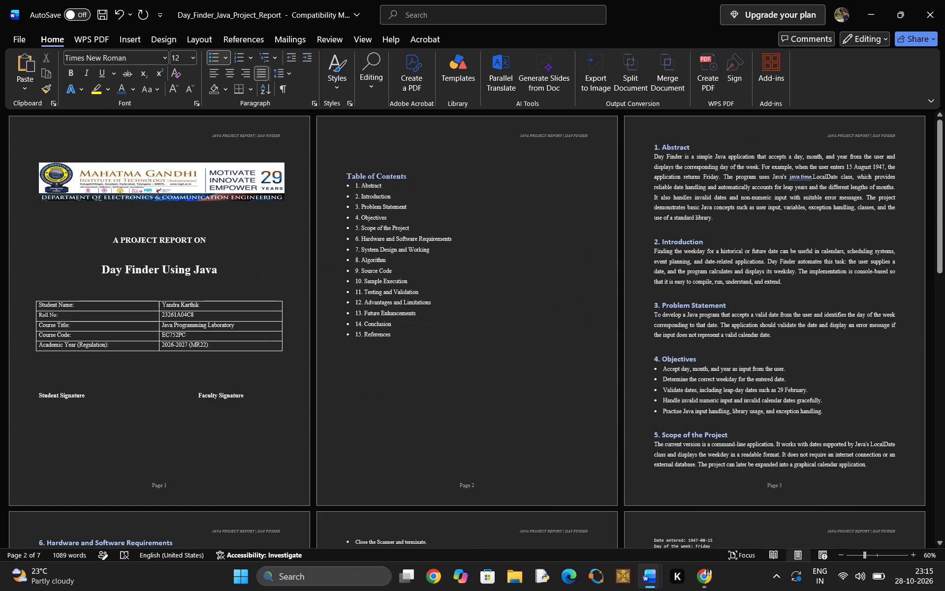
{"action": "scroll", "coordinate": [359, 334], "scroll_direction": "up", "scroll_amount": 6, "text": "ctrl"}
{"action": "scroll", "coordinate": [359, 334], "scroll_direction": "up", "scroll_amount": 8}
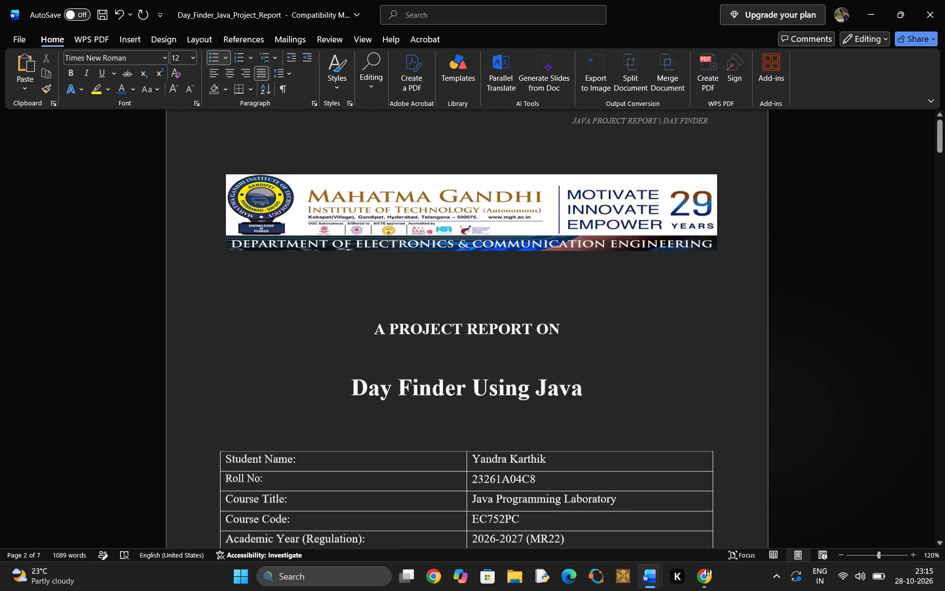
{"action": "scroll", "coordinate": [359, 334], "scroll_direction": "up", "scroll_amount": 4}
{"action": "scroll", "coordinate": [359, 334], "scroll_direction": "down", "scroll_amount": 2}
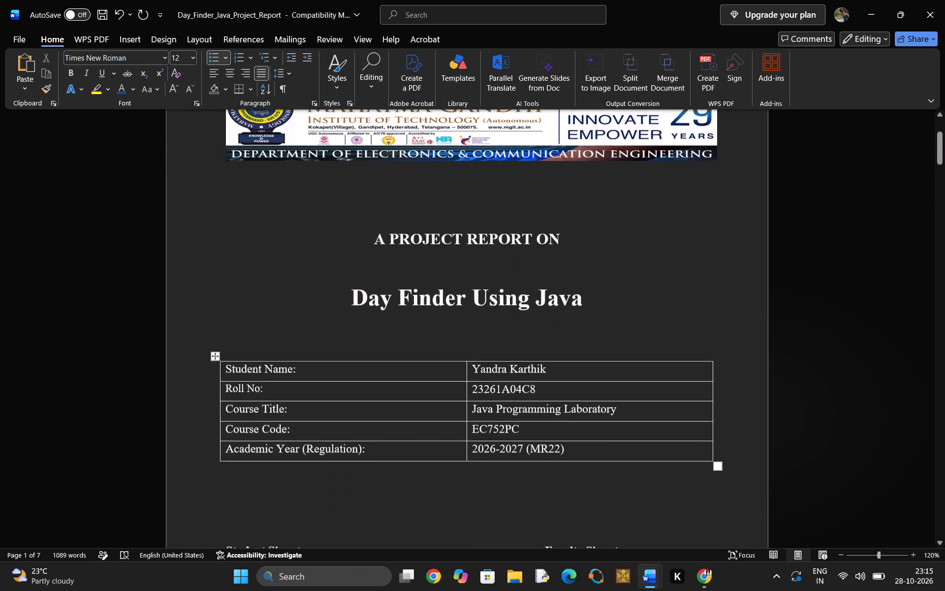
{"action": "scroll", "coordinate": [359, 334], "scroll_direction": "down", "scroll_amount": 7}
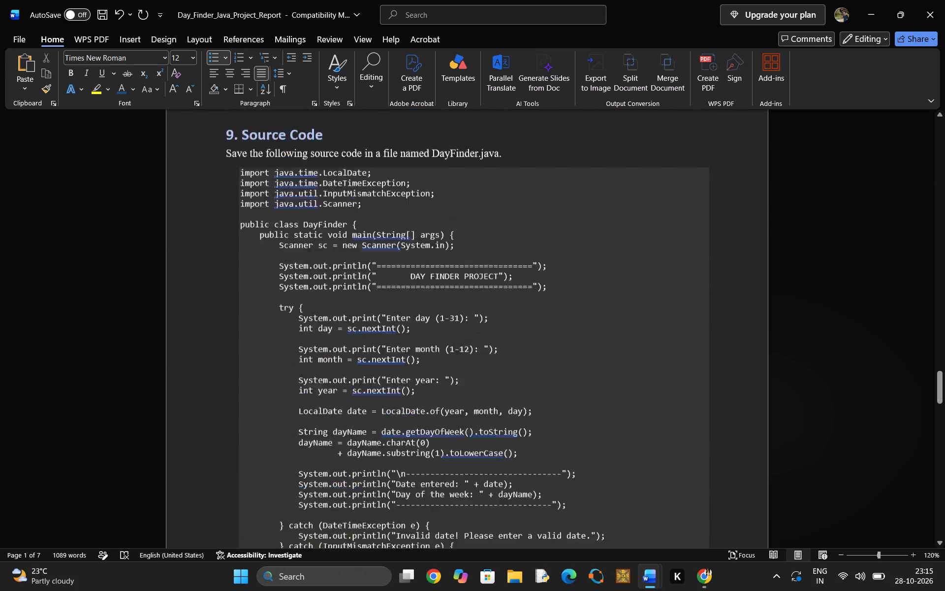
{"action": "scroll", "coordinate": [359, 334], "scroll_direction": "down", "scroll_amount": 6}
{"action": "scroll", "coordinate": [359, 334], "scroll_direction": "up", "scroll_amount": 1}
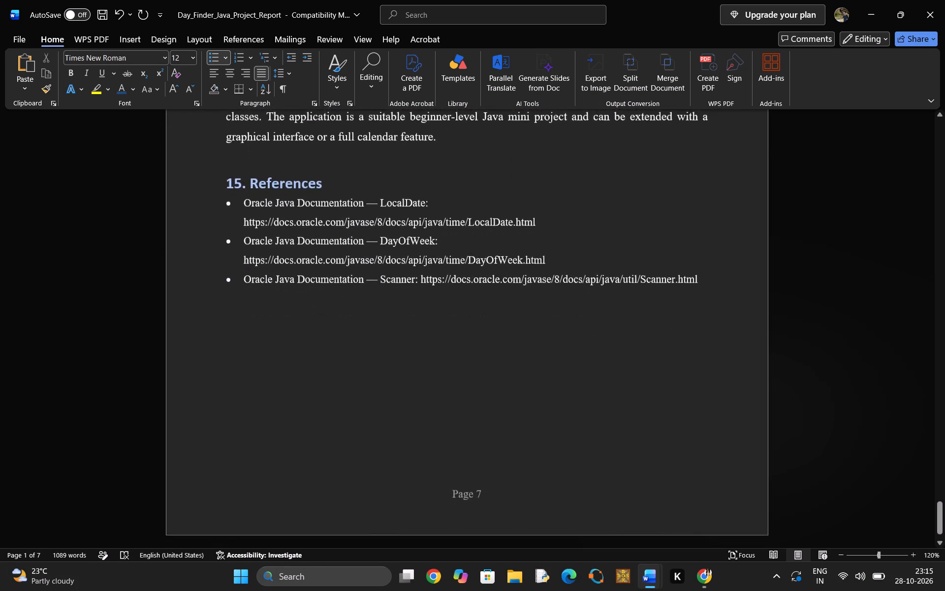
{"action": "scroll", "coordinate": [359, 334], "scroll_direction": "up", "scroll_amount": 20}
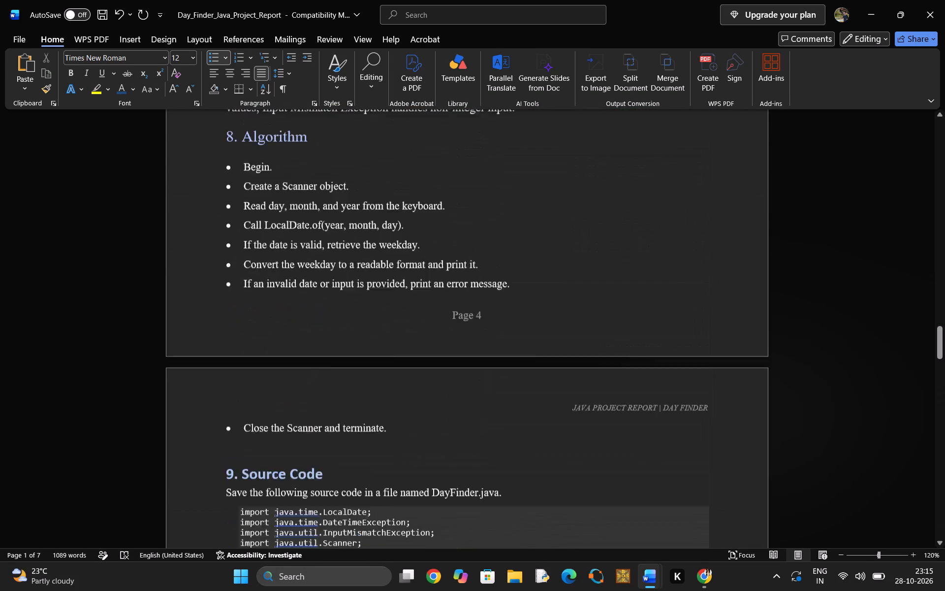
{"action": "scroll", "coordinate": [359, 334], "scroll_direction": "up", "scroll_amount": 5}
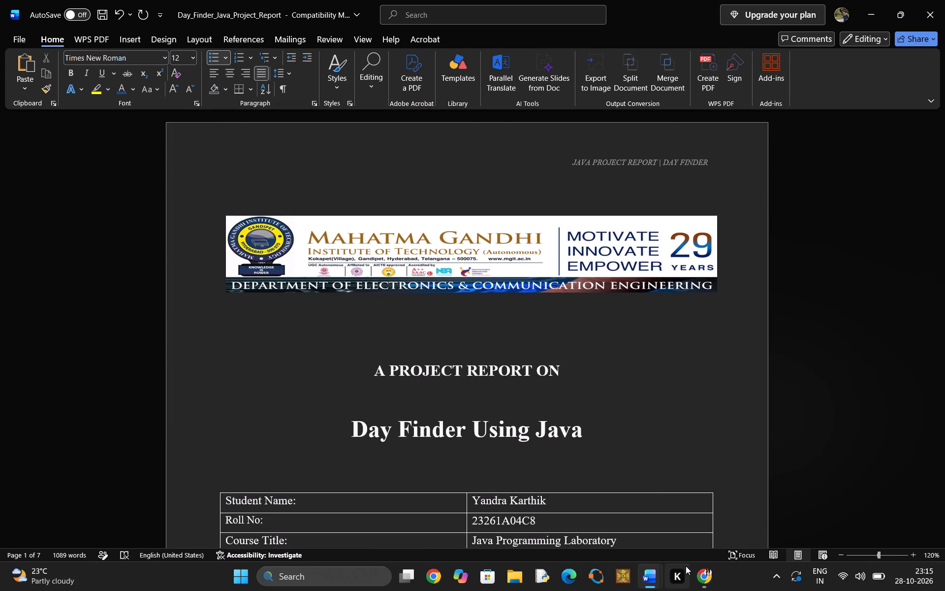
Switch to the Programiz online Java compiler in Chrome and capture a screenshot of the DAY FINDER PROJECT output.
{"action": "left_click", "coordinate": [671, 508]}
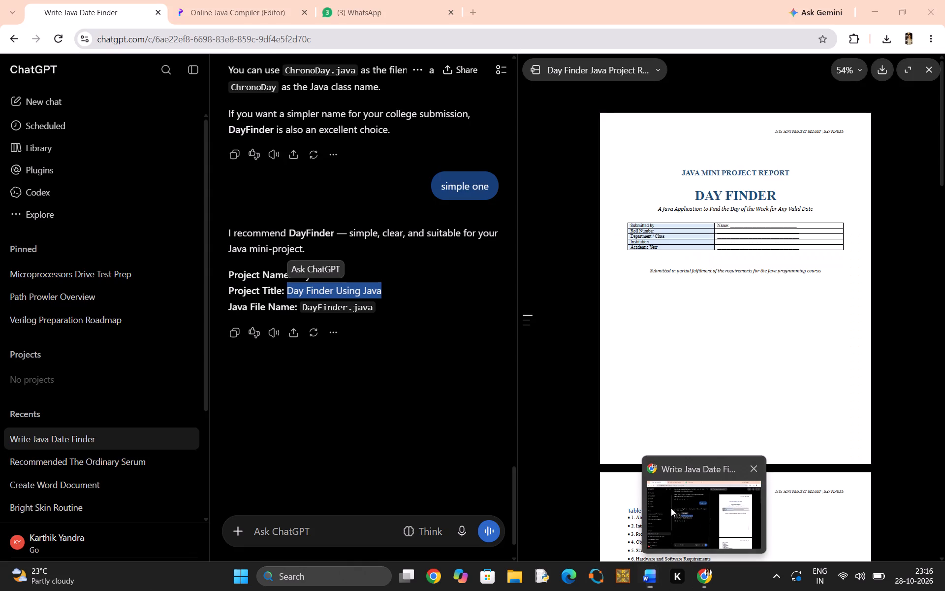
{"action": "left_click", "coordinate": [208, 12]}
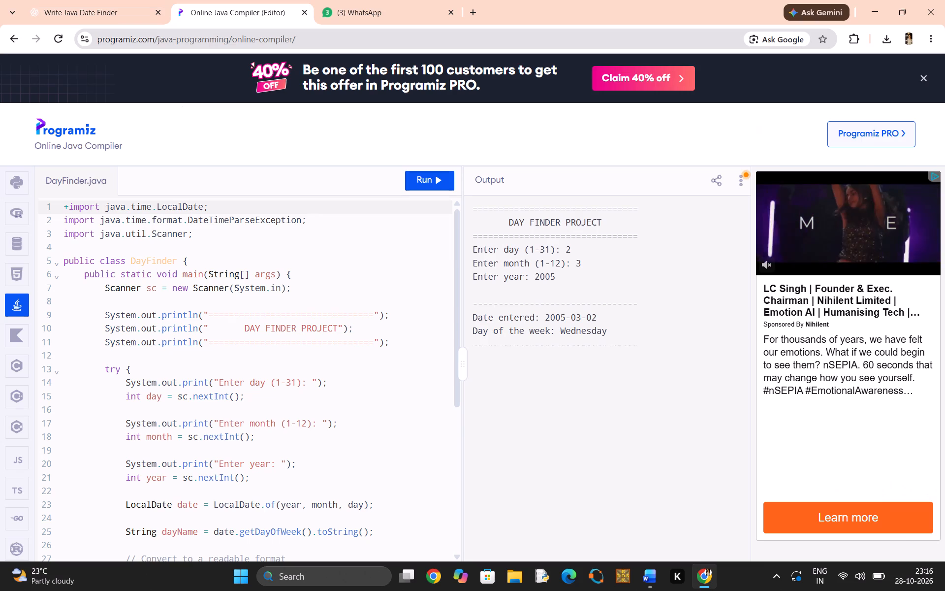
{"action": "scroll", "coordinate": [510, 358], "scroll_direction": "up", "scroll_amount": 1}
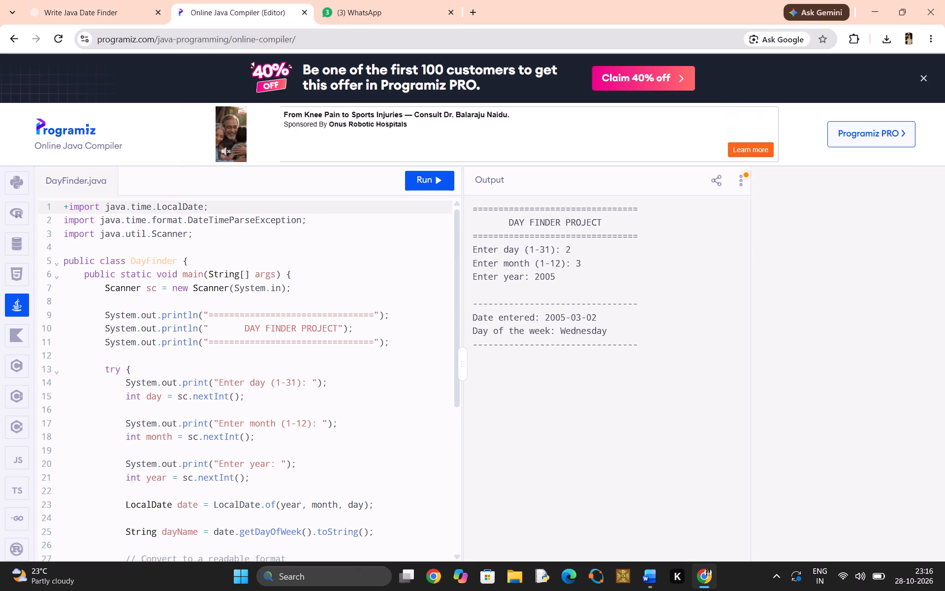
{"action": "key", "text": "Print"}
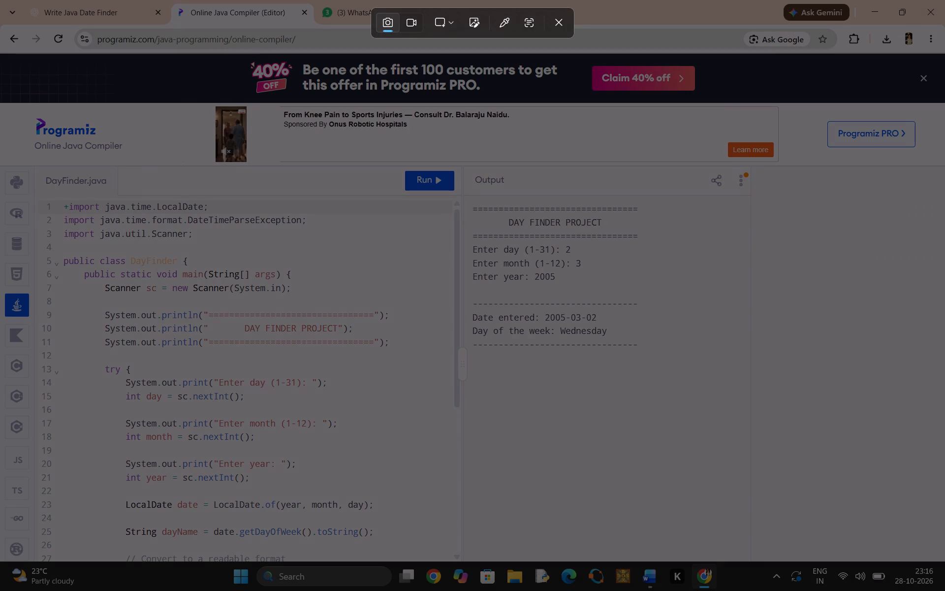
{"action": "left_click_drag", "start_coordinate": [470, 198], "coordinate": [679, 361]}
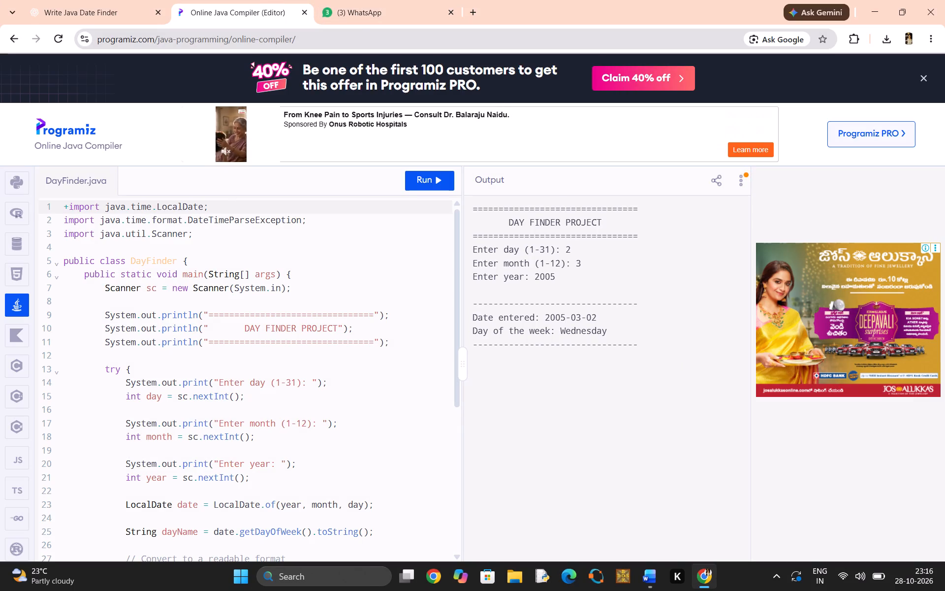
Switch to the Day Finder report in Word and paste the captured output screenshot below Example 3's "Invalid date! Please enter a valid date." line.
{"action": "left_click", "coordinate": [653, 587]}
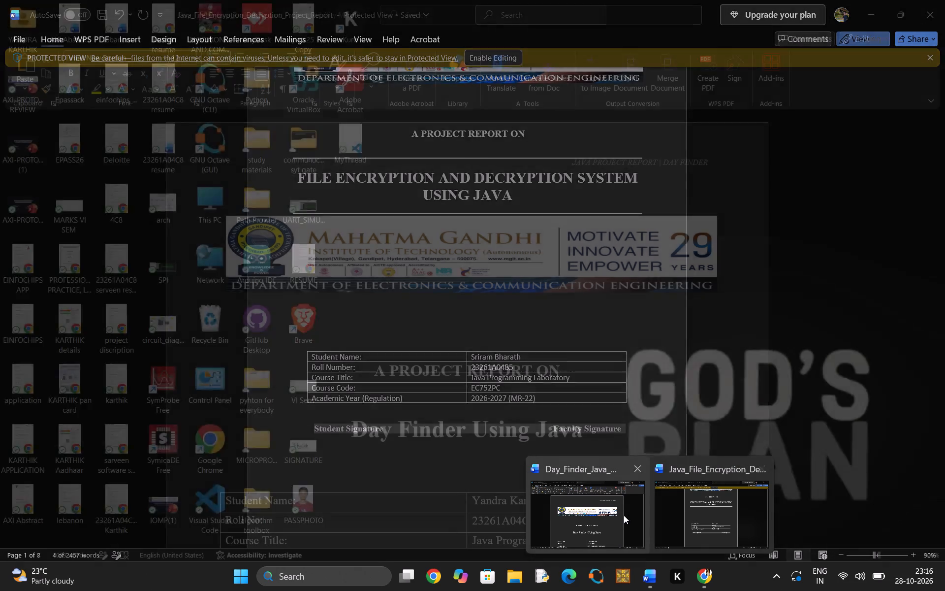
{"action": "left_click", "coordinate": [623, 516]}
{"action": "scroll", "coordinate": [485, 383], "scroll_direction": "down", "scroll_amount": 3}
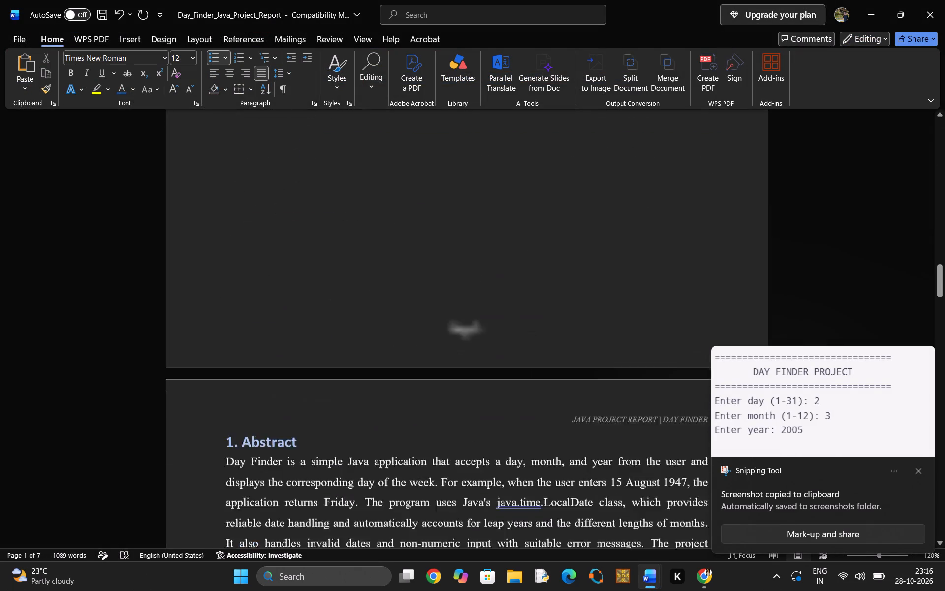
{"action": "scroll", "coordinate": [485, 383], "scroll_direction": "down", "scroll_amount": 8}
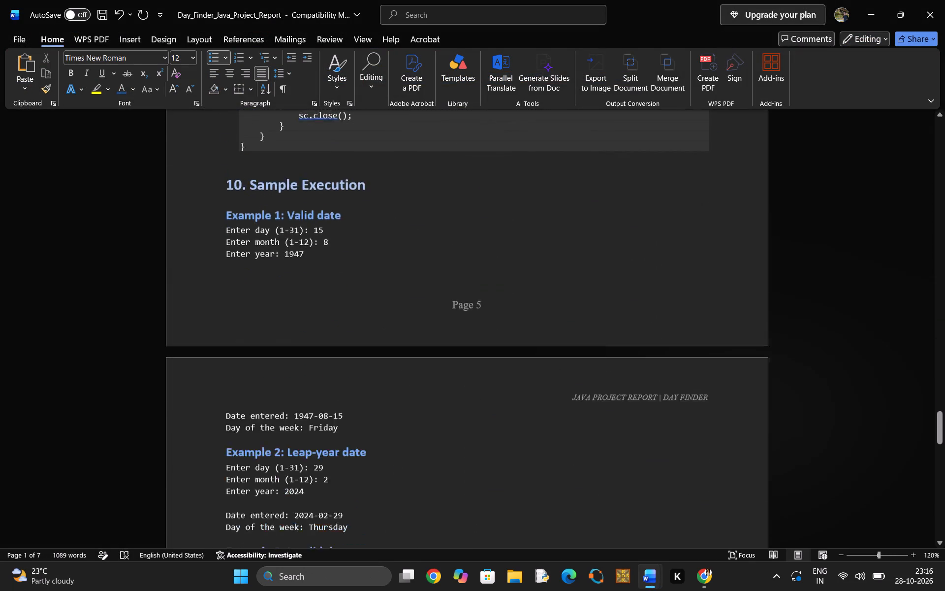
{"action": "scroll", "coordinate": [485, 383], "scroll_direction": "down", "scroll_amount": 6}
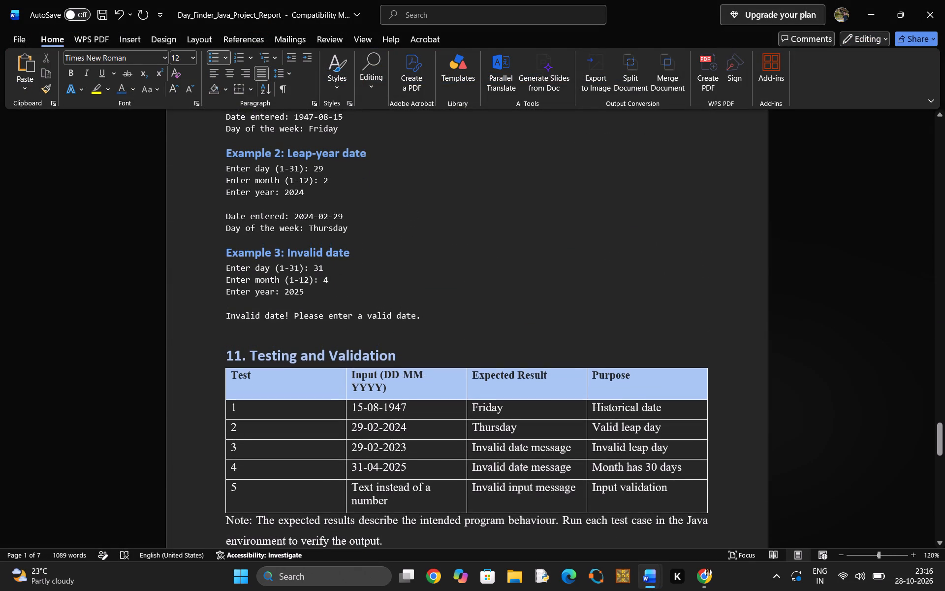
{"action": "left_click", "coordinate": [432, 313]}
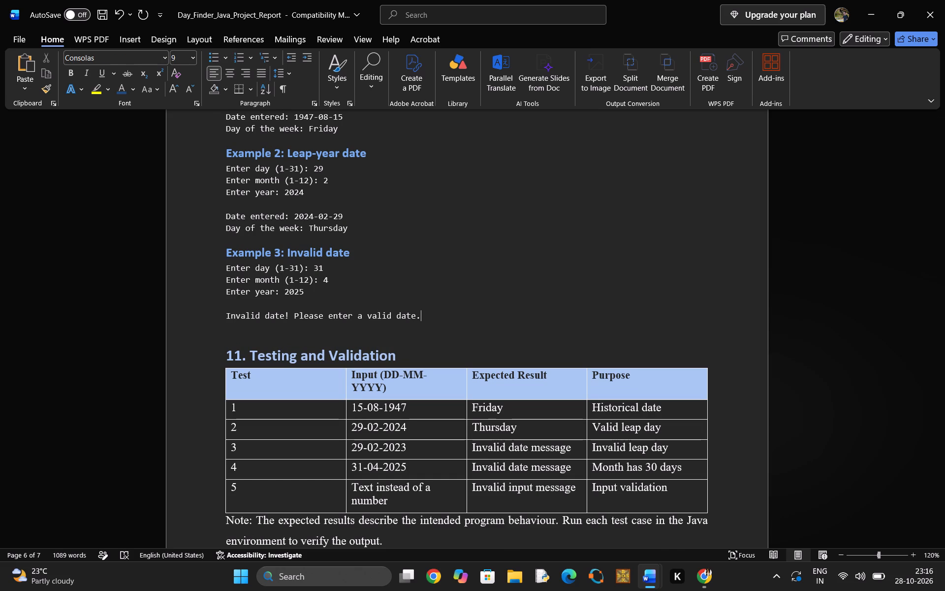
{"action": "key", "text": "Return"}
{"action": "key", "text": "ctrl+v"}
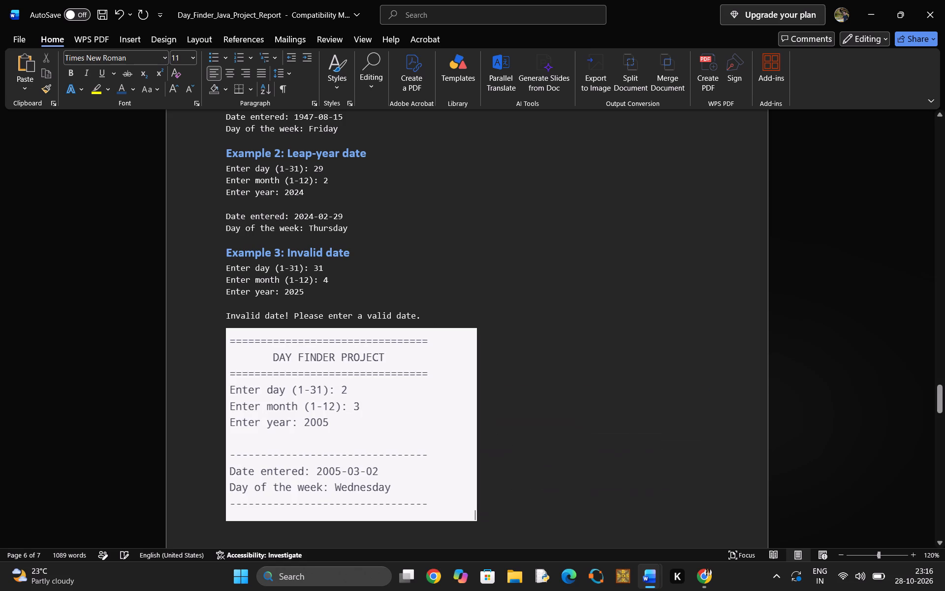
Centre the pasted output screenshot on the page.
{"action": "left_click", "coordinate": [389, 419]}
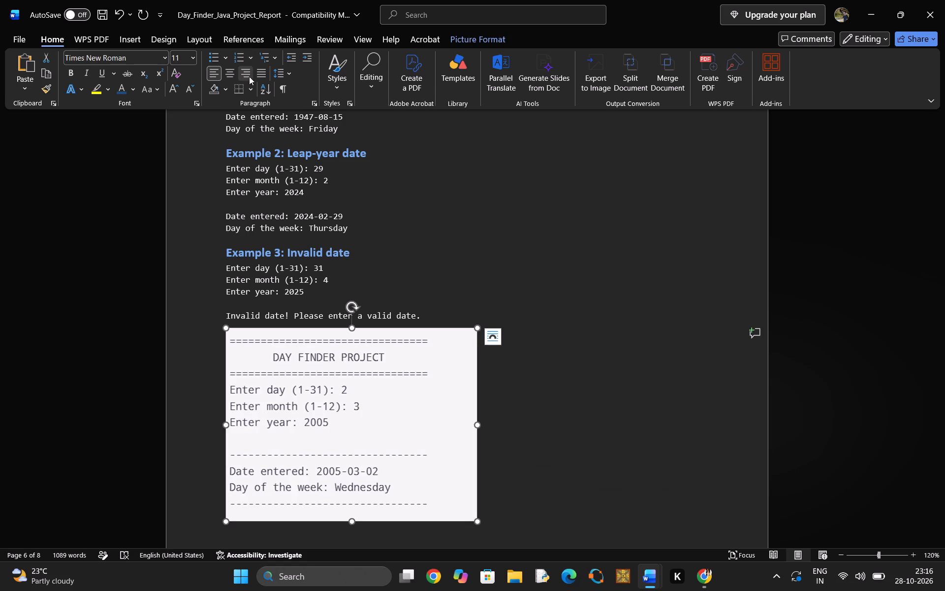
{"action": "left_click", "coordinate": [233, 72]}
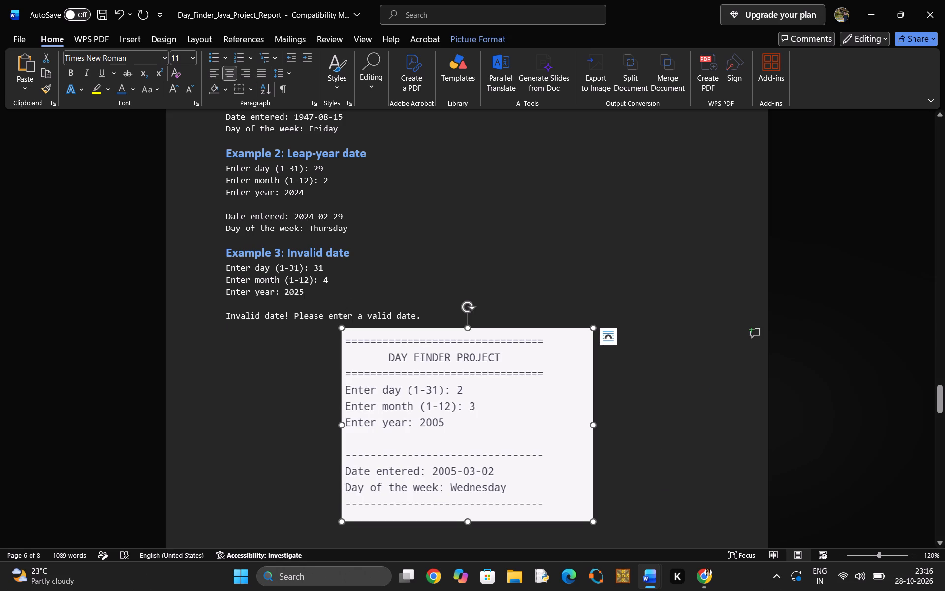
Insert an "Output" line above the screenshot, with an empty line before it and another after it.
{"action": "left_click", "coordinate": [441, 310]}
{"action": "key", "text": "Return"}
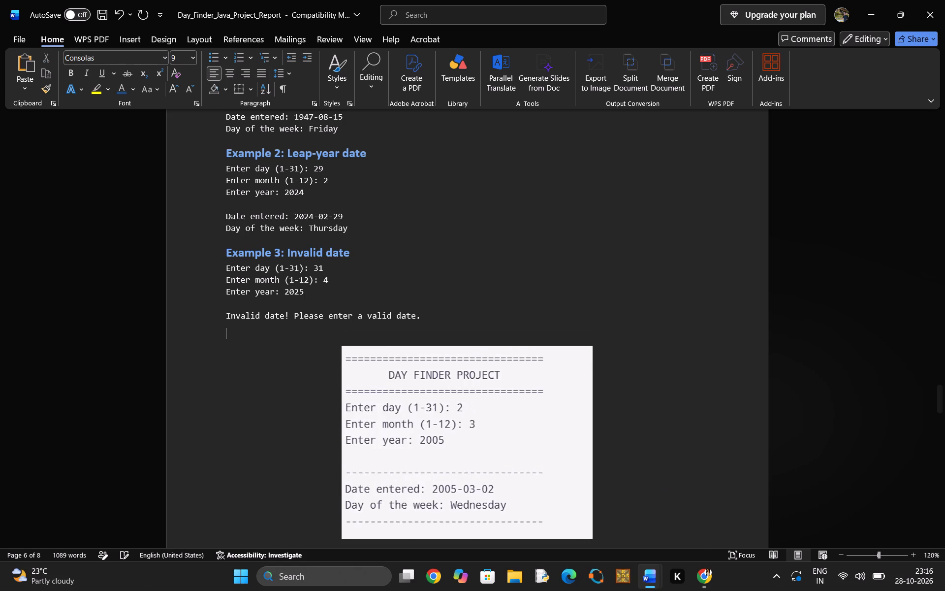
{"action": "key", "text": "Return"}
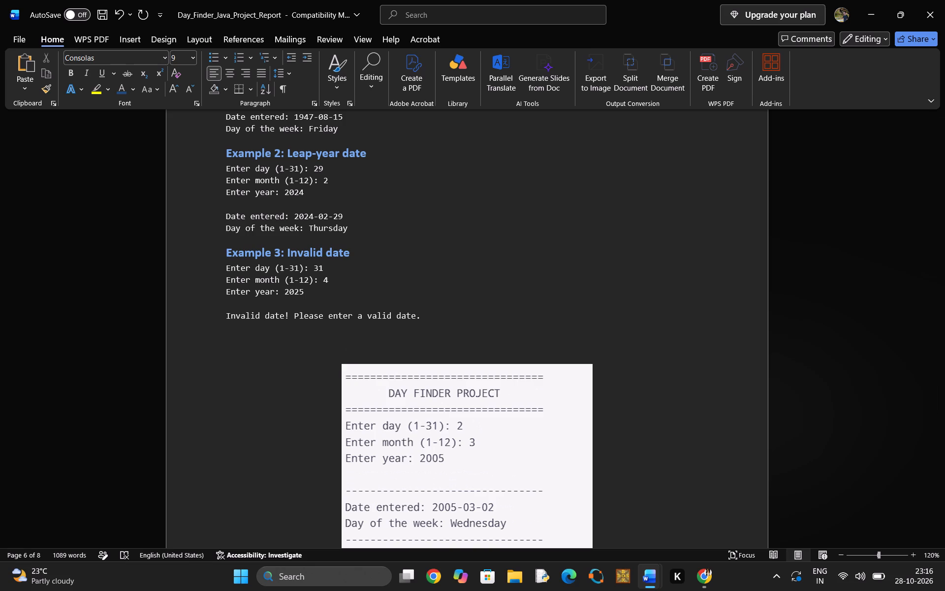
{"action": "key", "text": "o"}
{"action": "key", "text": "BackSpace"}
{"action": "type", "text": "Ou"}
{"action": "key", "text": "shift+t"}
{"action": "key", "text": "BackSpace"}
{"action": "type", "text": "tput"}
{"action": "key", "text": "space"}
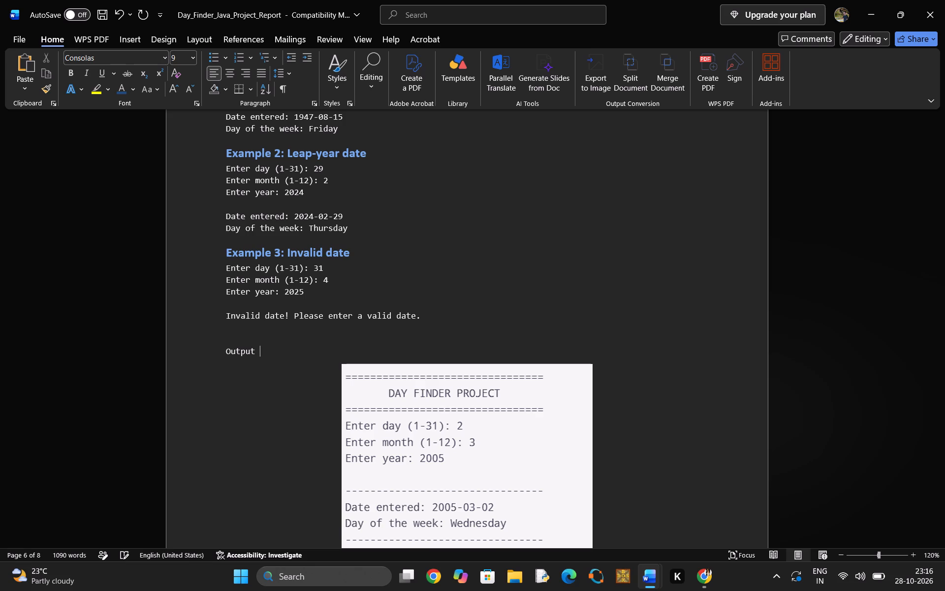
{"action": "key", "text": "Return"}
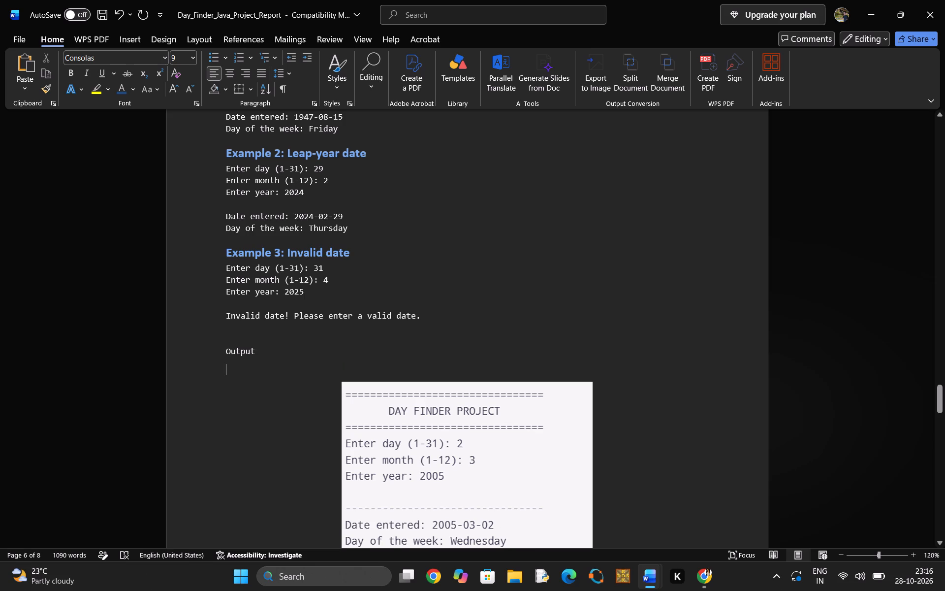
Format the Output line as a heading in bold 16-point Times New Roman with the blue font colour.
{"action": "left_click_drag", "start_coordinate": [257, 352], "coordinate": [221, 352]}
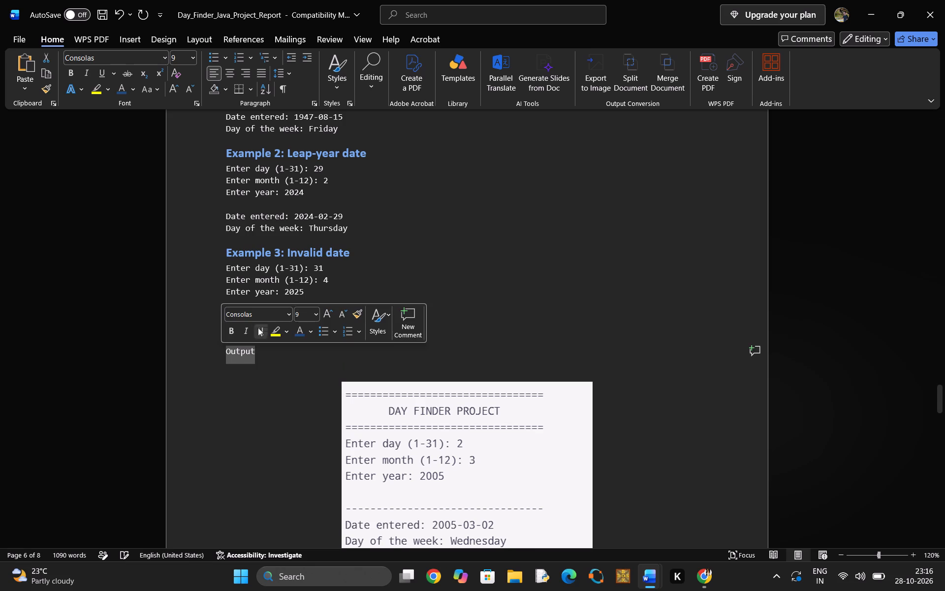
{"action": "left_click", "coordinate": [304, 312]}
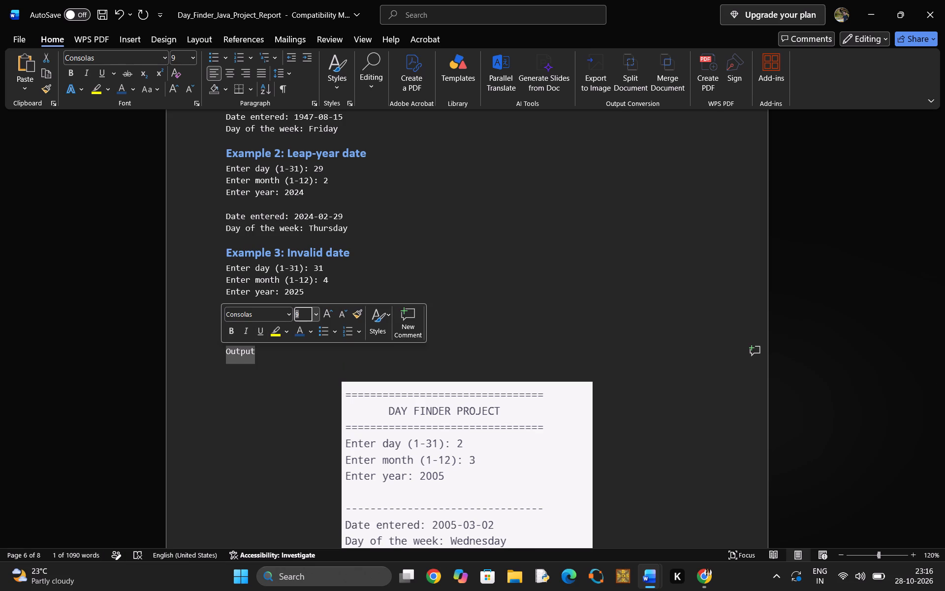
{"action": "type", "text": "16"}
{"action": "left_click", "coordinate": [261, 315]}
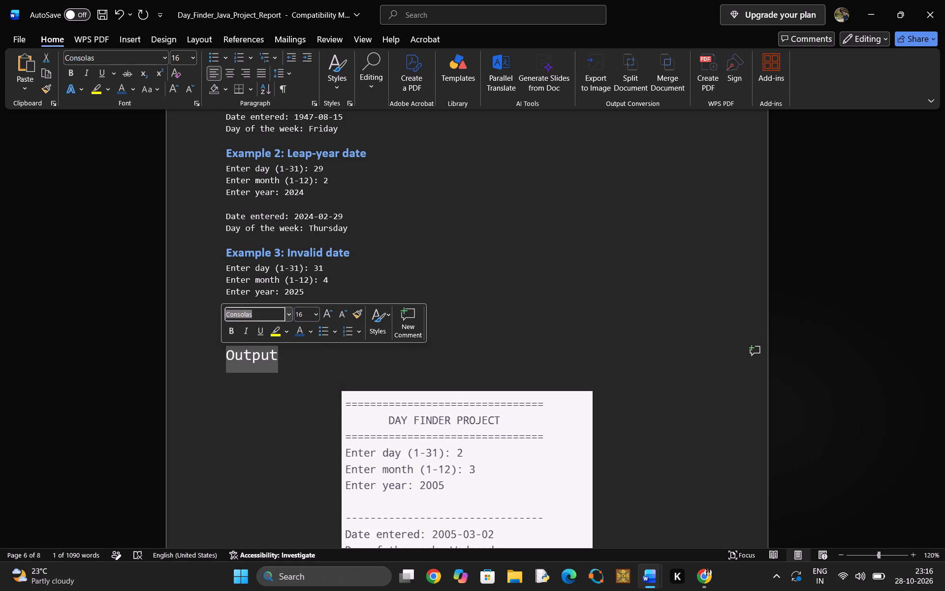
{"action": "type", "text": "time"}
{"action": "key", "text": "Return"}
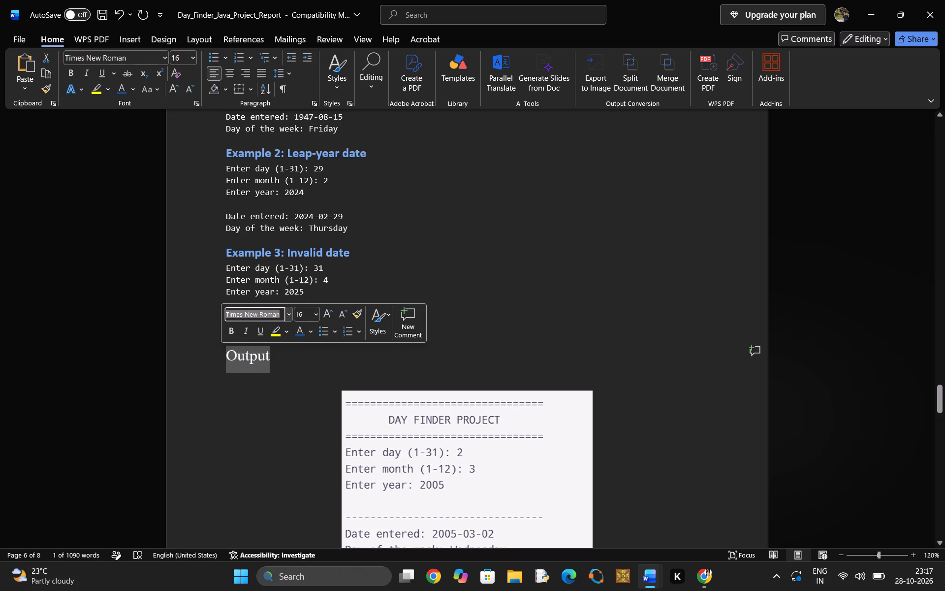
{"action": "left_click", "coordinate": [298, 328]}
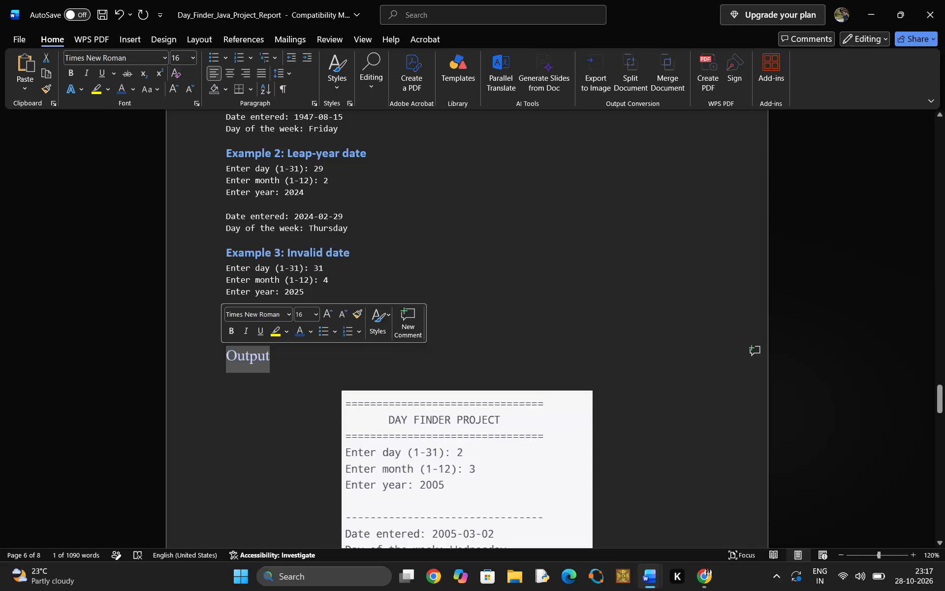
{"action": "left_click", "coordinate": [289, 359]}
{"action": "left_click_drag", "start_coordinate": [275, 356], "coordinate": [222, 357]}
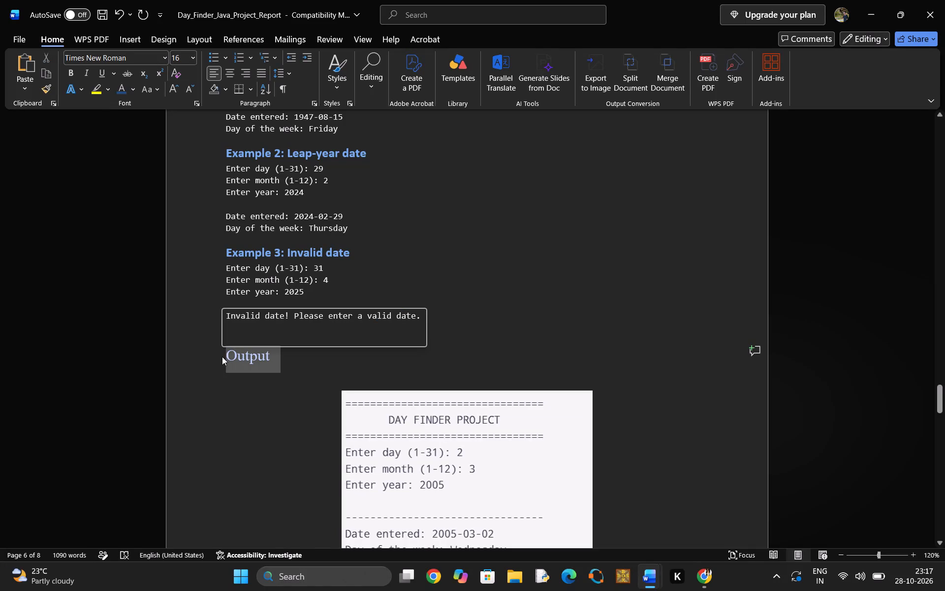
{"action": "left_click", "coordinate": [232, 336]}
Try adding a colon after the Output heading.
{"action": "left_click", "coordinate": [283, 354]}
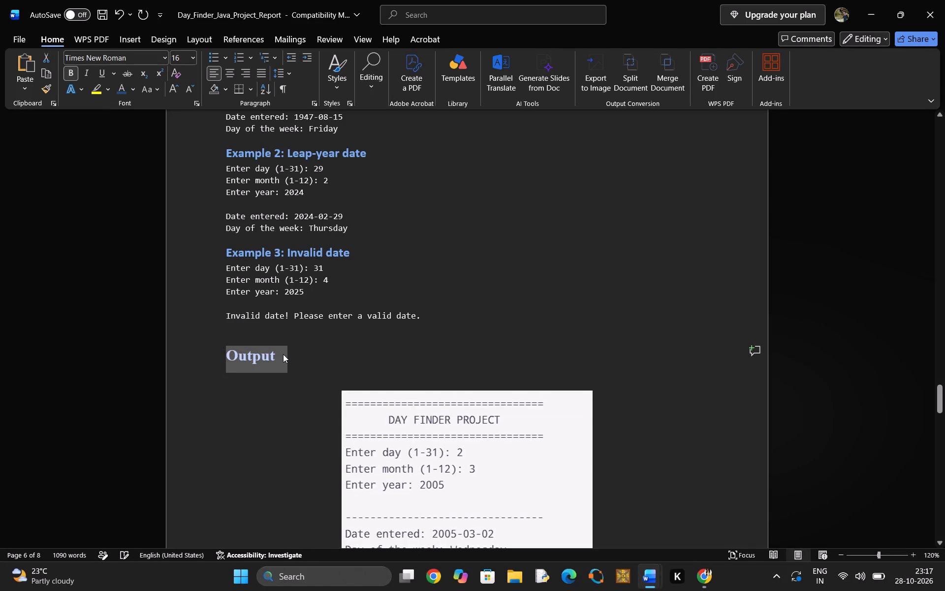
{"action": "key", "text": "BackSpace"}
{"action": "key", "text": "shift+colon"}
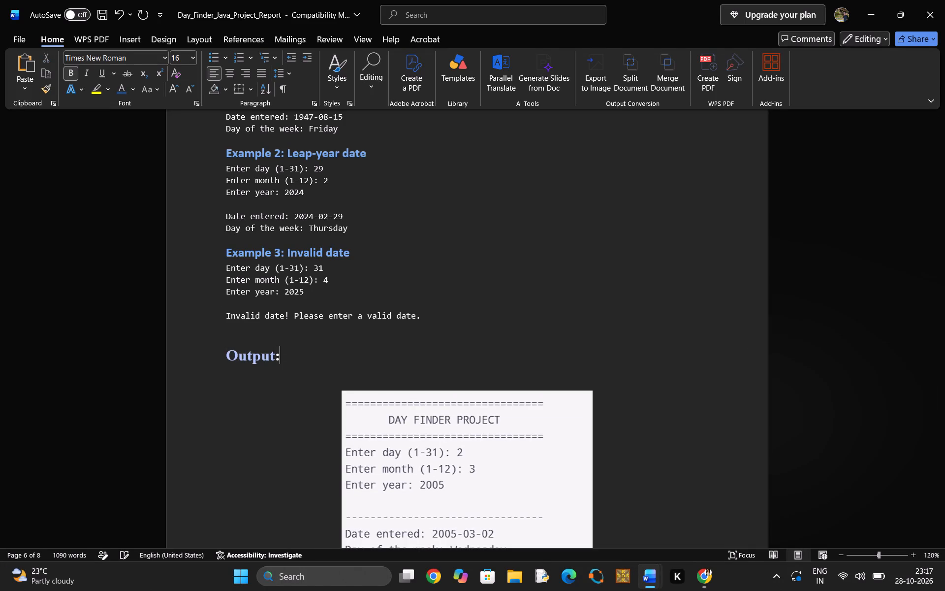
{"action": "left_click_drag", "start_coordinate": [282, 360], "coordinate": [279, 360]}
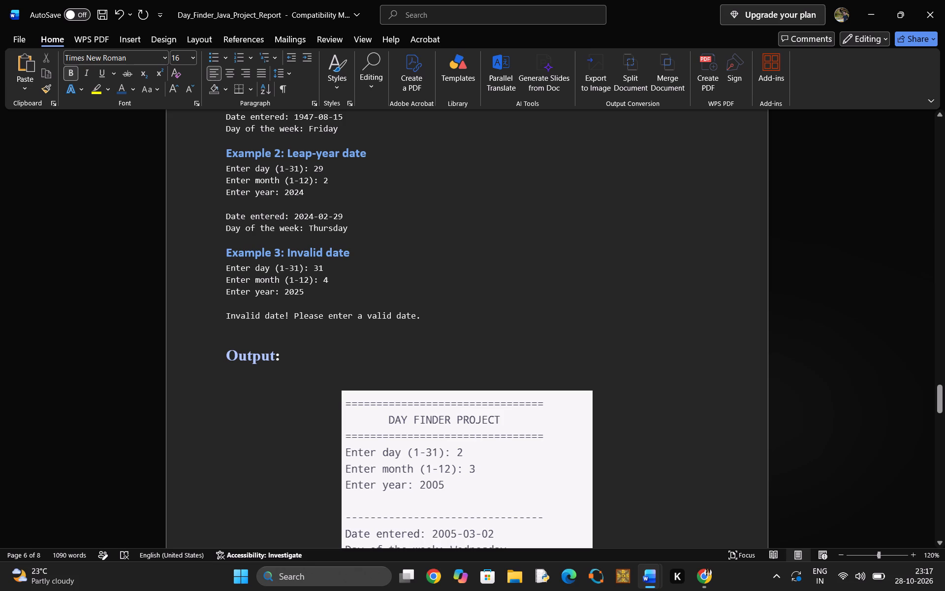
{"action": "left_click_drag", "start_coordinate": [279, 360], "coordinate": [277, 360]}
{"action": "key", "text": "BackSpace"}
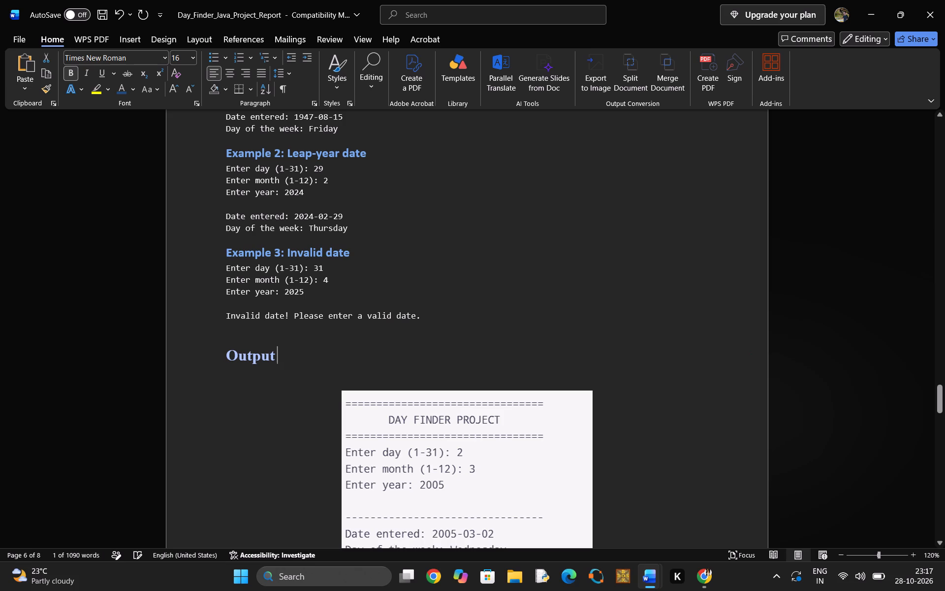
Review the report pages around the new Output section, checking page layout and the section numbering from Problem Statement to References.
{"action": "scroll", "coordinate": [367, 397], "scroll_direction": "down", "scroll_amount": 3}
{"action": "scroll", "coordinate": [367, 397], "scroll_direction": "down", "scroll_amount": 3, "text": "ctrl"}
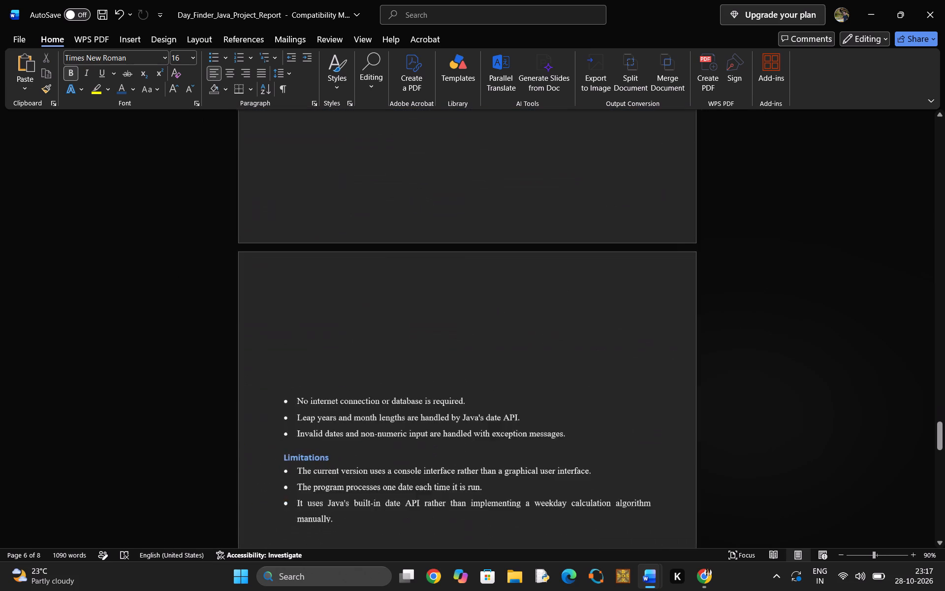
{"action": "scroll", "coordinate": [367, 397], "scroll_direction": "up", "scroll_amount": 3}
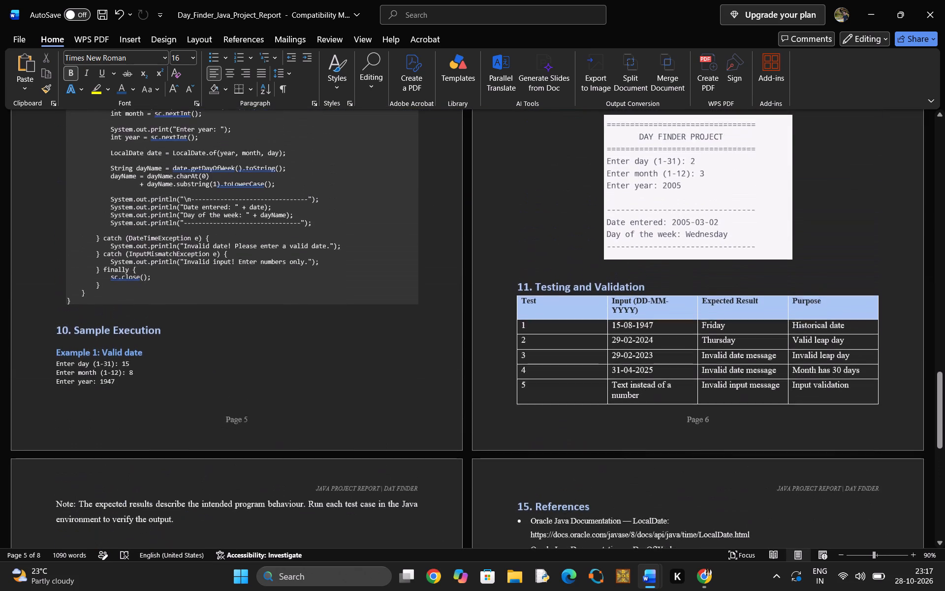
{"action": "scroll", "coordinate": [367, 397], "scroll_direction": "up", "scroll_amount": 4}
{"action": "scroll", "coordinate": [367, 397], "scroll_direction": "down", "scroll_amount": 1}
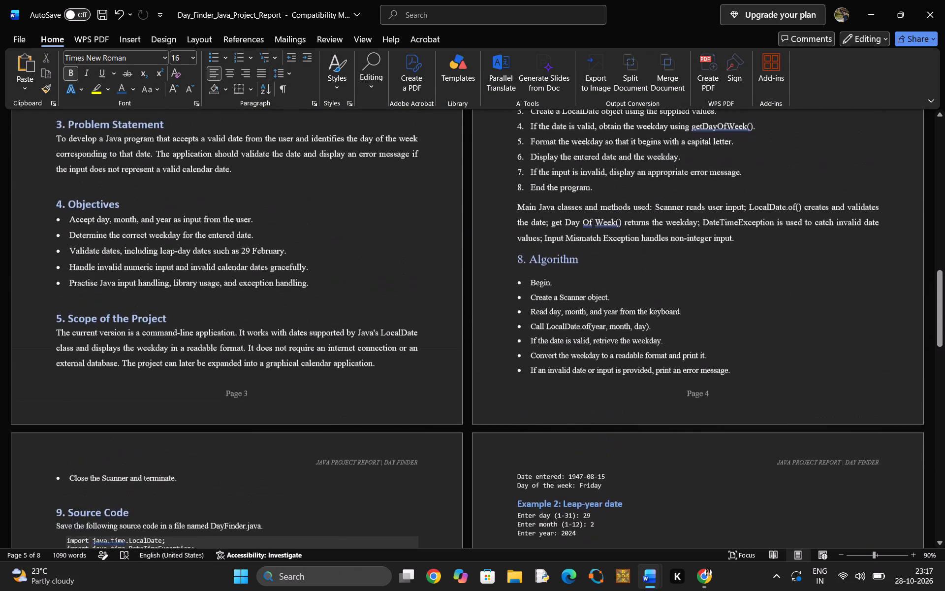
{"action": "scroll", "coordinate": [367, 397], "scroll_direction": "down", "scroll_amount": 3}
{"action": "scroll", "coordinate": [367, 397], "scroll_direction": "up", "scroll_amount": 1}
{"action": "scroll", "coordinate": [521, 309], "scroll_direction": "up", "scroll_amount": 1}
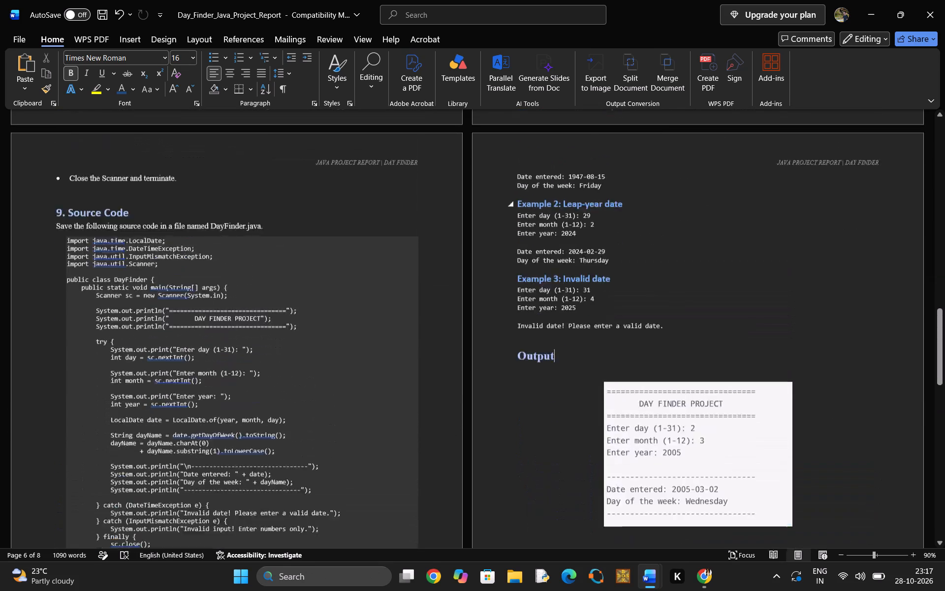
{"action": "scroll", "coordinate": [521, 309], "scroll_direction": "up", "scroll_amount": 2}
{"action": "scroll", "coordinate": [521, 309], "scroll_direction": "down", "scroll_amount": 1}
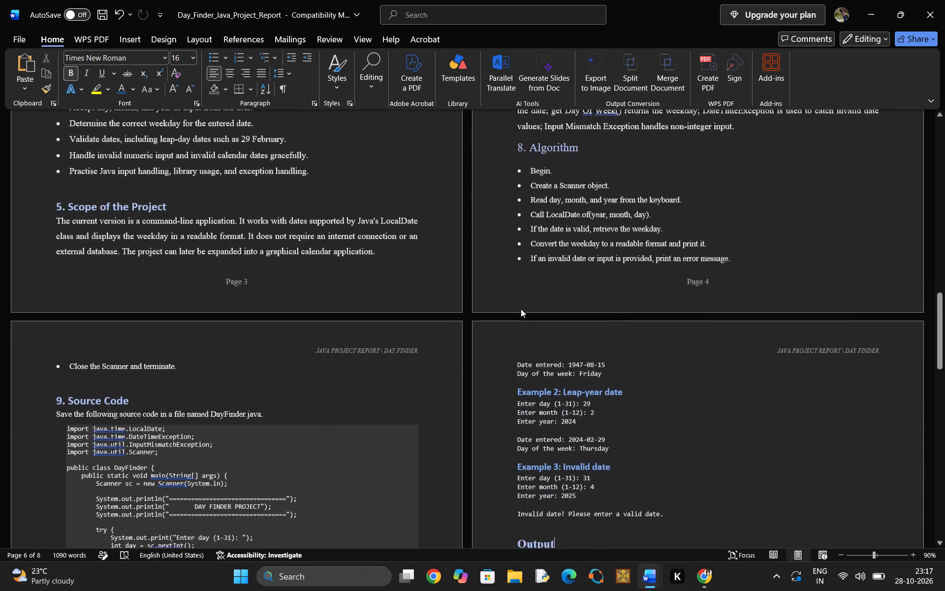
{"action": "scroll", "coordinate": [521, 309], "scroll_direction": "down", "scroll_amount": 2}
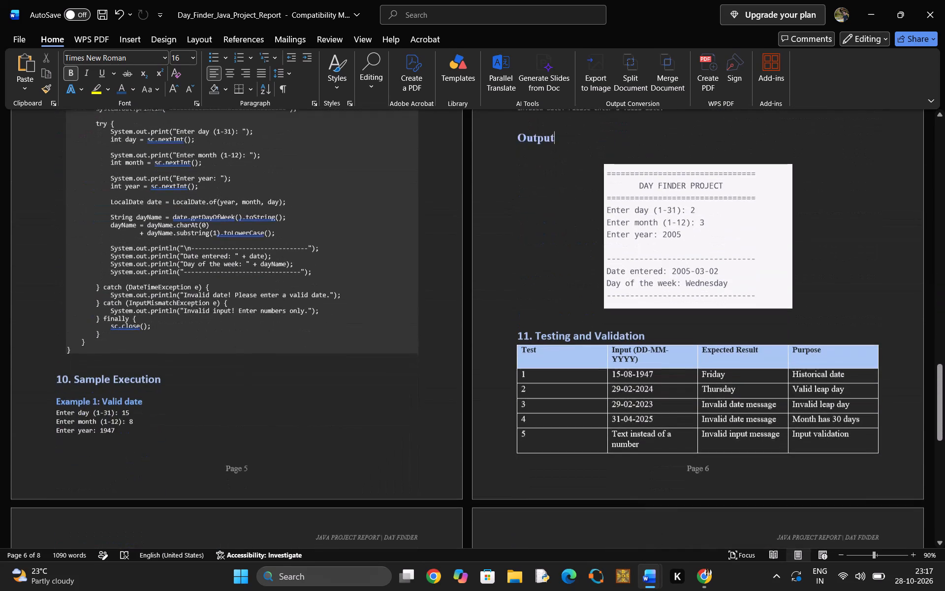
{"action": "scroll", "coordinate": [521, 309], "scroll_direction": "down", "scroll_amount": 1}
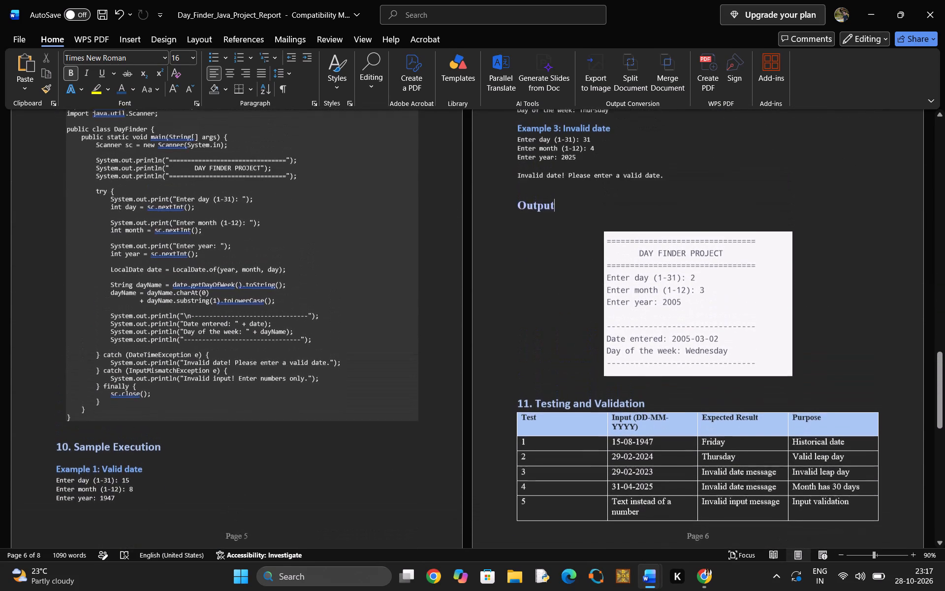
{"action": "scroll", "coordinate": [521, 309], "scroll_direction": "down", "scroll_amount": 3}
Number the Output heading above the screenshot as 10.1.
{"action": "scroll", "coordinate": [521, 309], "scroll_direction": "up", "scroll_amount": 1}
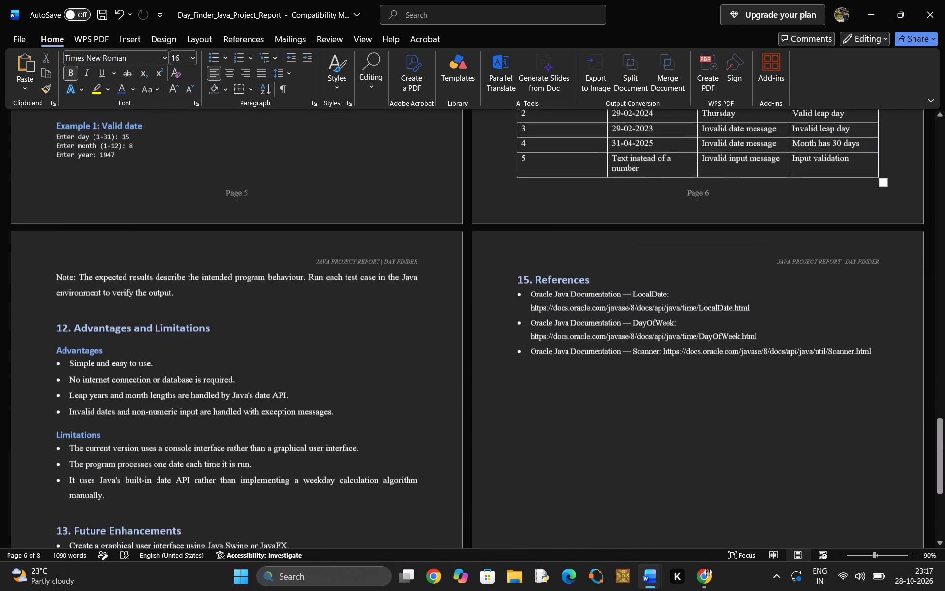
{"action": "scroll", "coordinate": [521, 309], "scroll_direction": "up", "scroll_amount": 5}
{"action": "left_click", "coordinate": [519, 238]}
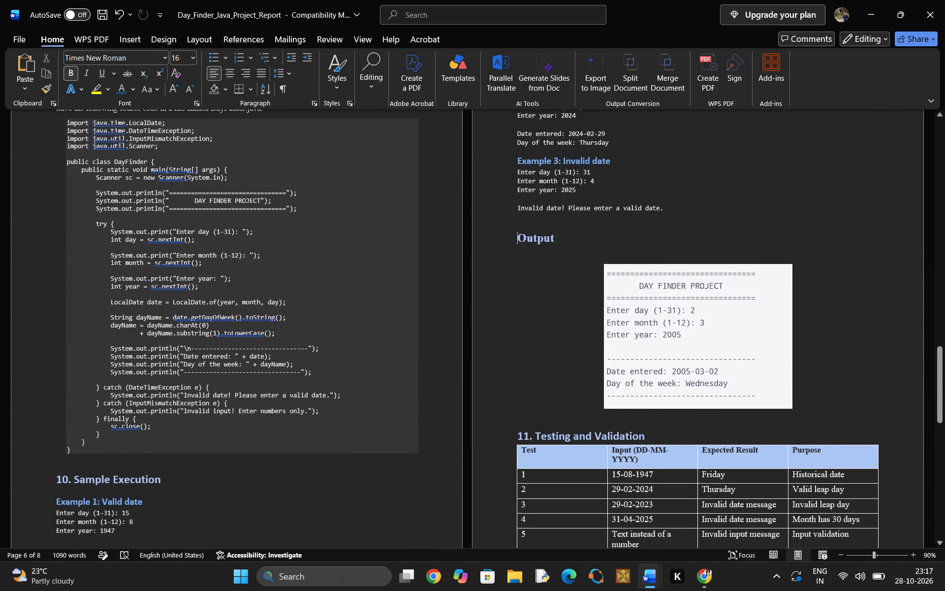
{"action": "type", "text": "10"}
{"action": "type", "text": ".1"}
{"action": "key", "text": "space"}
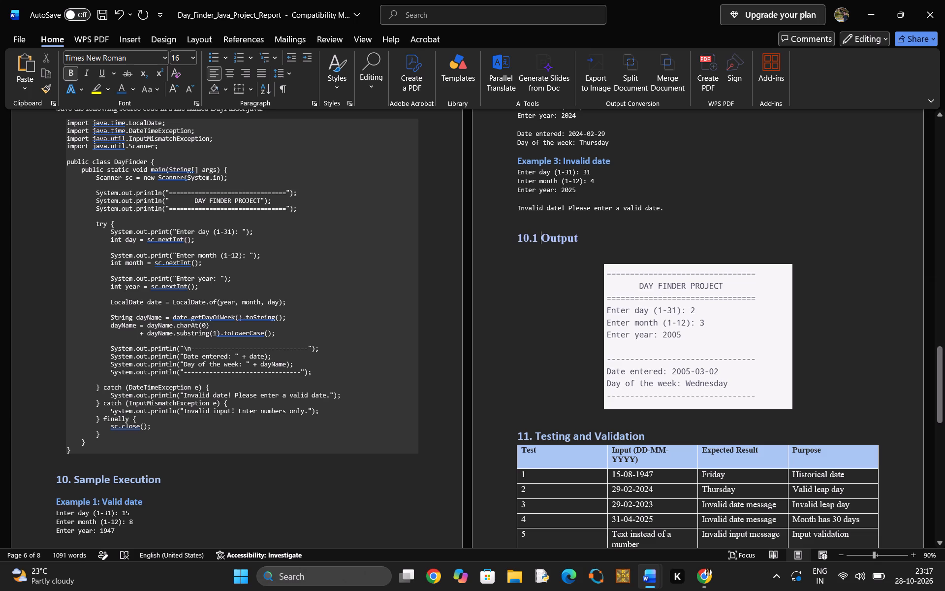
Review the whole report from the Output section and References back to the cover page, checking layout and page breaks.
{"action": "scroll", "coordinate": [670, 327], "scroll_direction": "down", "scroll_amount": 1}
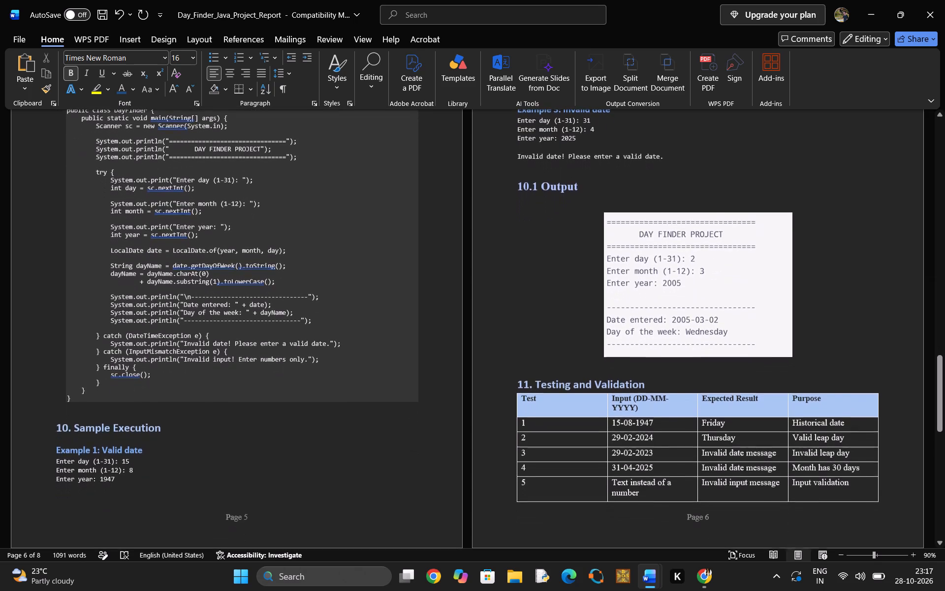
{"action": "scroll", "coordinate": [670, 327], "scroll_direction": "down", "scroll_amount": 3, "text": "ctrl"}
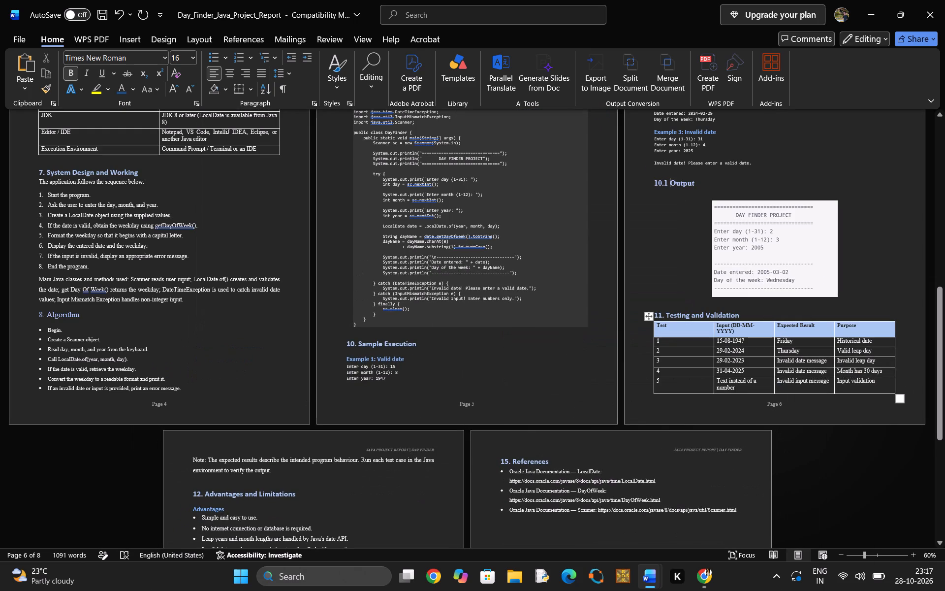
{"action": "right_click", "coordinate": [670, 327]}
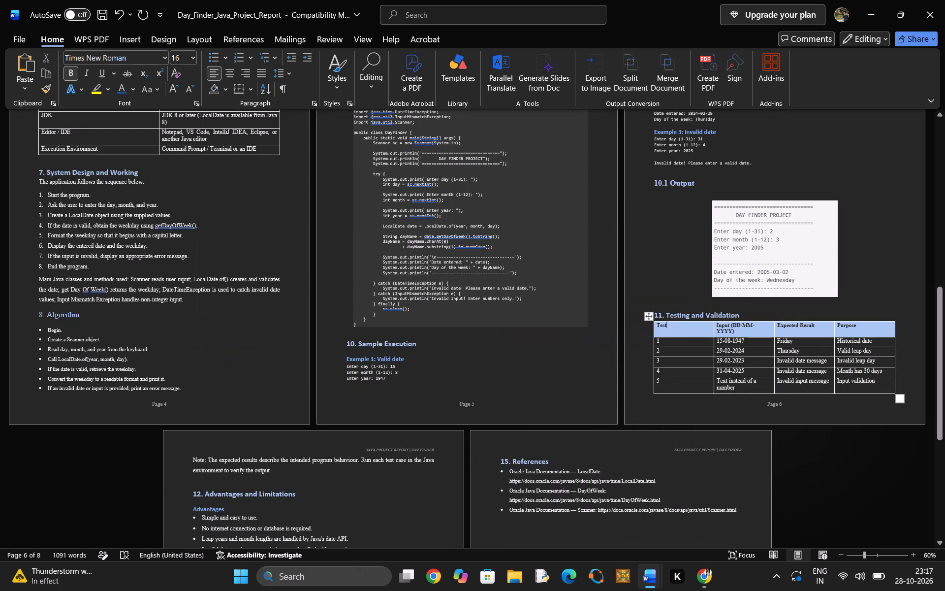
{"action": "scroll", "coordinate": [670, 327], "scroll_direction": "down", "scroll_amount": 1}
{"action": "left_click", "coordinate": [641, 484]}
{"action": "scroll", "coordinate": [641, 484], "scroll_direction": "down", "scroll_amount": 2}
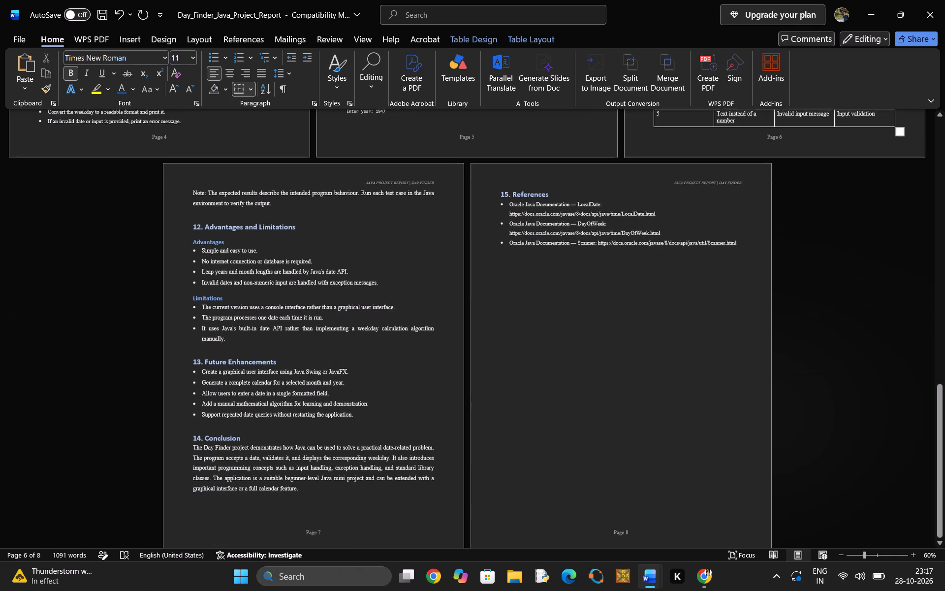
{"action": "scroll", "coordinate": [641, 484], "scroll_direction": "down", "scroll_amount": 3}
{"action": "scroll", "coordinate": [641, 484], "scroll_direction": "up", "scroll_amount": 1}
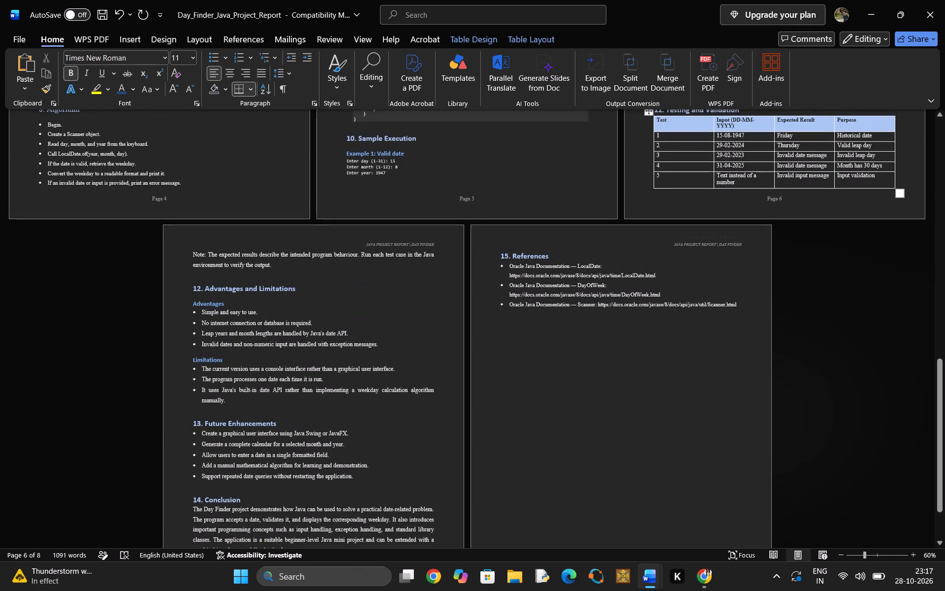
{"action": "scroll", "coordinate": [641, 484], "scroll_direction": "up", "scroll_amount": 1}
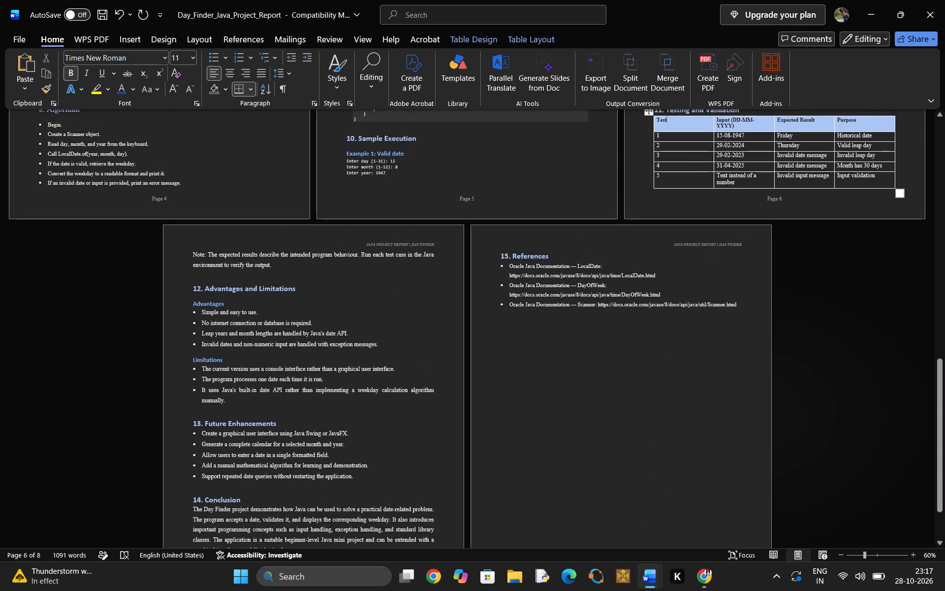
{"action": "scroll", "coordinate": [641, 484], "scroll_direction": "up", "scroll_amount": 13}
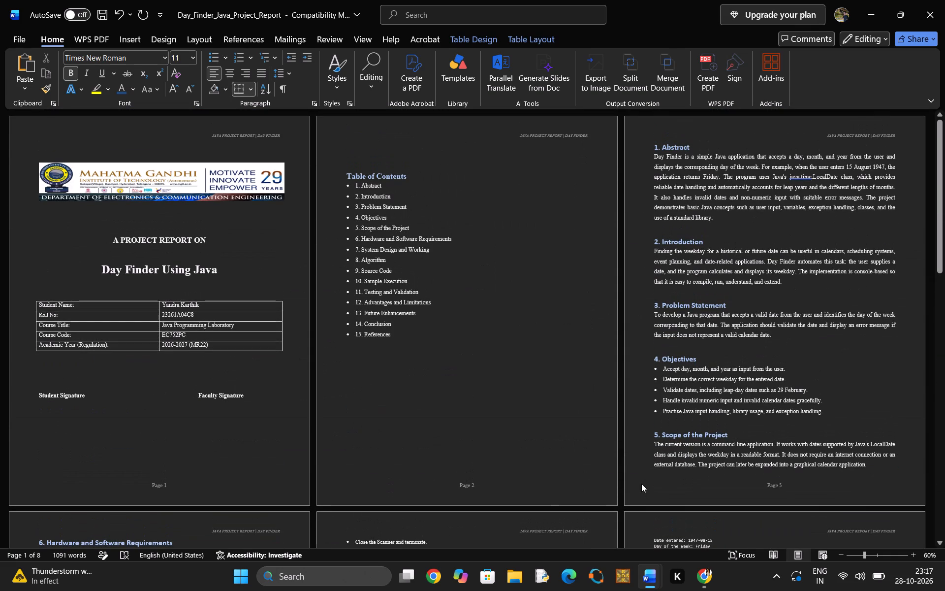
{"action": "scroll", "coordinate": [641, 484], "scroll_direction": "up", "scroll_amount": 1}
{"action": "scroll", "coordinate": [641, 484], "scroll_direction": "up", "scroll_amount": 6, "text": "ctrl"}
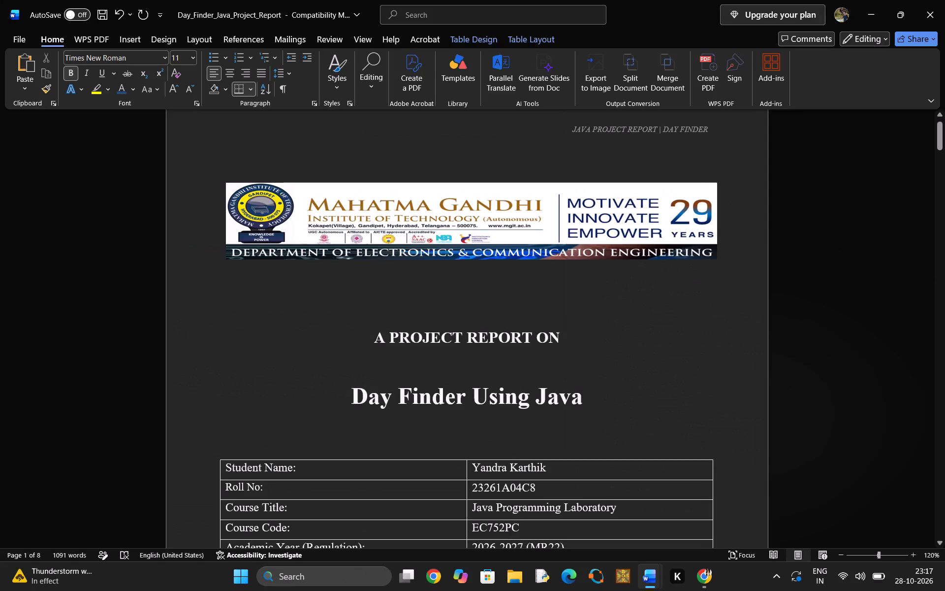
Save the Day Finder report document.
{"action": "key", "text": "ctrl+s"}
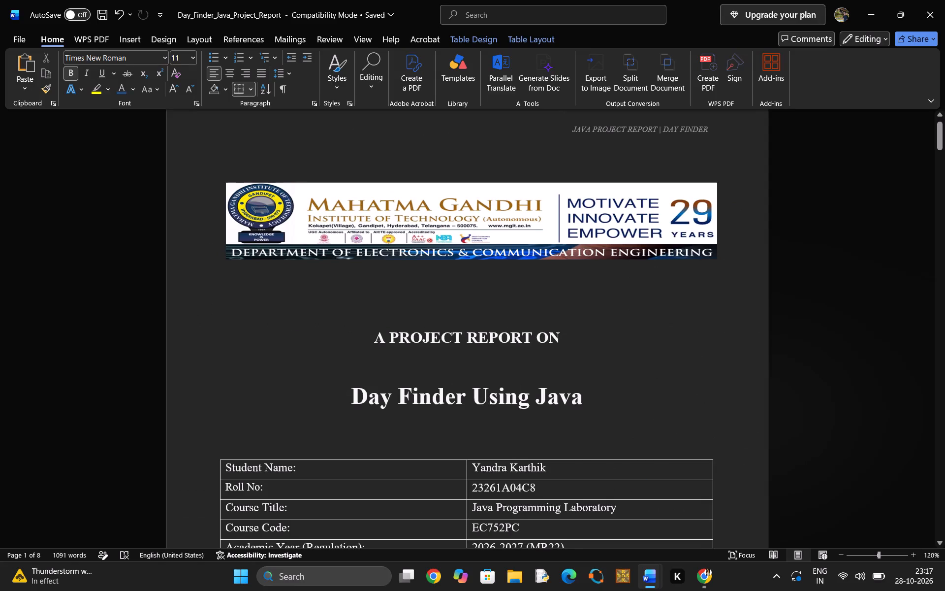
Save a copy of the report to the Desktop folder as a PDF named Day_Finder_Java_Project_Report.
{"action": "left_click", "coordinate": [21, 41]}
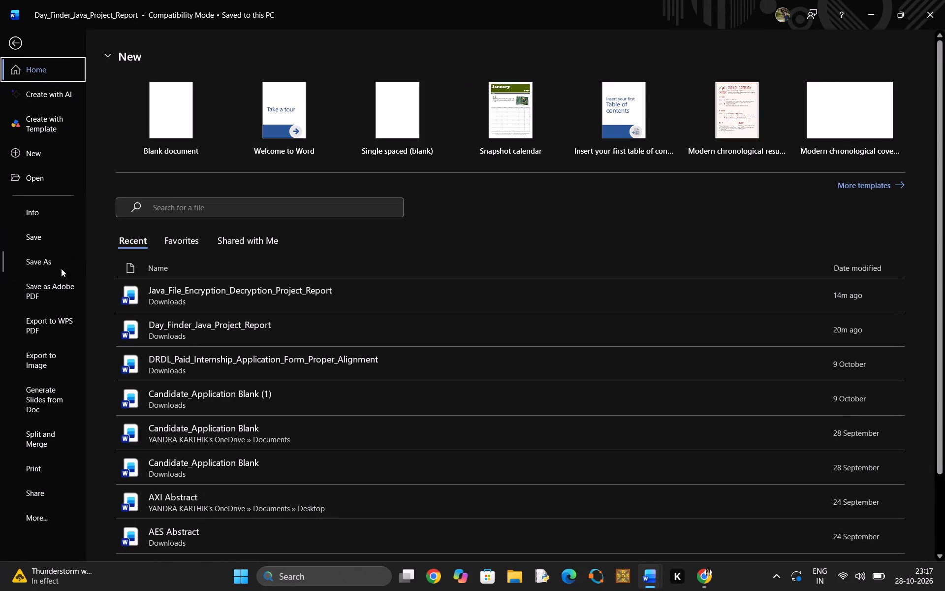
{"action": "left_click", "coordinate": [45, 257]}
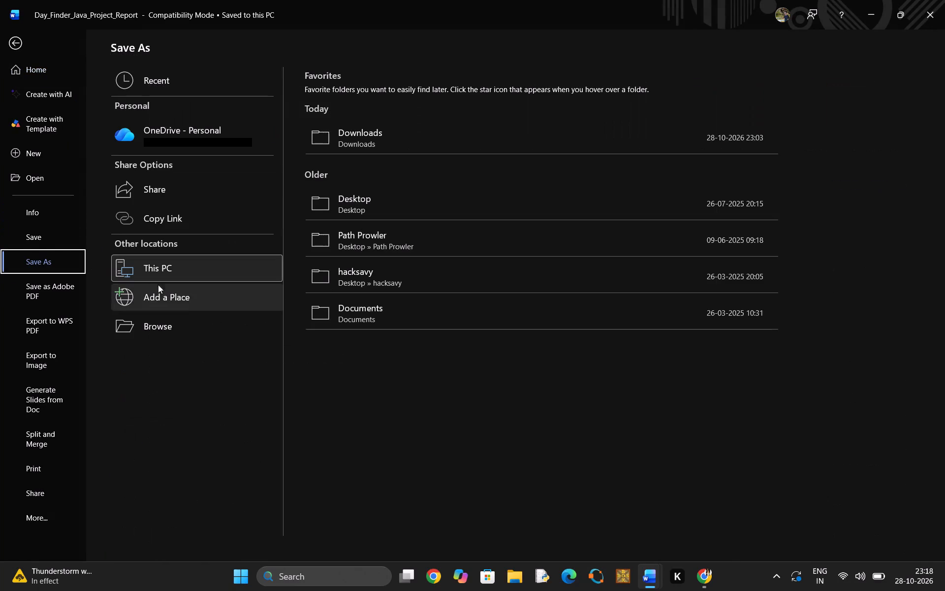
{"action": "left_click", "coordinate": [378, 188]}
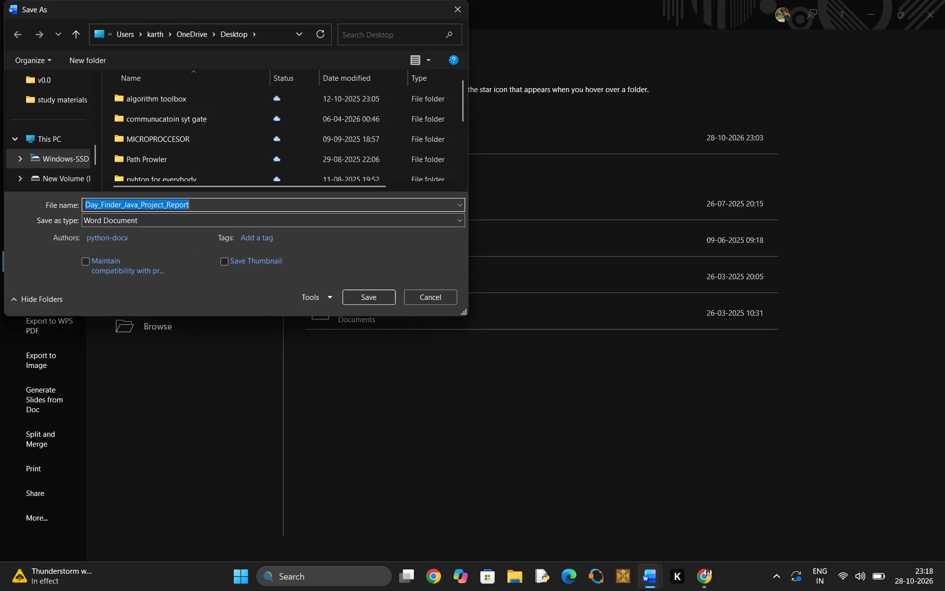
{"action": "left_click", "coordinate": [192, 207]}
{"action": "left_click", "coordinate": [197, 221]}
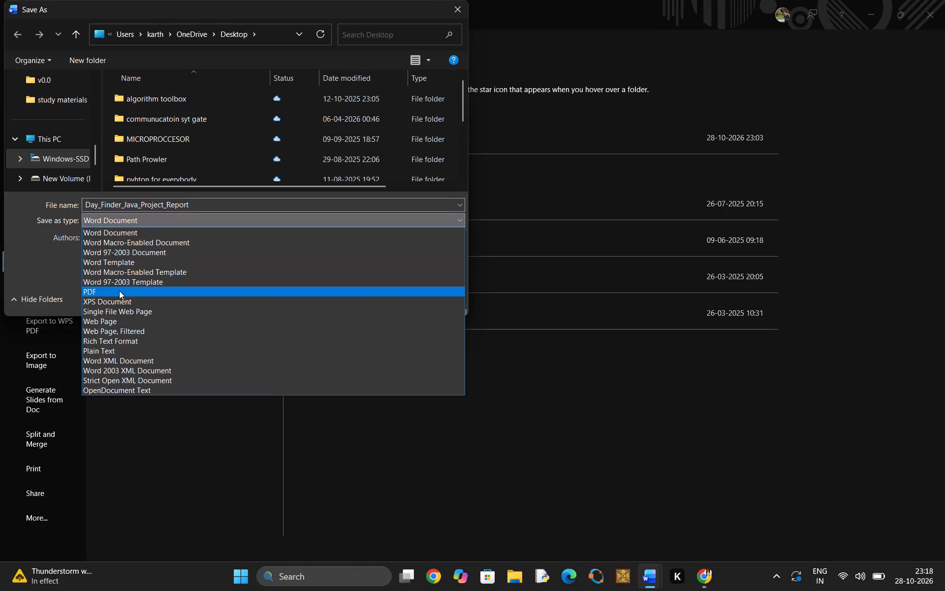
{"action": "left_click", "coordinate": [118, 300]}
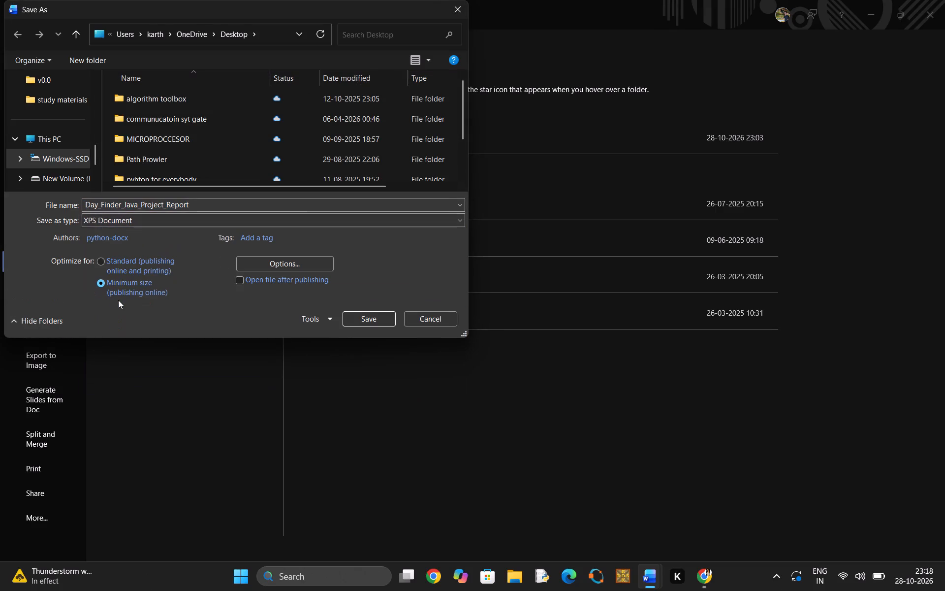
{"action": "left_click", "coordinate": [149, 223]}
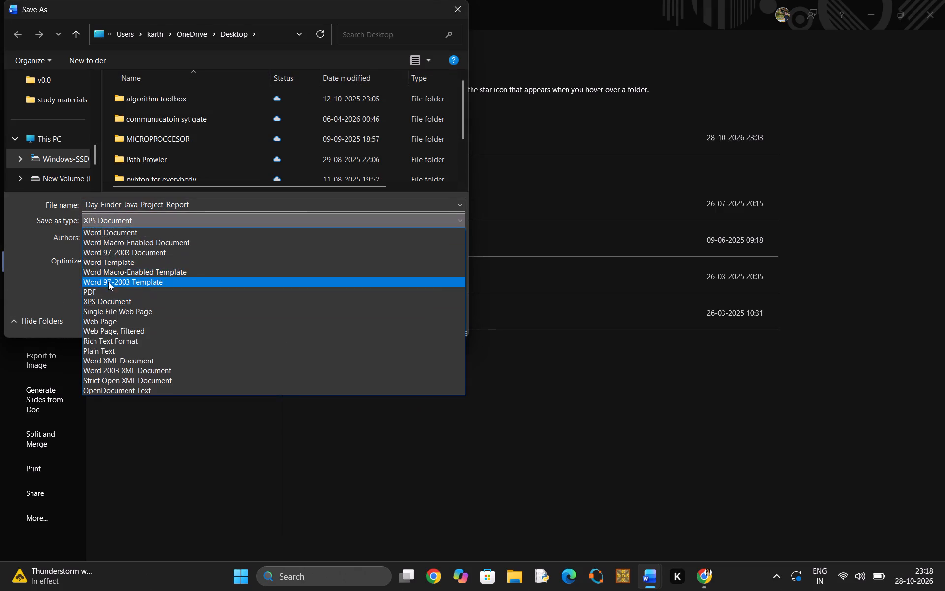
{"action": "left_click", "coordinate": [100, 293]}
{"action": "scroll", "coordinate": [271, 314], "scroll_direction": "right", "scroll_amount": 2}
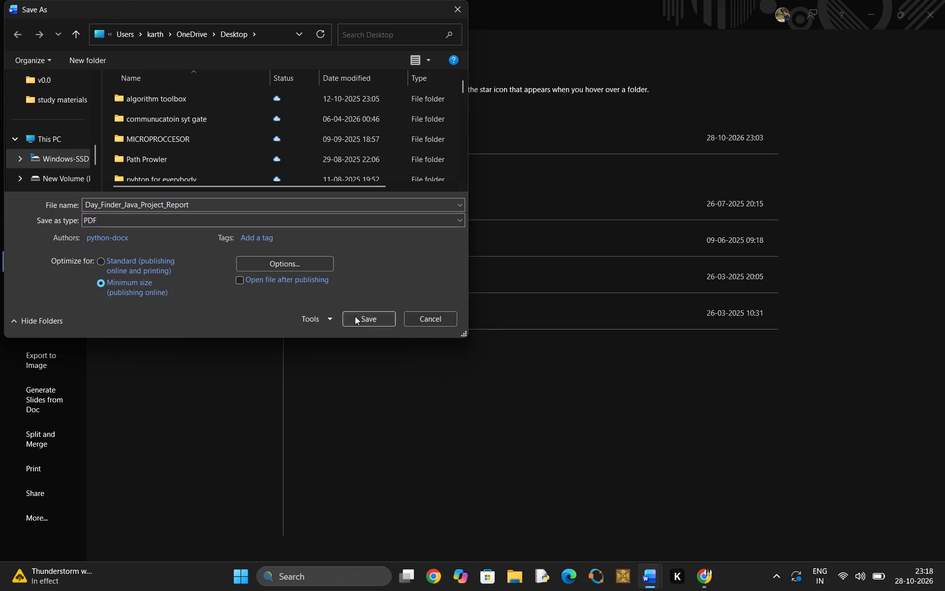
{"action": "left_click", "coordinate": [359, 320]}
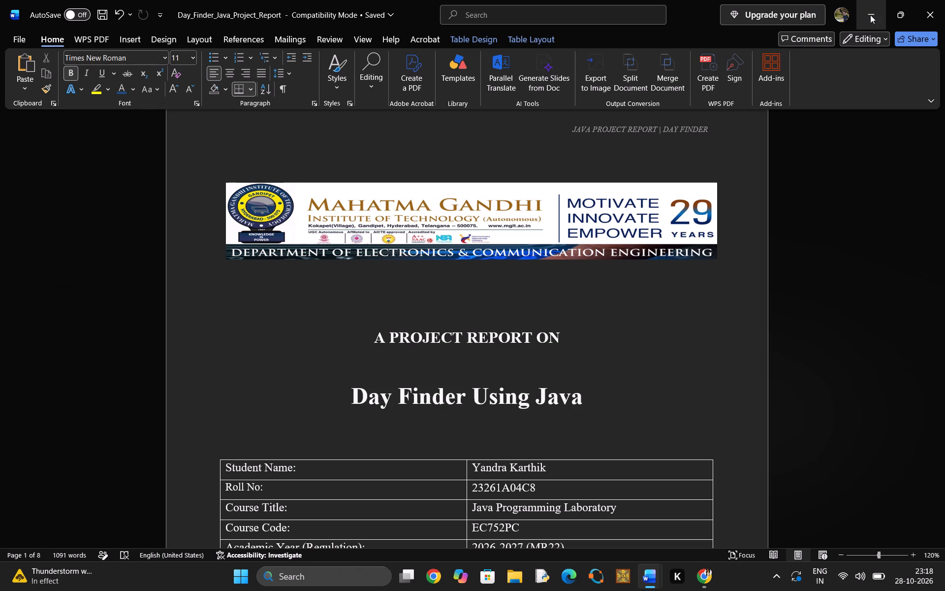
Move the Word and browser windows out of the way, view the exported PDF's cover page in Acrobat and dismiss the AI Assistant pane.
{"action": "left_click", "coordinate": [870, 15]}
{"action": "left_click", "coordinate": [875, 20]}
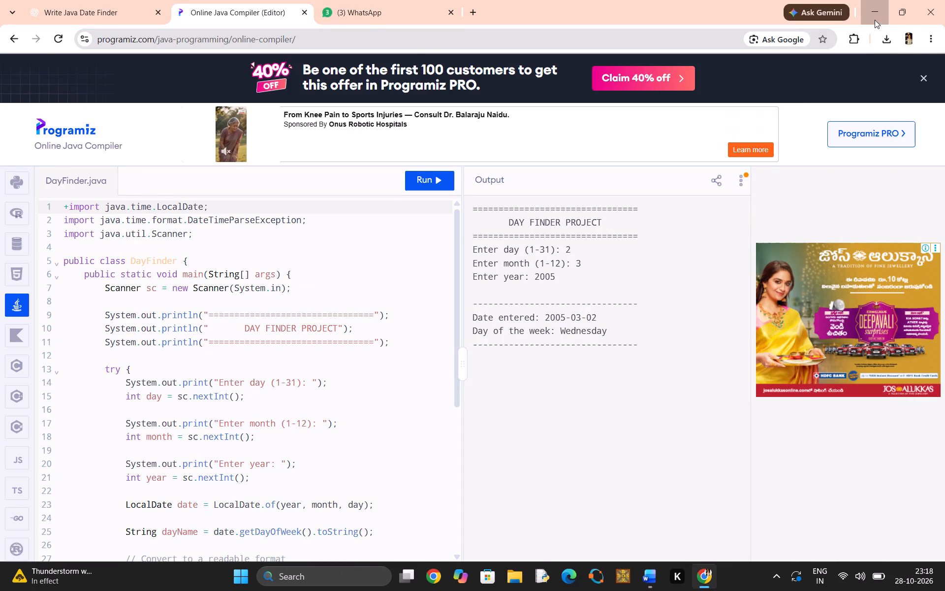
{"action": "left_click", "coordinate": [933, 2]}
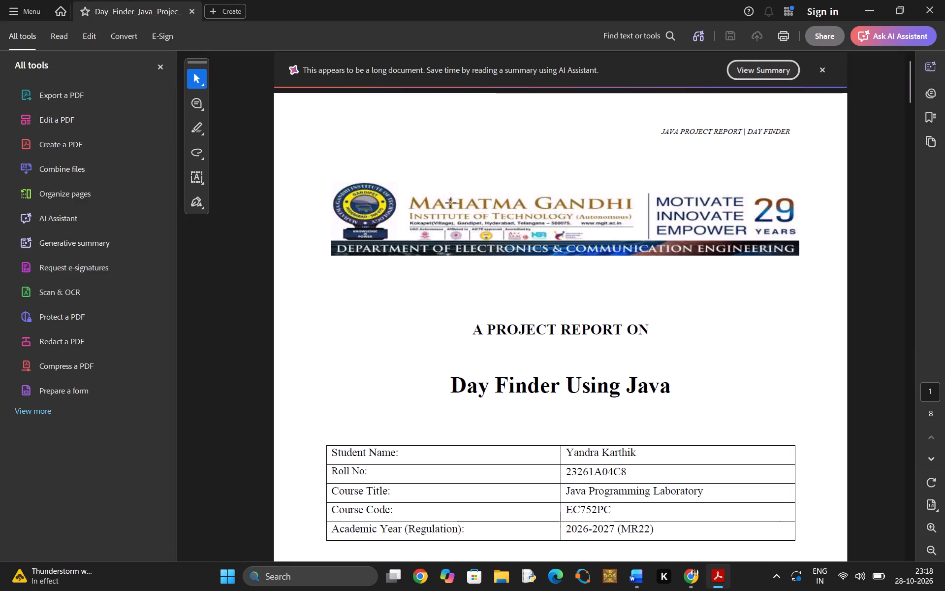
{"action": "scroll", "coordinate": [445, 281], "scroll_direction": "down", "scroll_amount": 1}
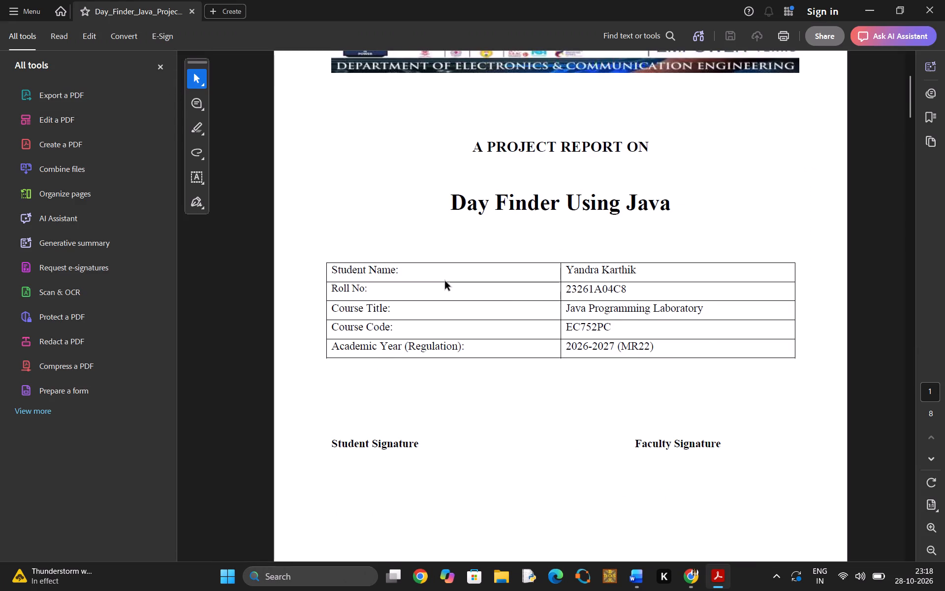
{"action": "scroll", "coordinate": [445, 281], "scroll_direction": "up", "scroll_amount": 3}
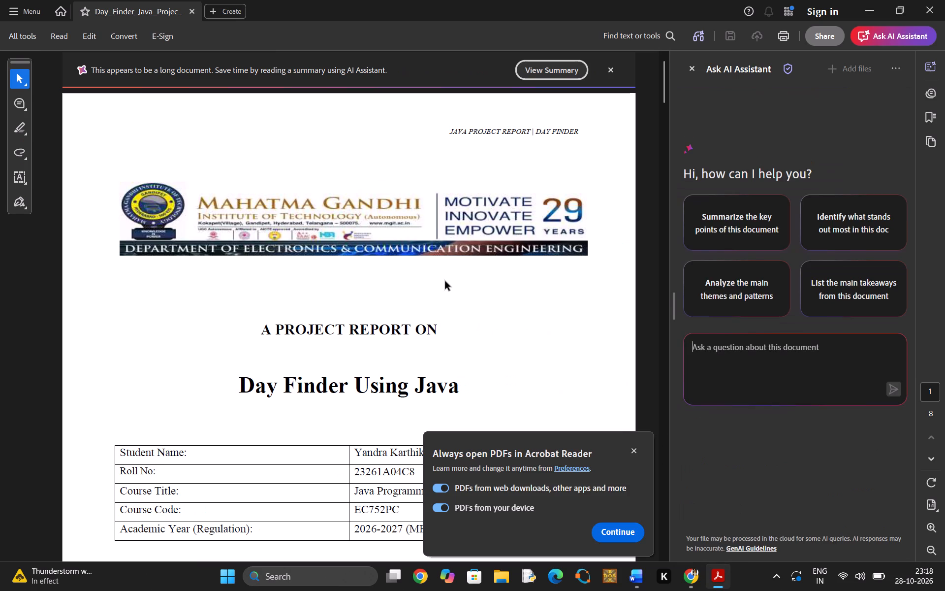
{"action": "left_click", "coordinate": [689, 76]}
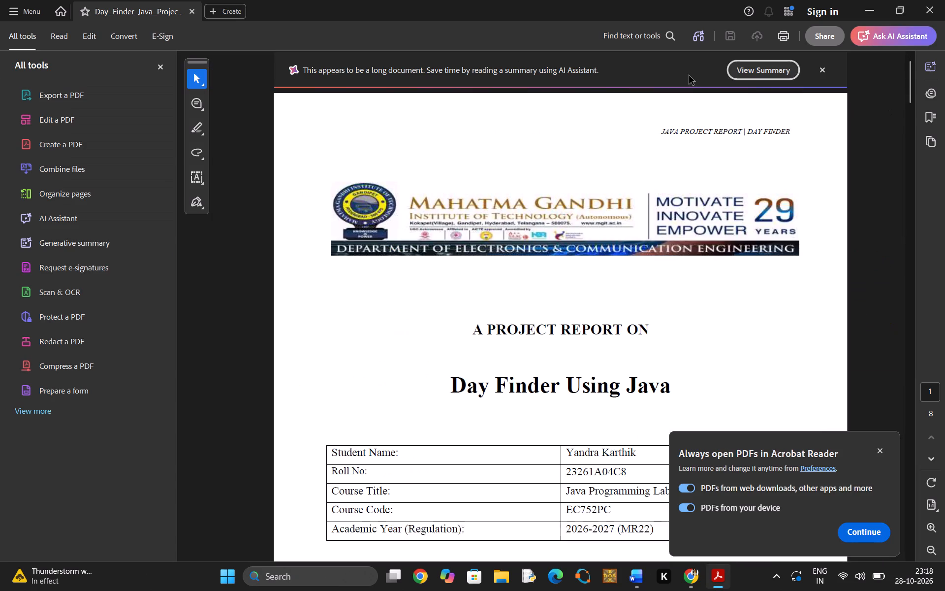
{"action": "scroll", "coordinate": [490, 300], "scroll_direction": "up", "scroll_amount": 1}
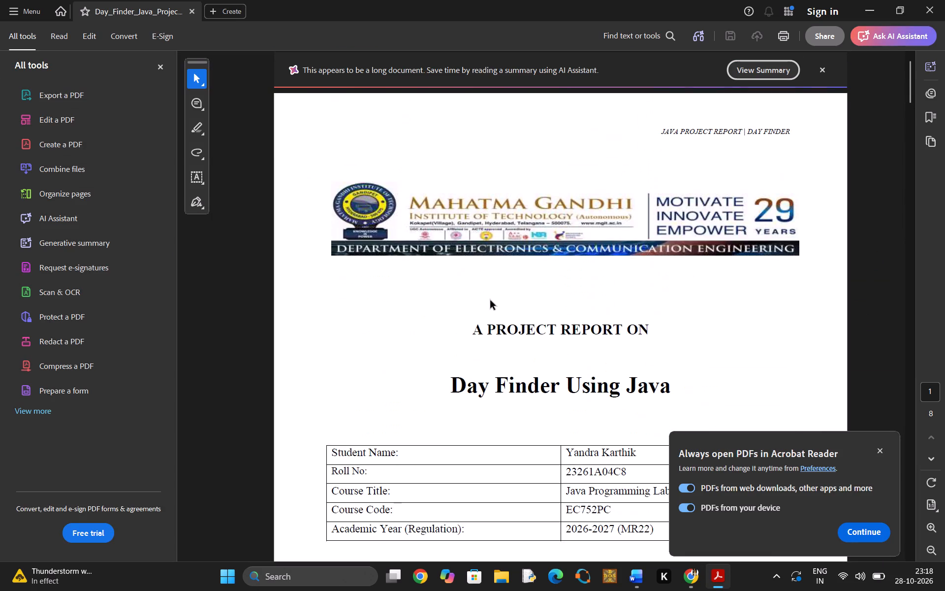
Dismiss the default PDF app prompt and examine the exported PDF's pages from the cover page through the last page.
{"action": "scroll", "coordinate": [511, 367], "scroll_direction": "down", "scroll_amount": 2}
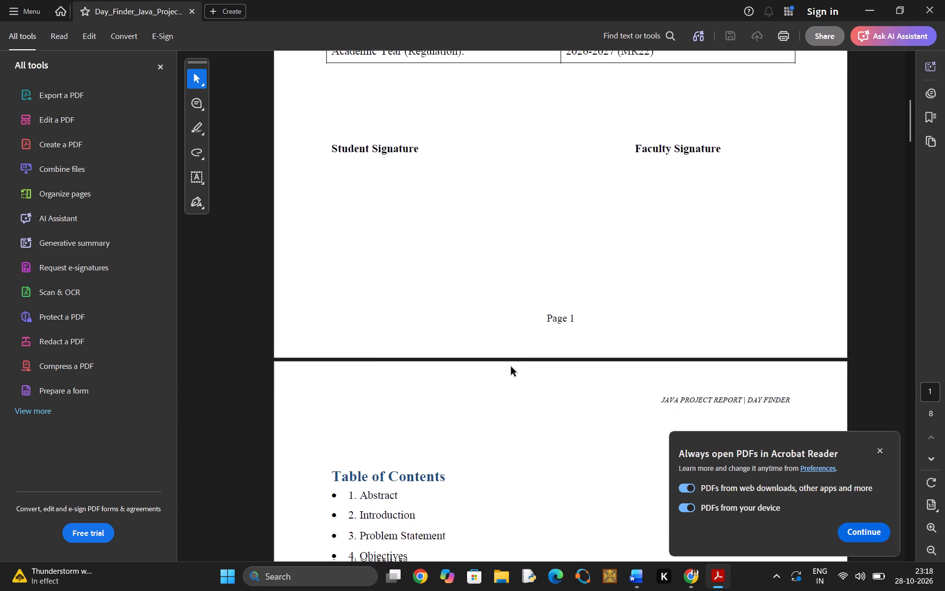
{"action": "scroll", "coordinate": [511, 367], "scroll_direction": "down", "scroll_amount": 3}
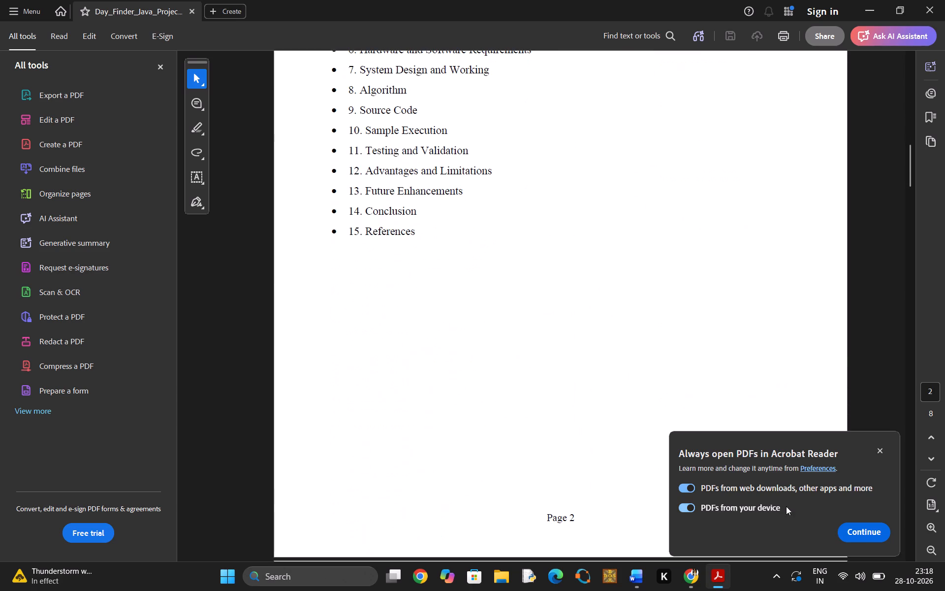
{"action": "left_click", "coordinate": [881, 455]}
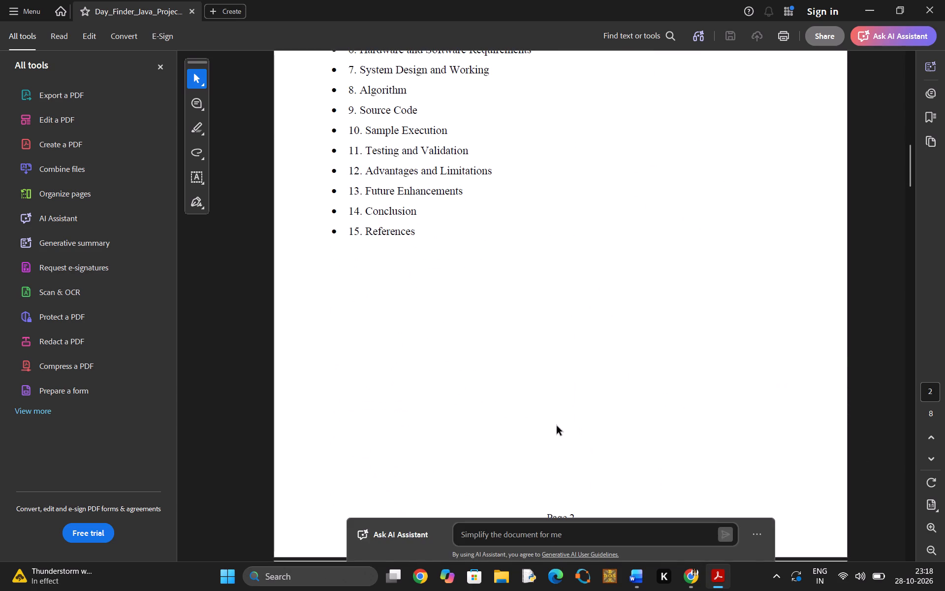
{"action": "scroll", "coordinate": [557, 426], "scroll_direction": "down", "scroll_amount": 3}
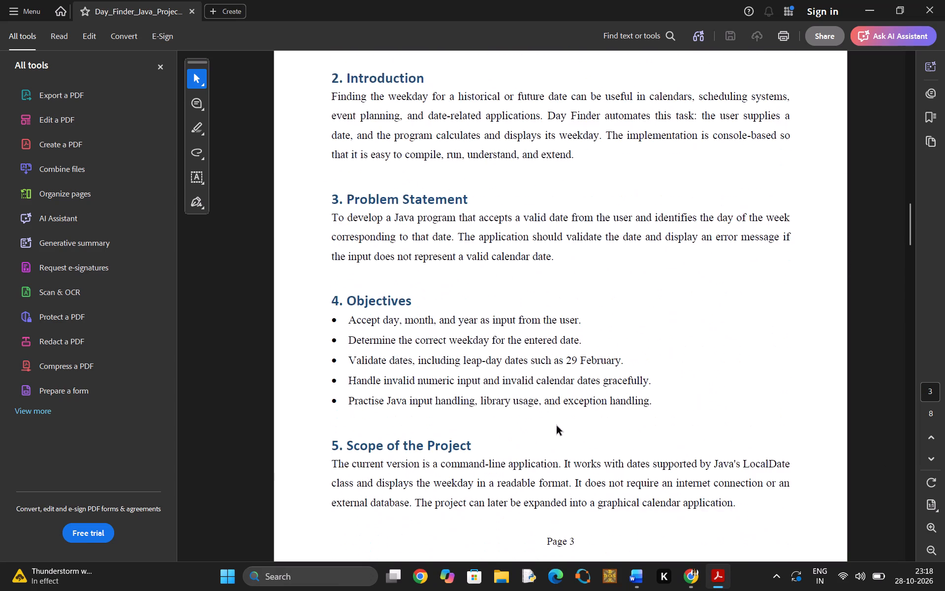
{"action": "scroll", "coordinate": [557, 426], "scroll_direction": "down", "scroll_amount": 3}
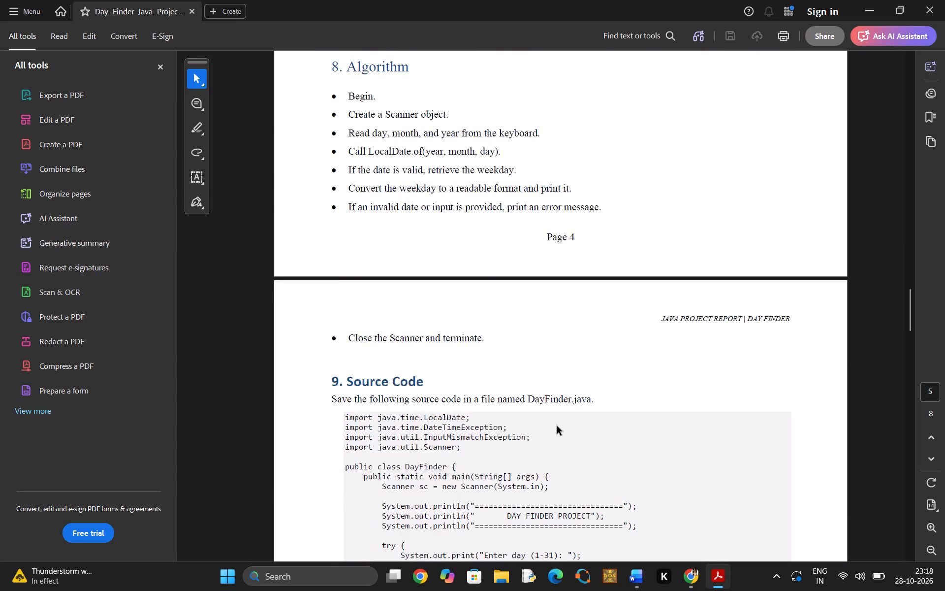
{"action": "scroll", "coordinate": [557, 426], "scroll_direction": "down", "scroll_amount": 1}
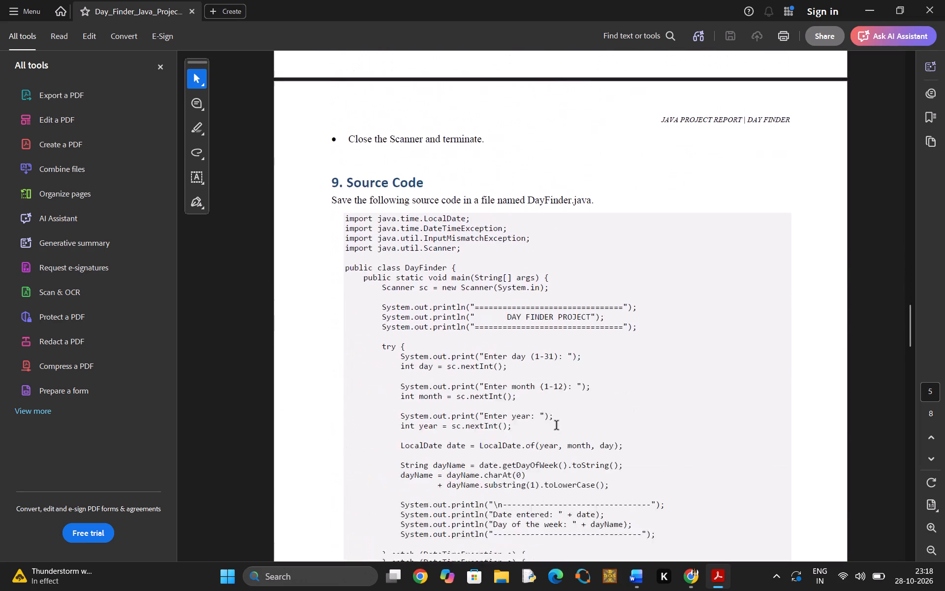
{"action": "scroll", "coordinate": [557, 426], "scroll_direction": "down", "scroll_amount": 2}
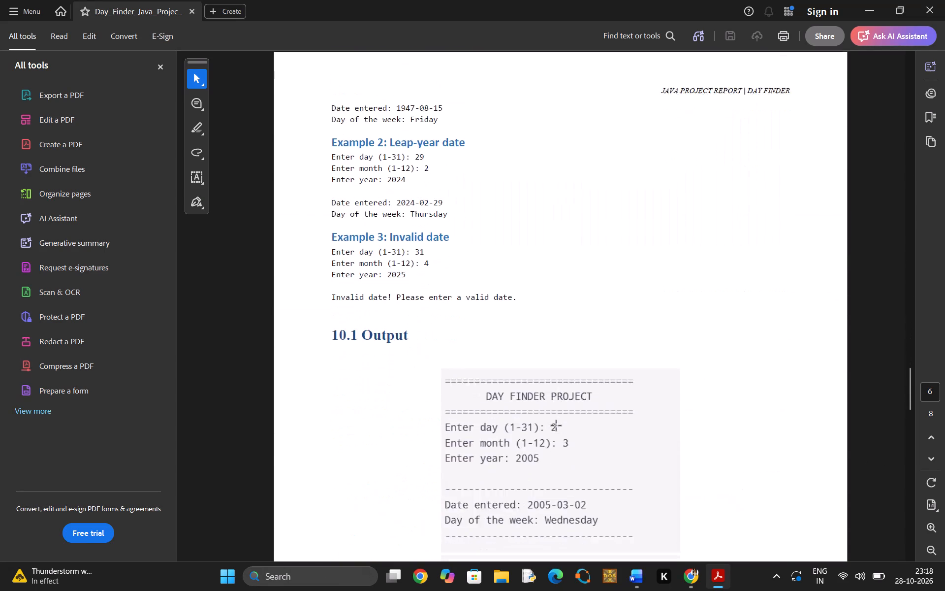
{"action": "scroll", "coordinate": [557, 426], "scroll_direction": "down", "scroll_amount": 3}
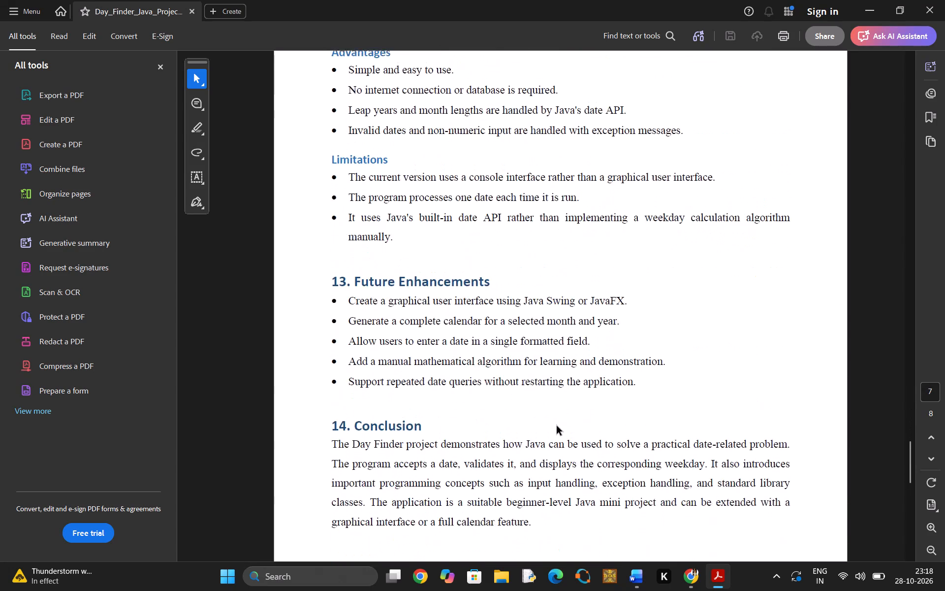
{"action": "scroll", "coordinate": [557, 426], "scroll_direction": "down", "scroll_amount": 3}
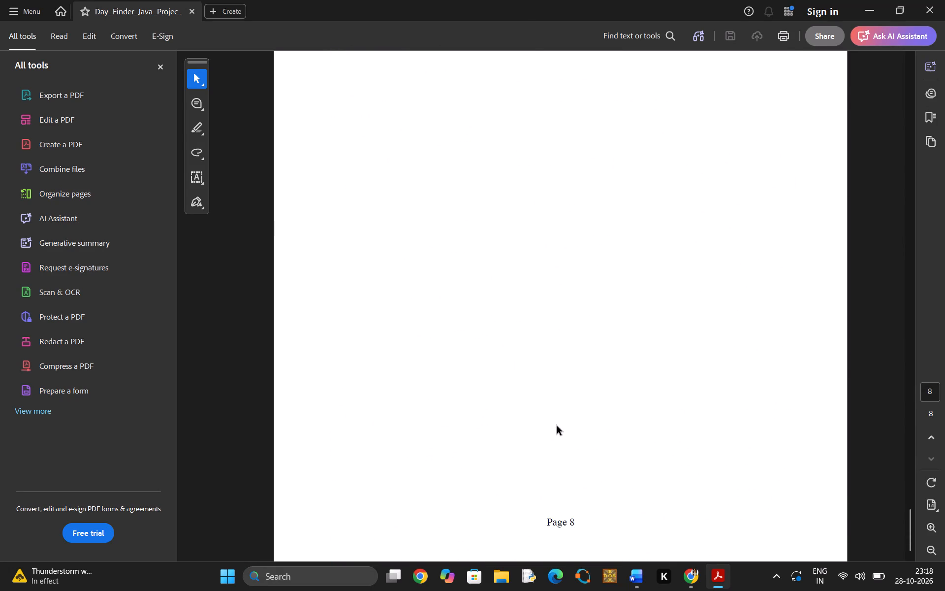
Check the exported PDF's page layout once more from the cover page, and close Acrobat.
{"action": "scroll", "coordinate": [557, 426], "scroll_direction": "up", "scroll_amount": 15}
{"action": "scroll", "coordinate": [557, 426], "scroll_direction": "up", "scroll_amount": 20}
{"action": "scroll", "coordinate": [557, 426], "scroll_direction": "up", "scroll_amount": 1}
{"action": "scroll", "coordinate": [557, 426], "scroll_direction": "down", "scroll_amount": 3, "text": "ctrl"}
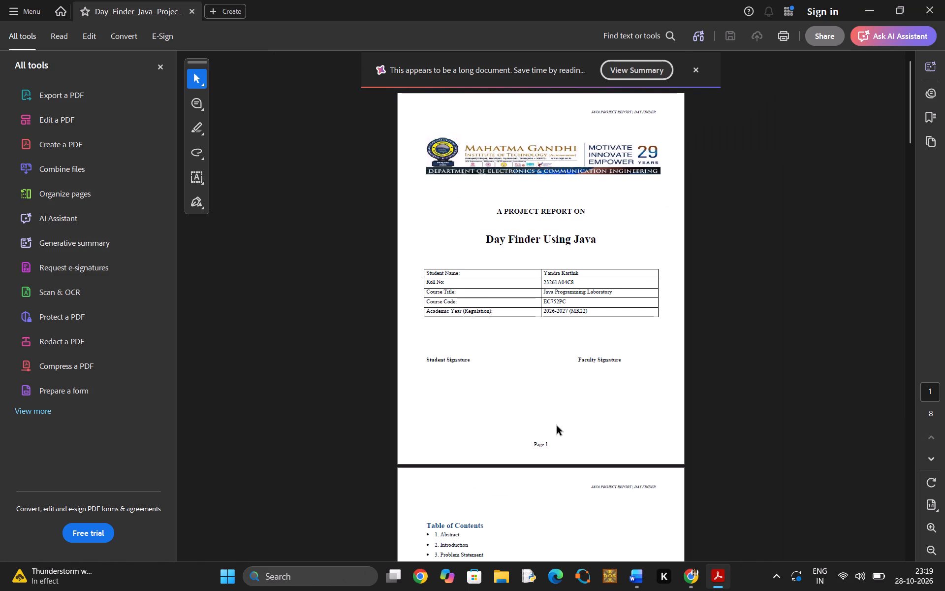
{"action": "scroll", "coordinate": [557, 426], "scroll_direction": "down", "scroll_amount": 16}
{"action": "scroll", "coordinate": [557, 426], "scroll_direction": "up", "scroll_amount": 18}
{"action": "left_click", "coordinate": [944, 0]}
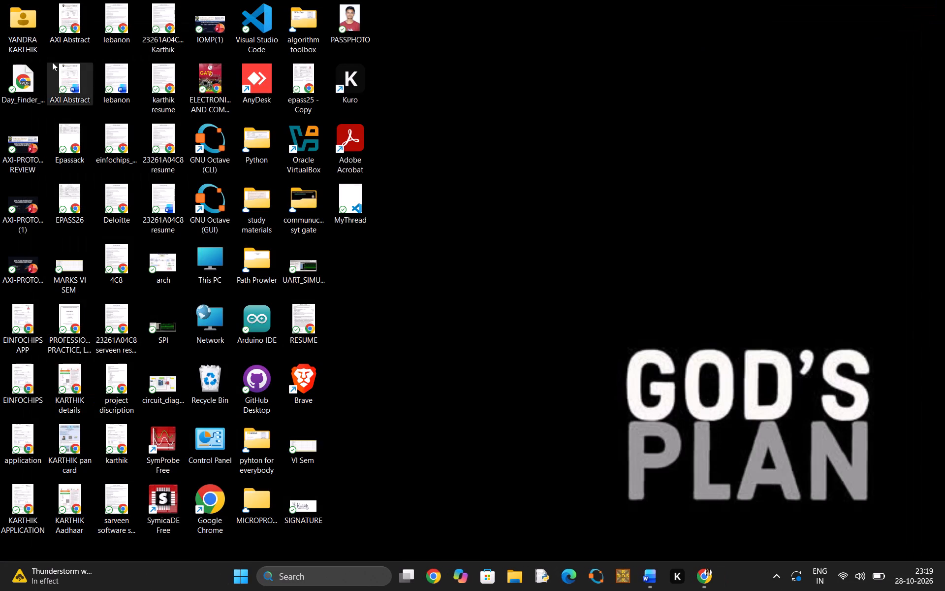
Open the Day_Finder PDF from the desktop in Chrome and examine its pages from the cover page to the end.
{"action": "double_click", "coordinate": [29, 79]}
{"action": "scroll", "coordinate": [422, 314], "scroll_direction": "down", "scroll_amount": 3}
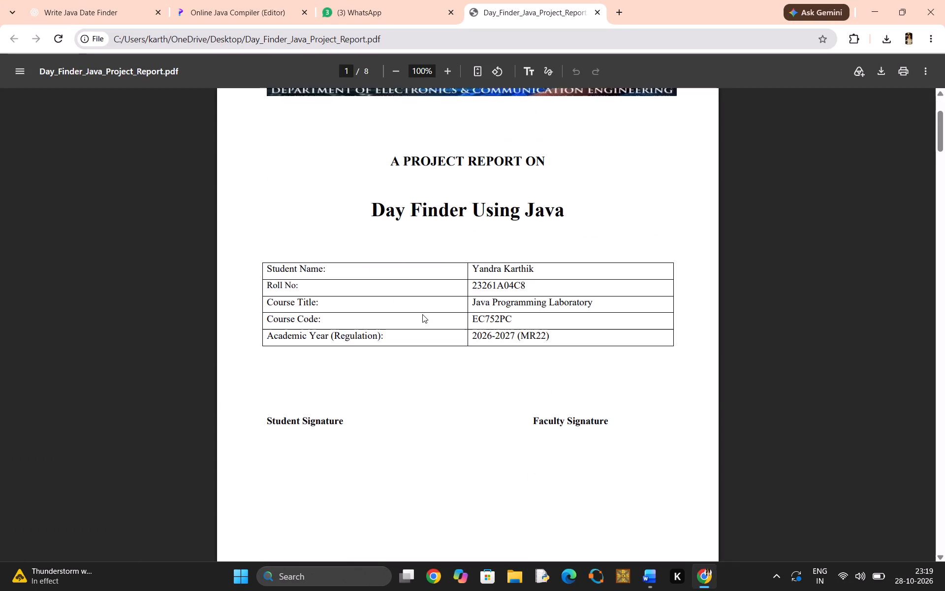
{"action": "scroll", "coordinate": [422, 314], "scroll_direction": "down", "scroll_amount": 14}
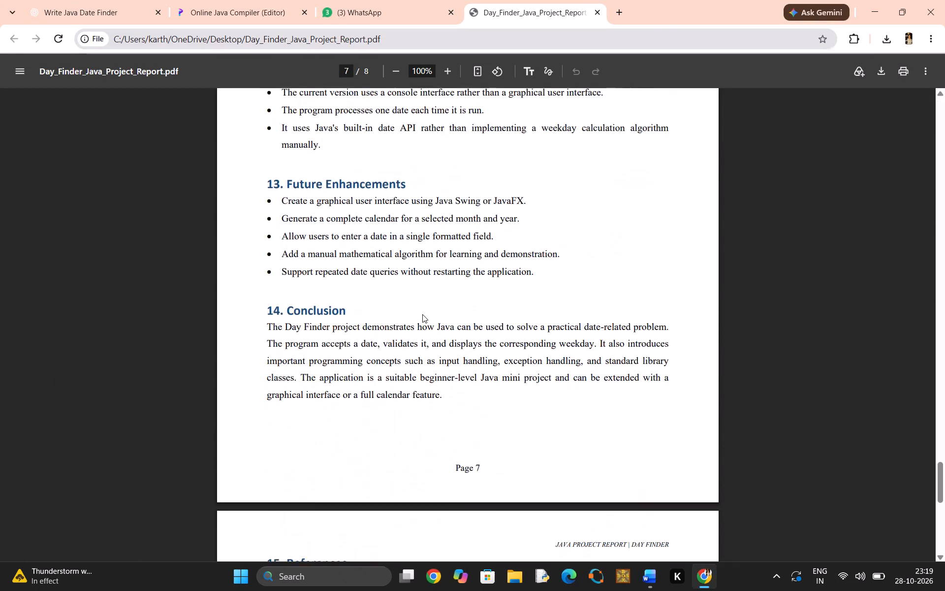
{"action": "scroll", "coordinate": [422, 314], "scroll_direction": "down", "scroll_amount": 5}
{"action": "scroll", "coordinate": [422, 314], "scroll_direction": "up", "scroll_amount": 8}
{"action": "scroll", "coordinate": [422, 314], "scroll_direction": "down", "scroll_amount": 5}
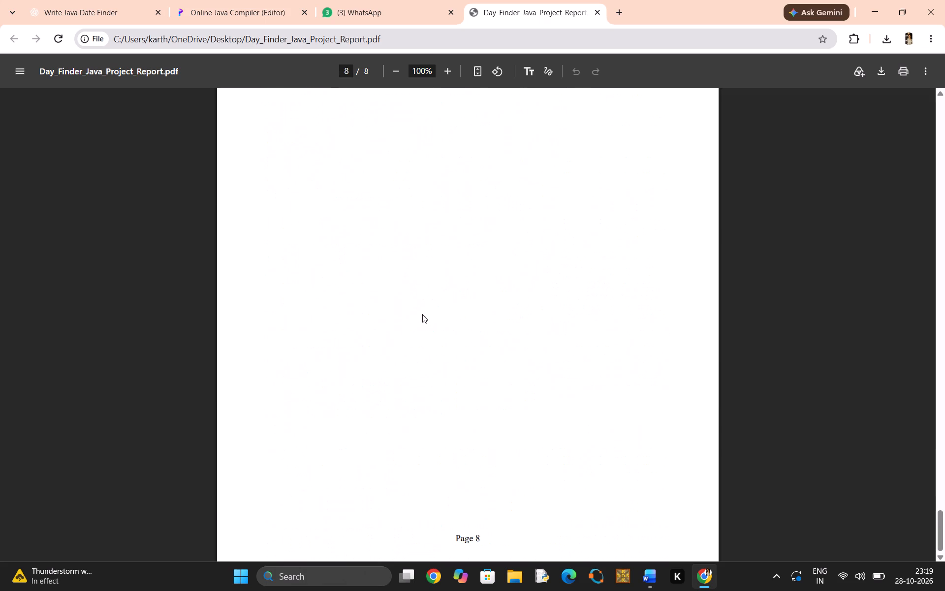
{"action": "scroll", "coordinate": [422, 314], "scroll_direction": "up", "scroll_amount": 7}
{"action": "scroll", "coordinate": [422, 314], "scroll_direction": "up", "scroll_amount": 14}
{"action": "scroll", "coordinate": [422, 314], "scroll_direction": "up", "scroll_amount": 20}
{"action": "scroll", "coordinate": [422, 314], "scroll_direction": "up", "scroll_amount": 18}
{"action": "scroll", "coordinate": [422, 314], "scroll_direction": "down", "scroll_amount": 1}
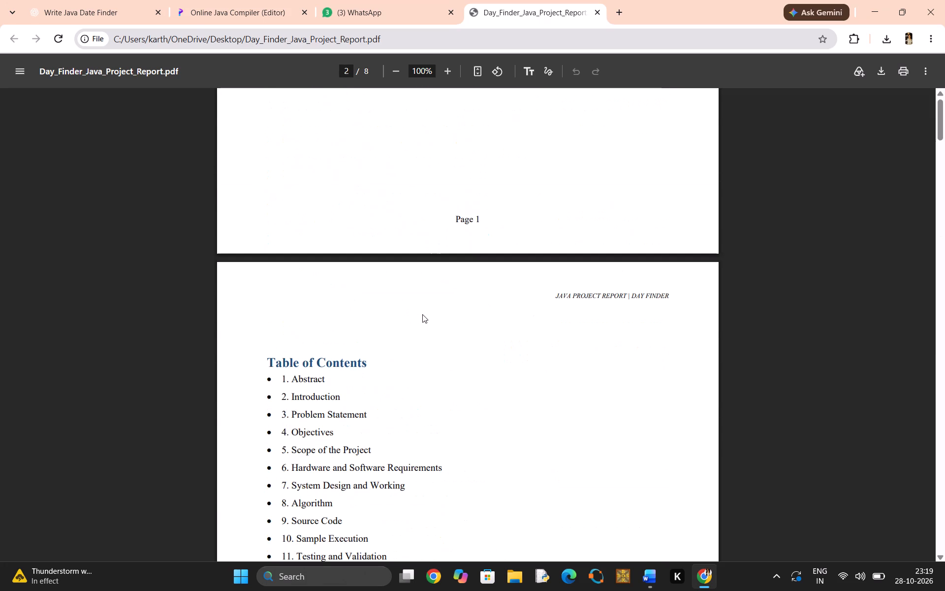
Finish viewing the Day_Finder_Java_Project_Report PDF at its cover page and close it in the browser.
{"action": "scroll", "coordinate": [422, 314], "scroll_direction": "down", "scroll_amount": 3}
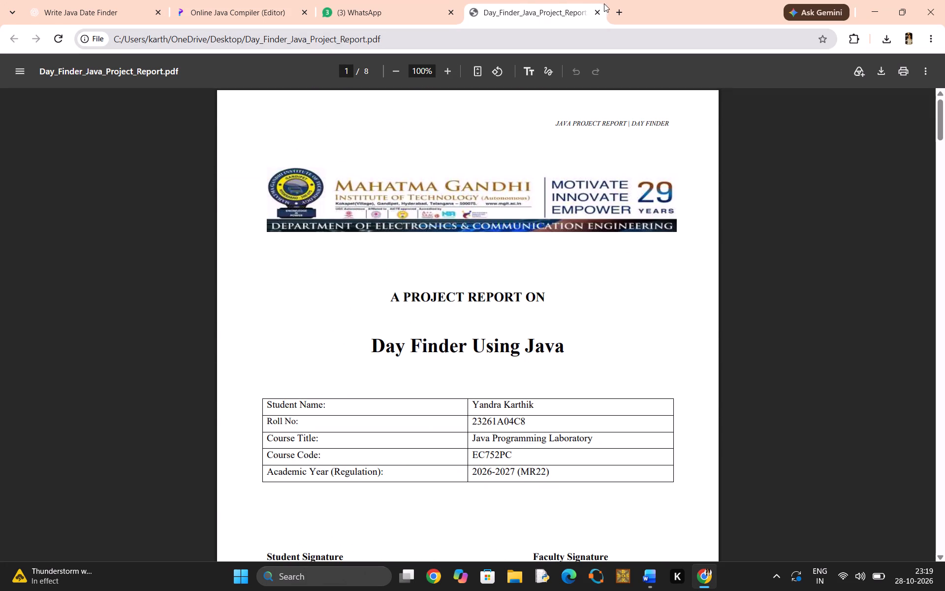
{"action": "left_click", "coordinate": [598, 6]}
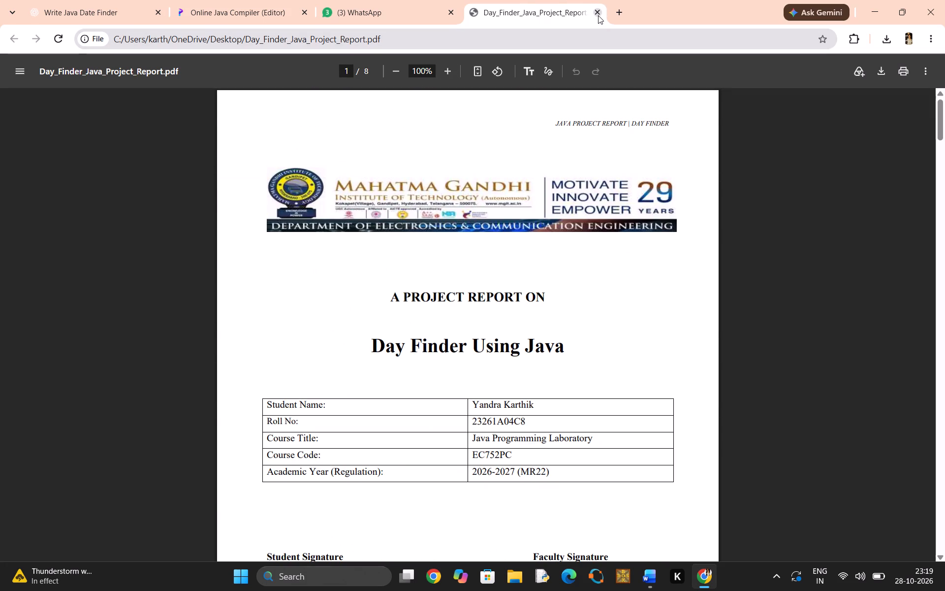
{"action": "left_click", "coordinate": [599, 14]}
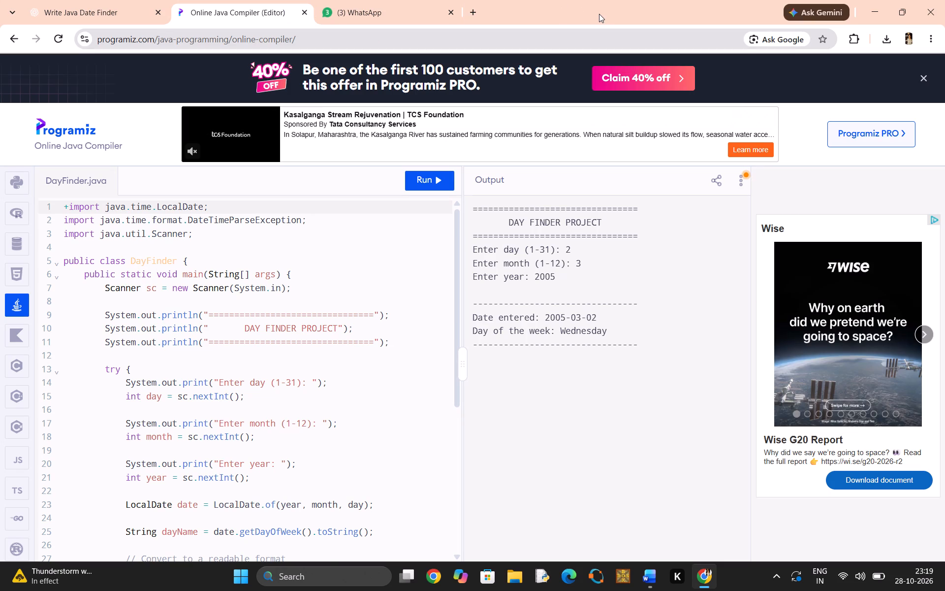